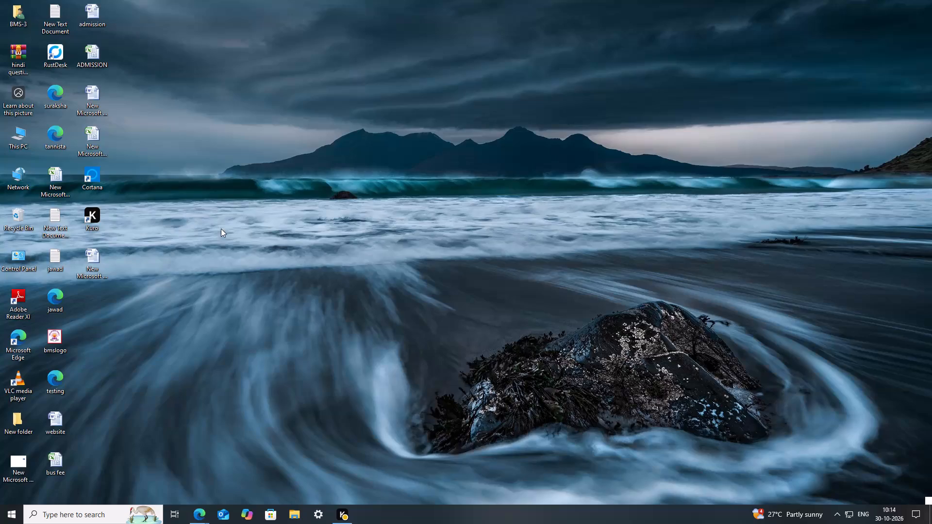
Switch to the Microsoft Edge window containing the chatgpt search.
left_click(198, 522)
left_click(155, 473)
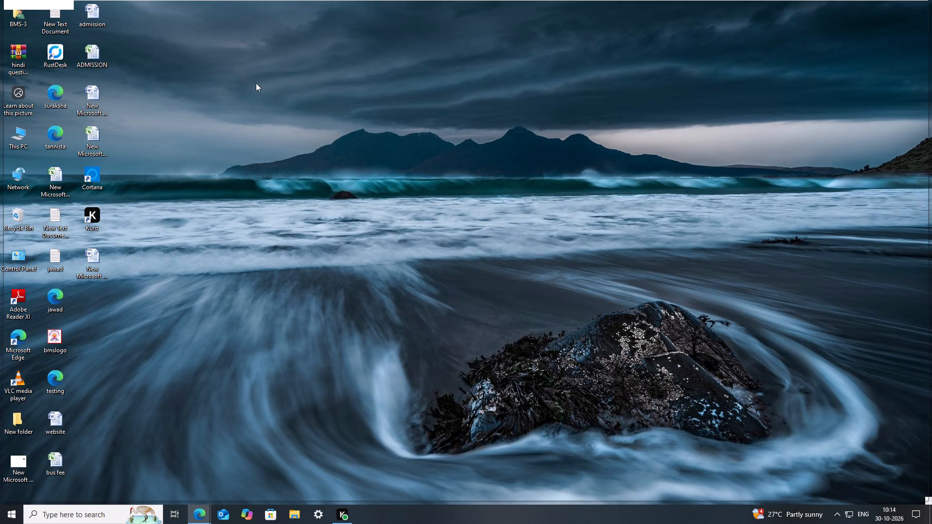
left_click(199, 518)
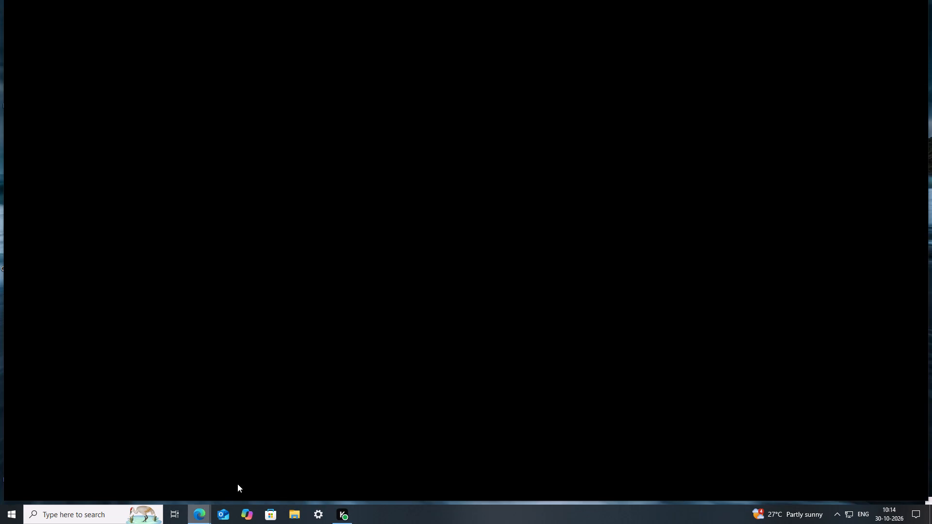
left_click(203, 522)
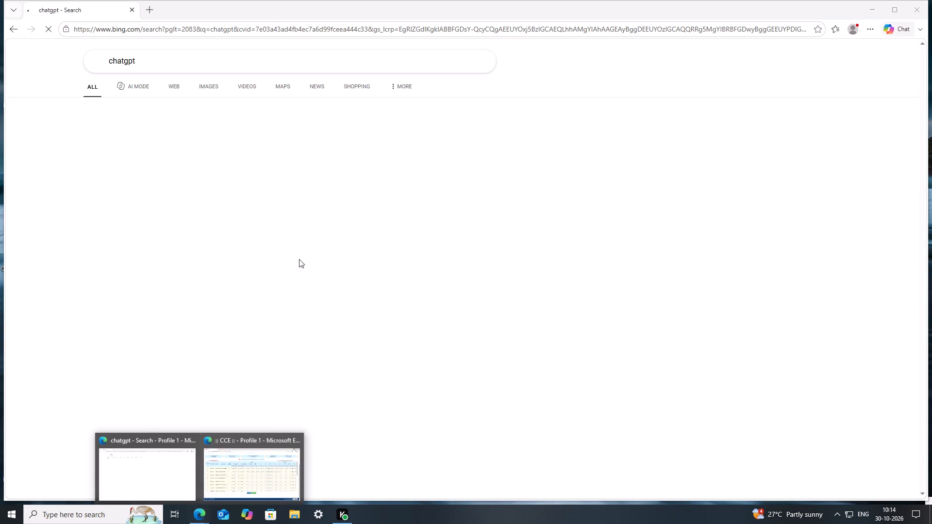
left_click(307, 234)
Open a new browser tab and bring up the recent search suggestions in its address bar.
left_click(149, 8)
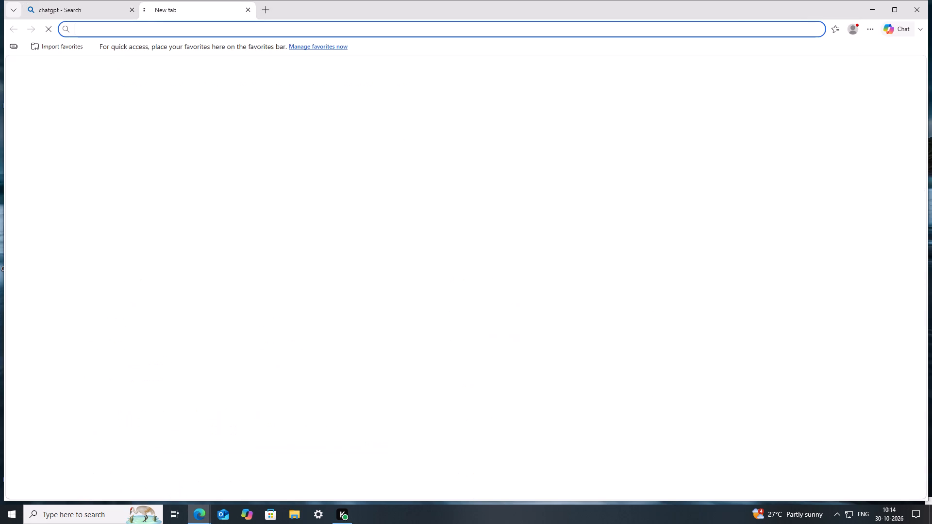
left_click(147, 30)
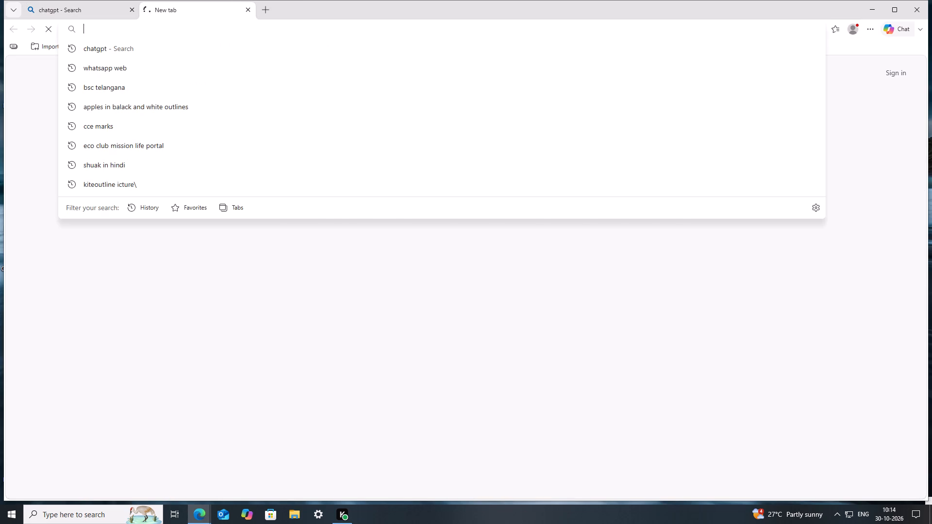
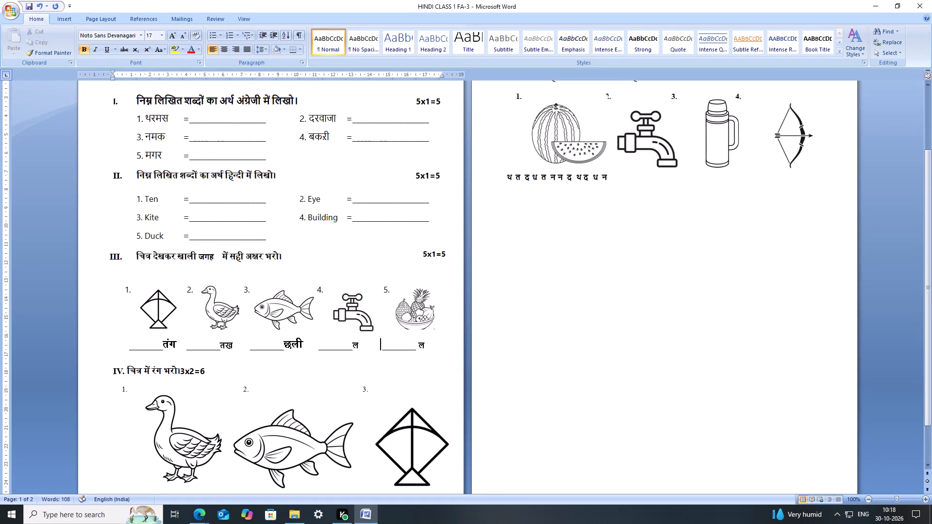
Adjust the spacing between the fill-in blanks in section III so the third to fifth blanks align beneath the fish, tap and fruit pictures.
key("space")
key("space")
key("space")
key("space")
left_click(252, 352)
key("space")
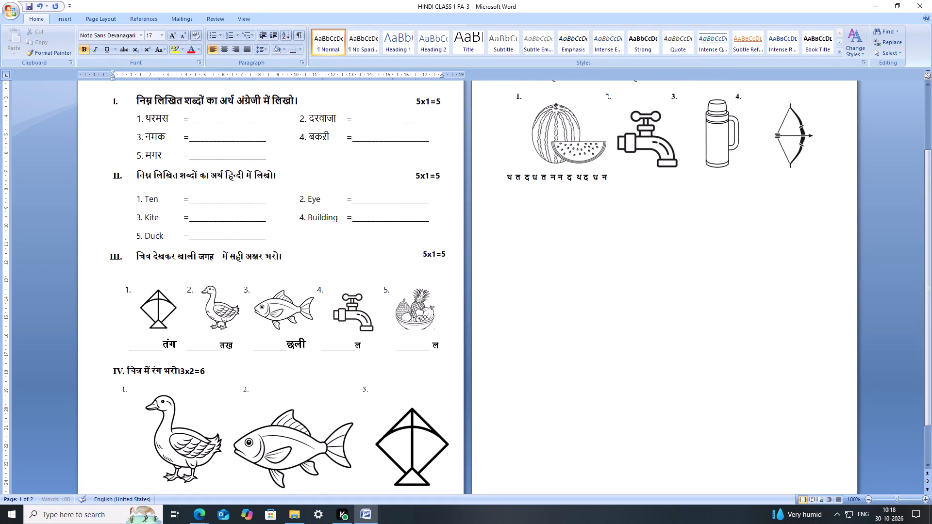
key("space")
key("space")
left_click(325, 355)
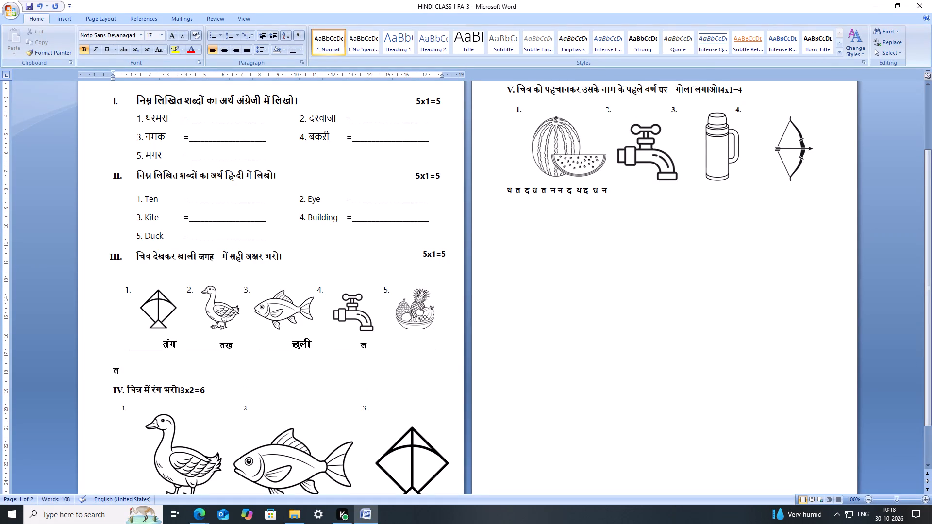
left_click(399, 344)
key("BackSpace")
key("BackSpace")
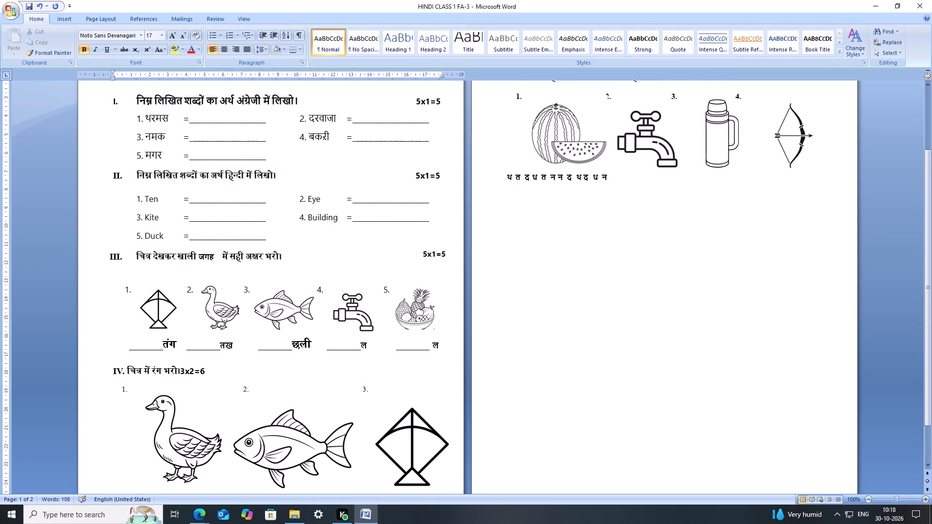
Save the HINDI CLASS 1 FA-3 document.
key("ctrl+s")
key("ctrl+s")
key("ctrl+s")
key("ctrl+s")
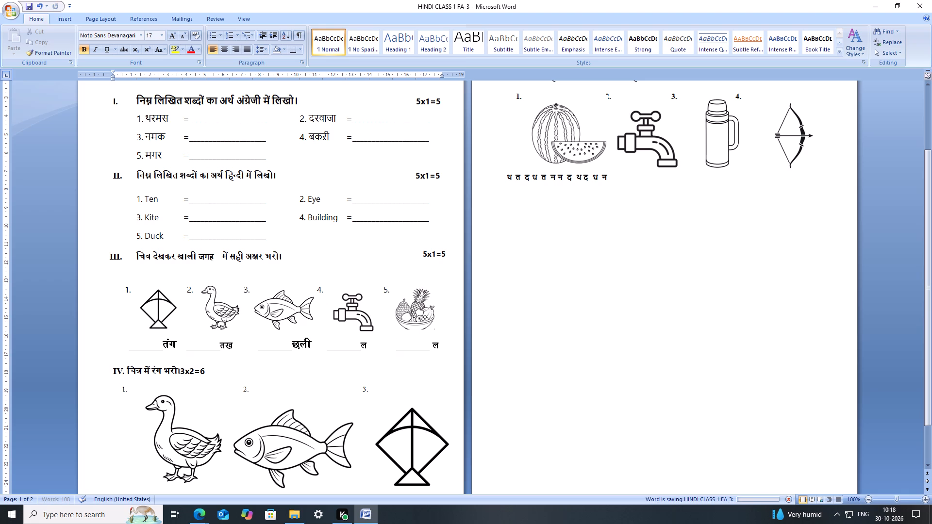
key("ctrl+s")
key("ctrl+s")
key("ctrl+s")
key("ctrl+s")
key("ctrl+s")
key("ctrl+s")
Place the text cursor on the empty line below the row of Hindi letters on the second page.
left_click(535, 263)
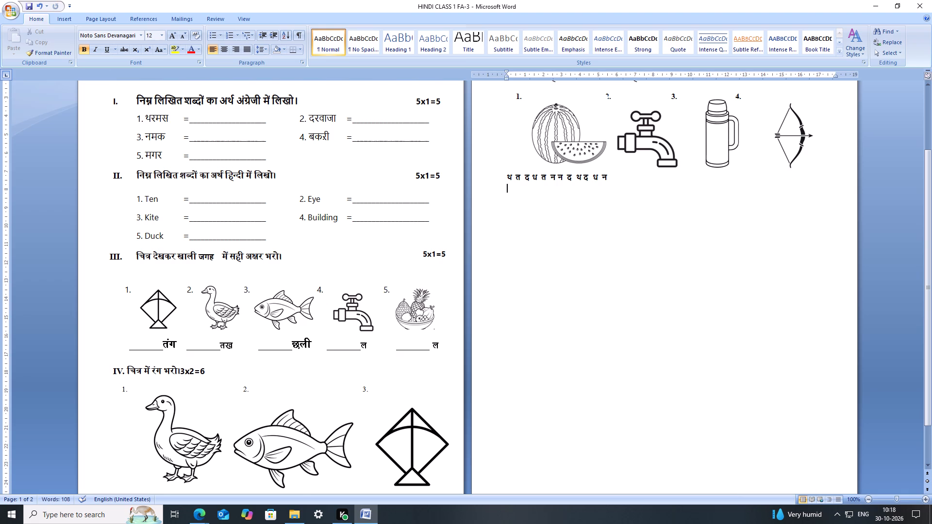
Widen the gap between the section number IV. and its Hindi heading text, and save the document.
scroll(533, 264, "up", 8)
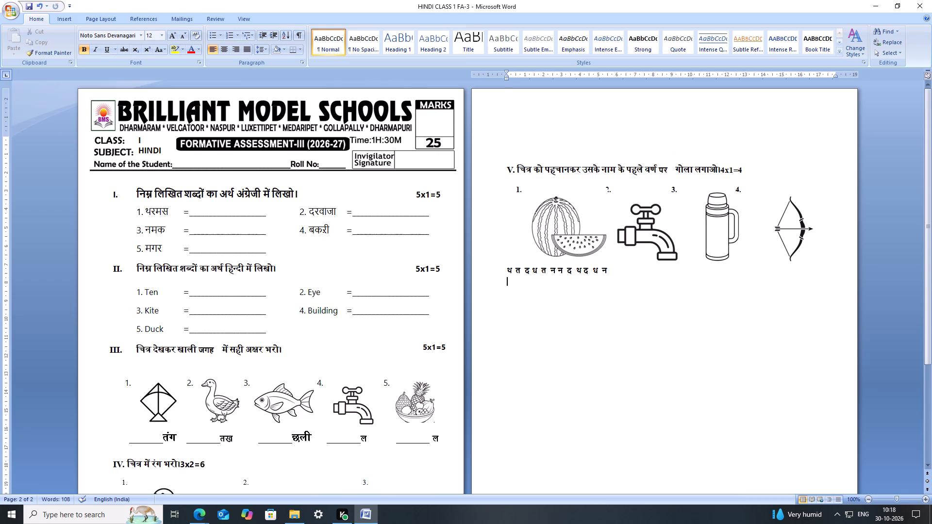
scroll(336, 273, "down", 7)
scroll(297, 321, "down", 4)
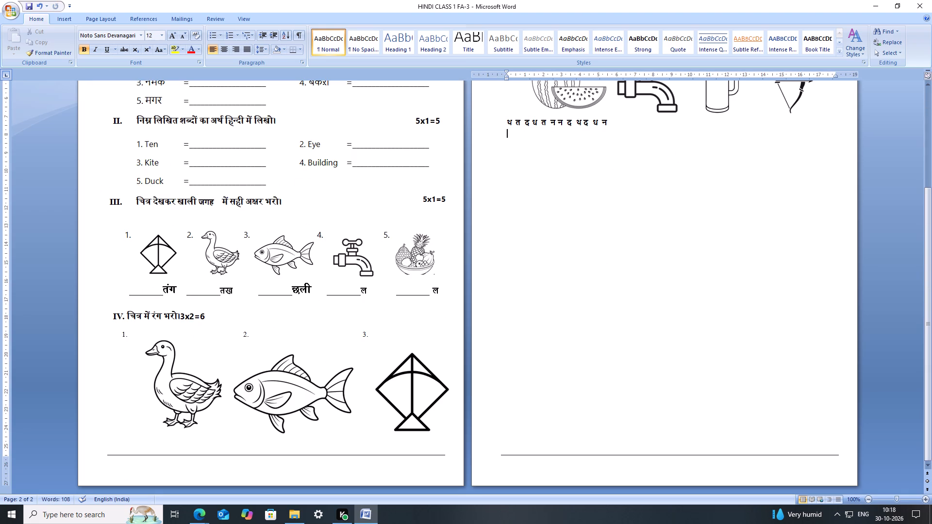
left_click(128, 315)
key("space")
key("space")
key("space")
key("space")
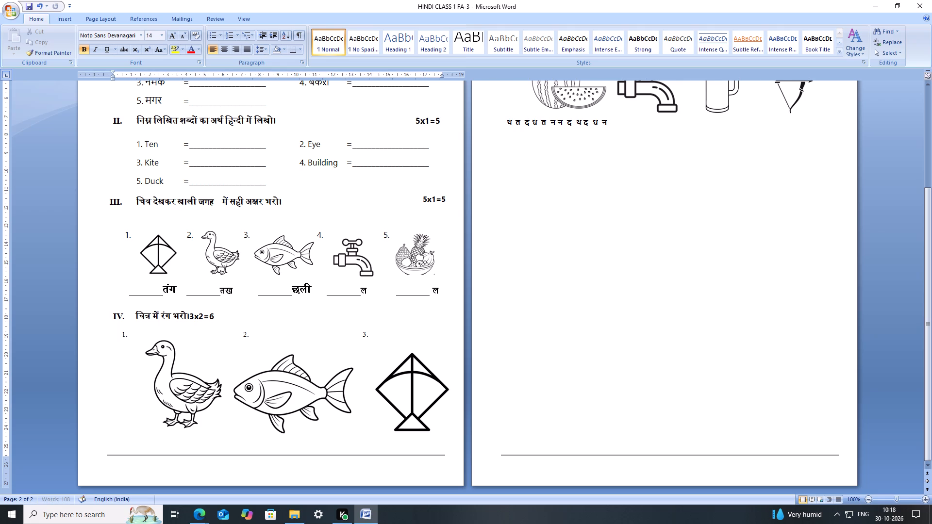
key("space")
key("space")
key("space")
key("ctrl+s")
key("ctrl+s")
key("ctrl+s")
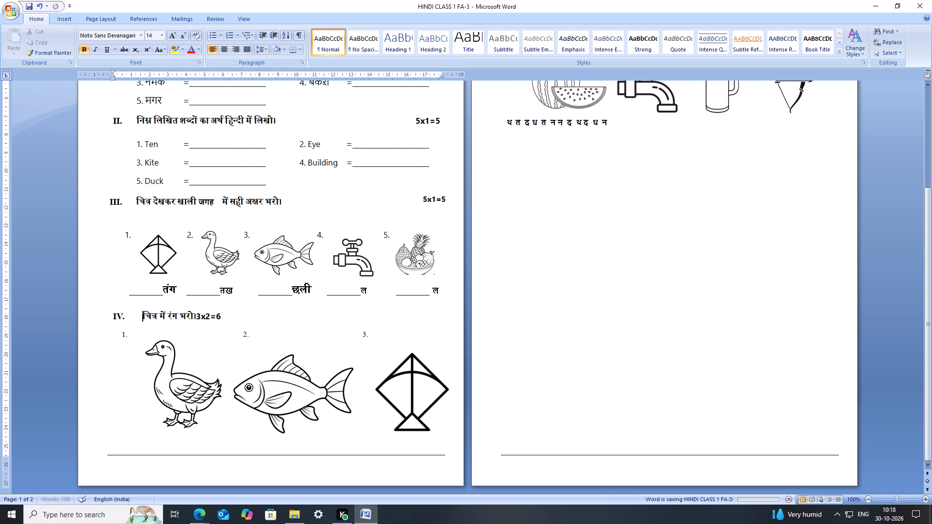
Push the marks 3x2=6 out to the far end of the section IV heading line, and save the document.
left_click(197, 319)
key("space")
key("space")
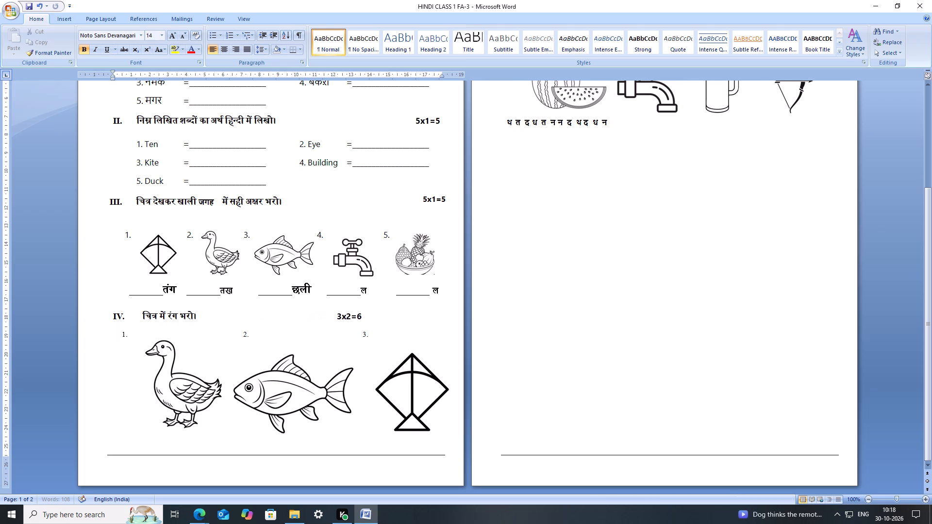
key("space")
key("space")
key("space")
key("space")
key("ctrl+s")
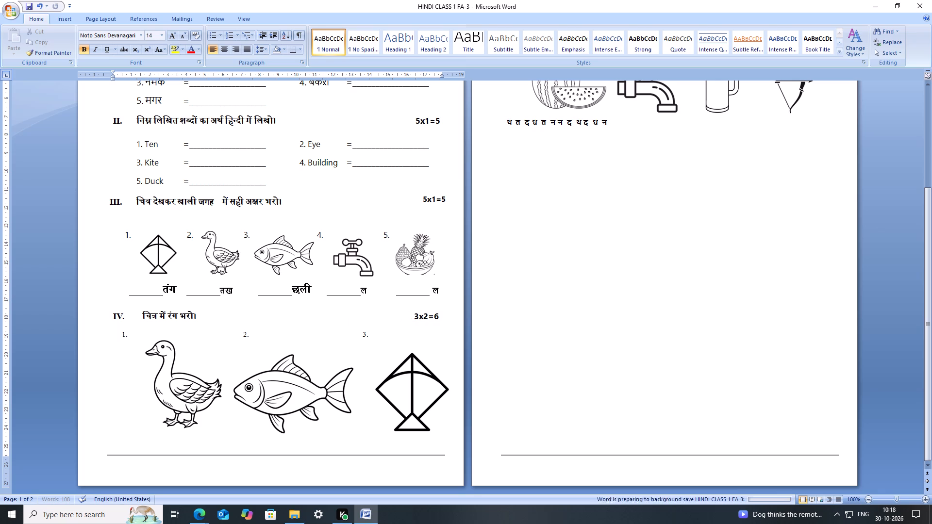
key("ctrl+s")
key("ctrl+s")
key("ctrl+s")
Delete the blank space above the section V heading, keeping the heading at the start of the second page.
left_click(317, 462)
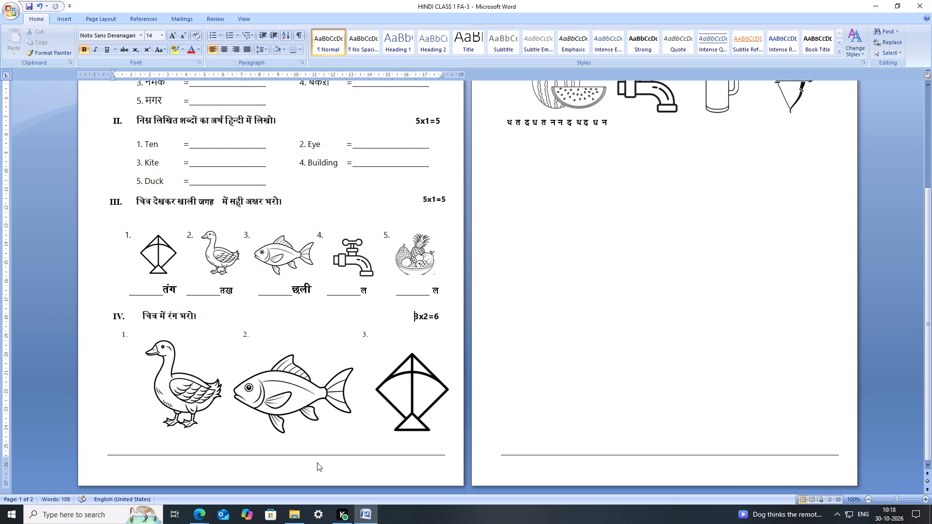
left_click(288, 443)
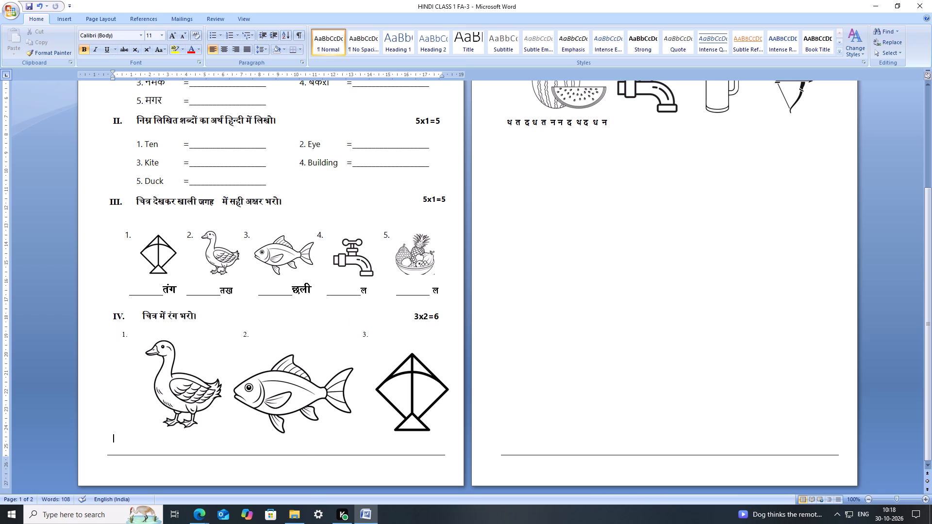
scroll(540, 332, "up", 6)
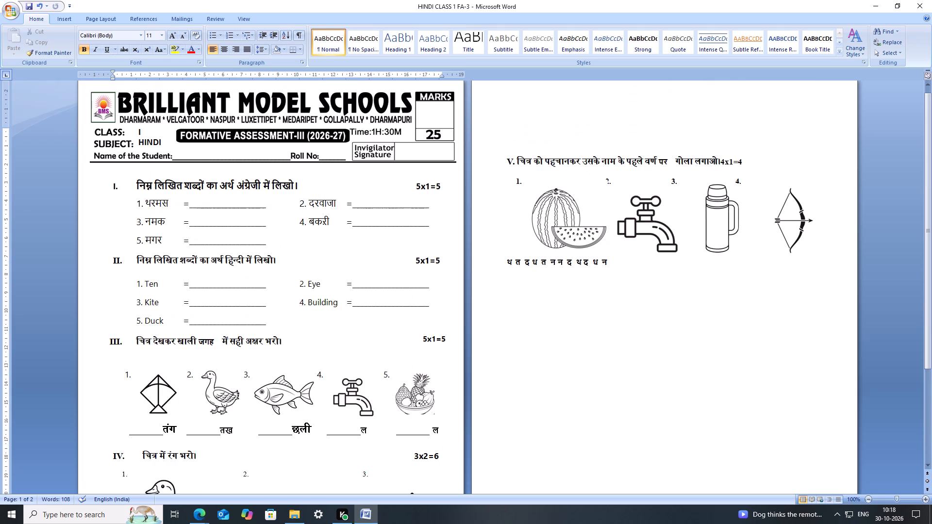
scroll(632, 262, "up", 1)
left_click(568, 146)
key("Print")
key("Print")
key("Print")
key("Print")
left_click_drag(510, 160, 501, 120)
key("BackSpace")
key("BackSpace")
key("BackSpace")
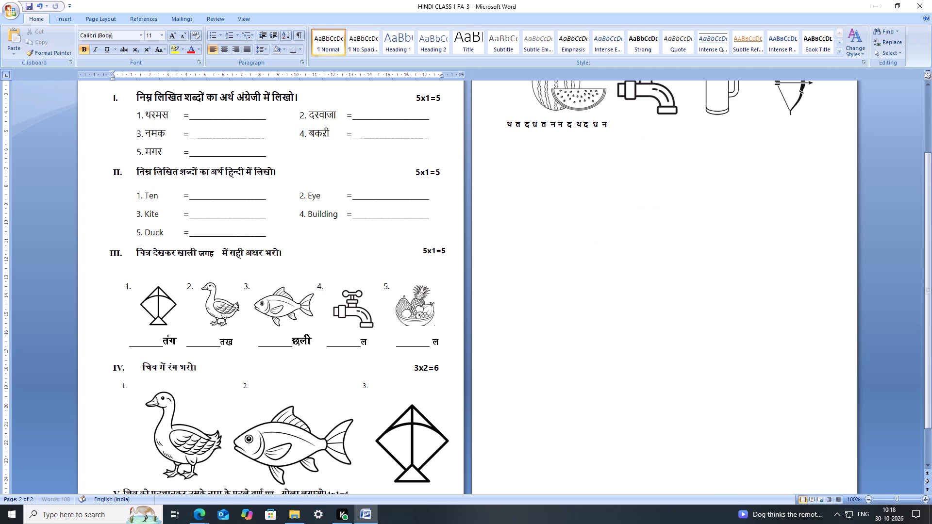
scroll(524, 293, "down", 6)
key("Return")
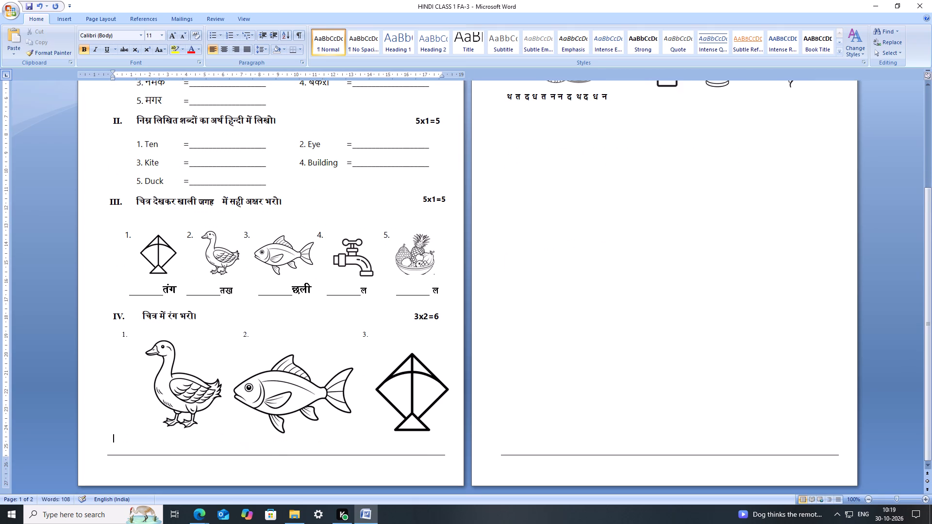
Push the marks 4x1=4 away from the section V heading text towards the line's far end, and save the document.
scroll(598, 260, "up", 7)
left_click(721, 145)
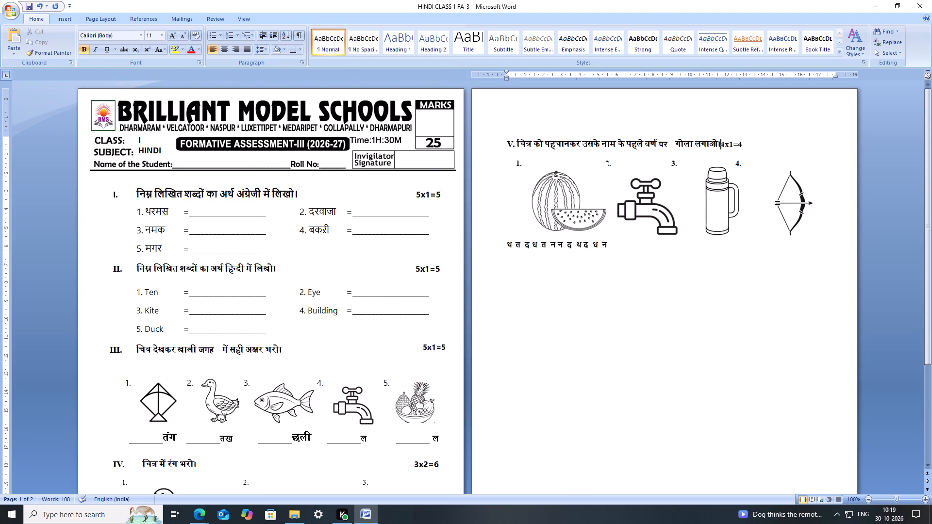
key("space")
key("space")
key("space")
key("space")
key("space")
key("space")
key("space")
key("space")
key("space")
key("space")
key("space")
key("space")
key("space")
key("space")
key("space")
key("space")
key("space")
key("space")
key("space")
key("space")
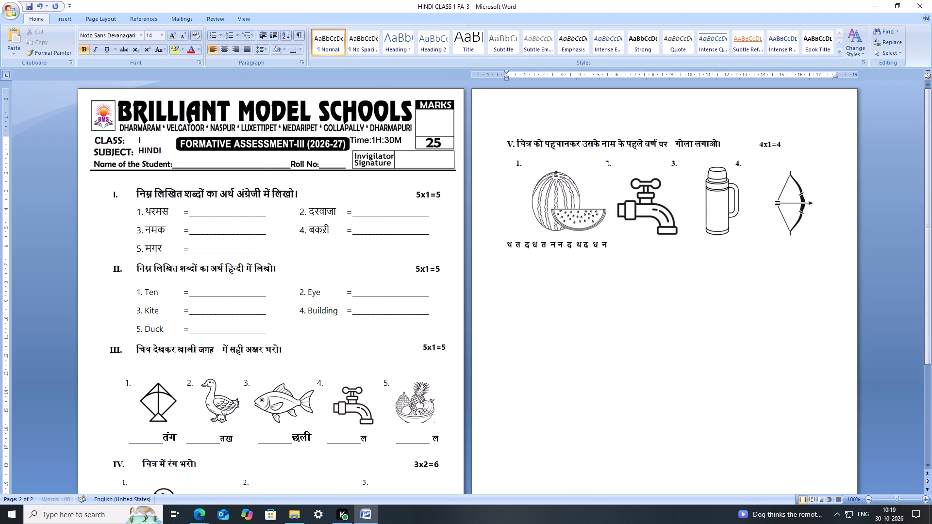
key("space")
key("space")
key("ctrl+s")
key("ctrl+s")
Widen the gap between the section number V. and its Hindi heading text.
left_click(520, 146)
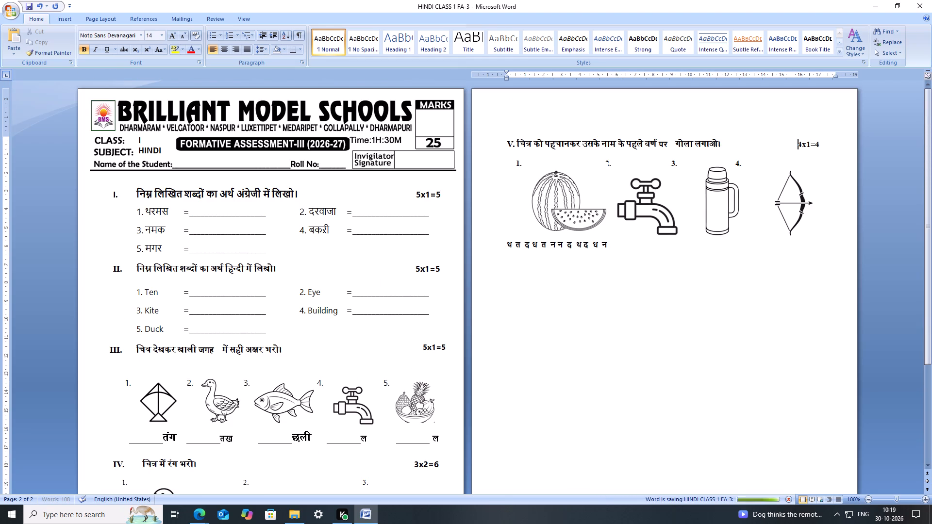
left_click(517, 144)
key("space")
key("space")
key("space")
key("space")
key("space")
key("space")
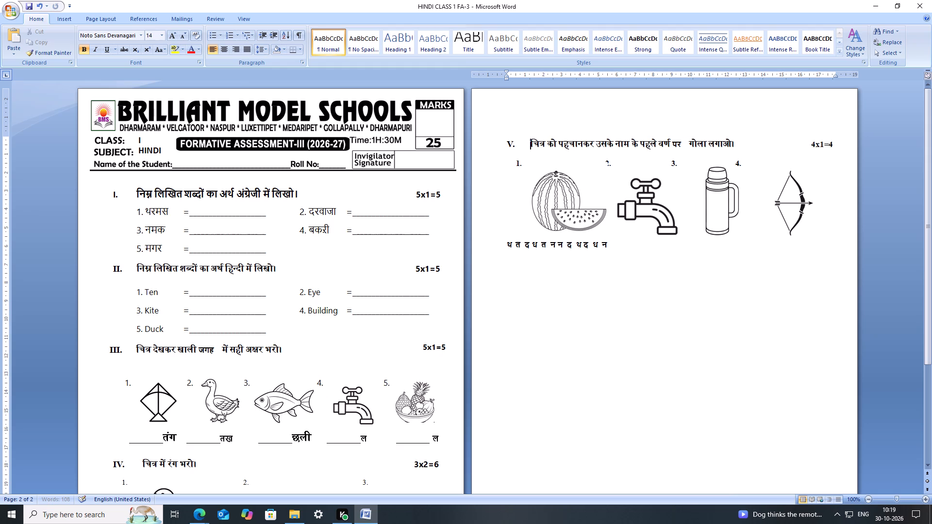
Trim part of the blank gap before the marks 4x1=4 in the section V heading, and save the document.
left_click_drag(786, 147, 769, 147)
key("BackSpace")
left_click(739, 304)
key("ctrl+s")
key("ctrl+s")
left_click(725, 314)
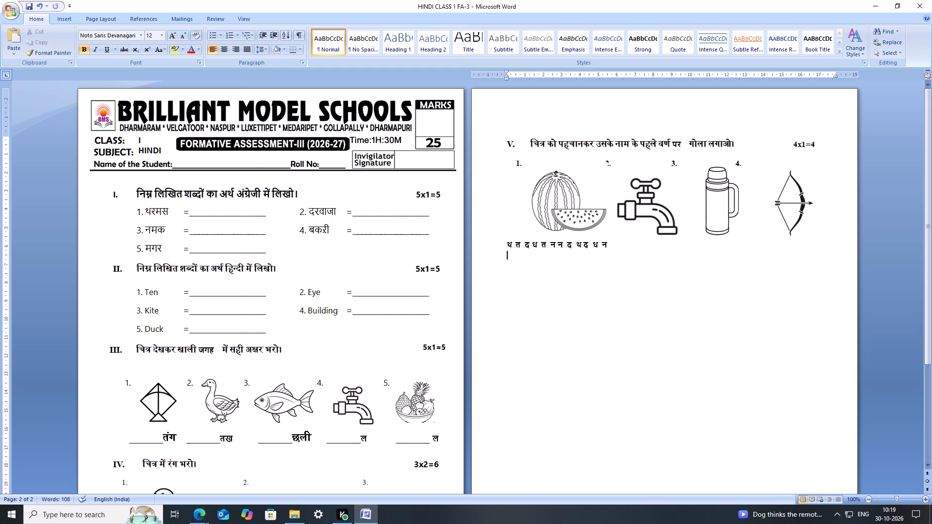
Indent the row of Hindi letters below the section V pictures with a few spaces.
left_click(506, 246)
key("space")
key("space")
key("space")
key("space")
key("space")
Separate the first letter group थ त द from the rest of the row, moving ध त न towards the tap picture.
left_click(546, 244)
key("space")
key("space")
key("space")
key("space")
key("space")
key("space")
key("space")
key("space")
key("space")
key("space")
key("space")
key("space")
key("space")
key("space")
key("space")
key("space")
key("space")
key("space")
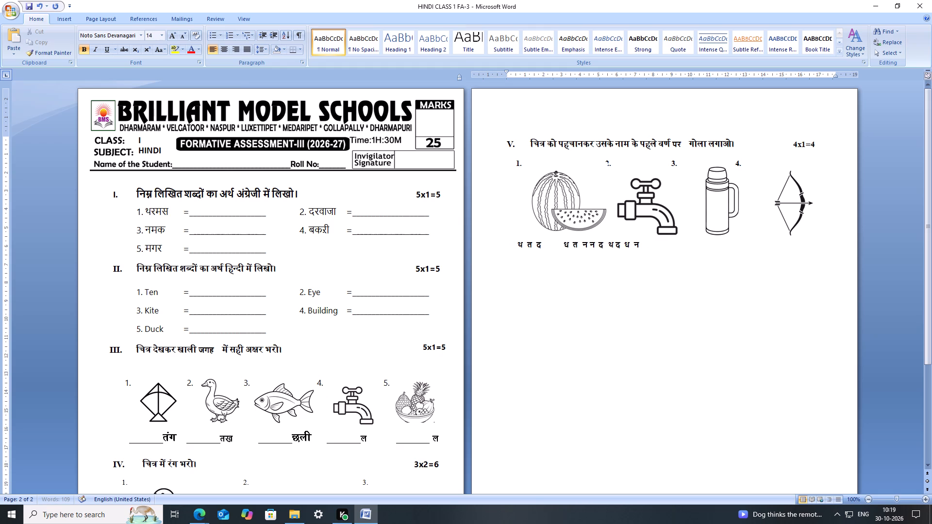
Separate the letter group ध त न from the letters that follow it with a wide gap.
left_click(611, 246)
key("space")
key("space")
key("space")
key("space")
key("space")
key("space")
key("space")
key("space")
key("space")
key("space")
key("space")
key("space")
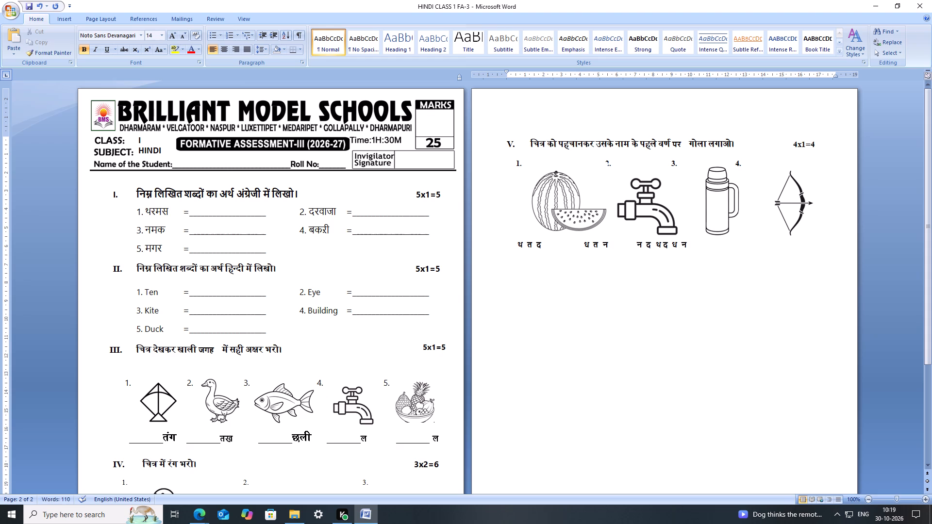
Separate the last letter group द ध न from न द थ so that it sits under the bow-and-arrow picture.
left_click(665, 244)
key("space")
key("space")
key("space")
key("space")
key("space")
key("space")
key("space")
key("space")
key("space")
key("space")
key("space")
key("space")
key("space")
key("space")
key("space")
key("space")
key("space")
key("space")
key("space")
key("space")
key("space")
key("space")
key("space")
key("space")
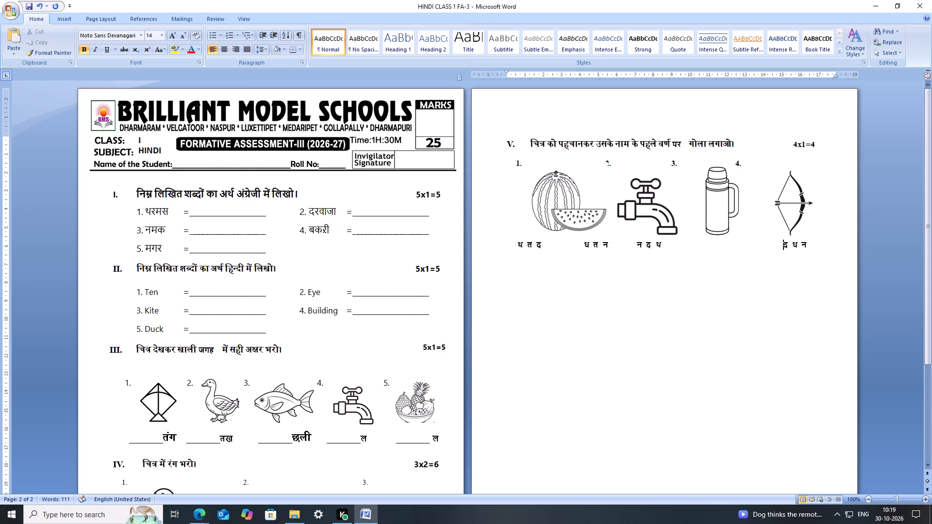
Shift the third letter group न द थ slightly further along the row, away from ध त न.
left_click(637, 246)
key("space")
key("space")
key("space")
key("space")
key("space")
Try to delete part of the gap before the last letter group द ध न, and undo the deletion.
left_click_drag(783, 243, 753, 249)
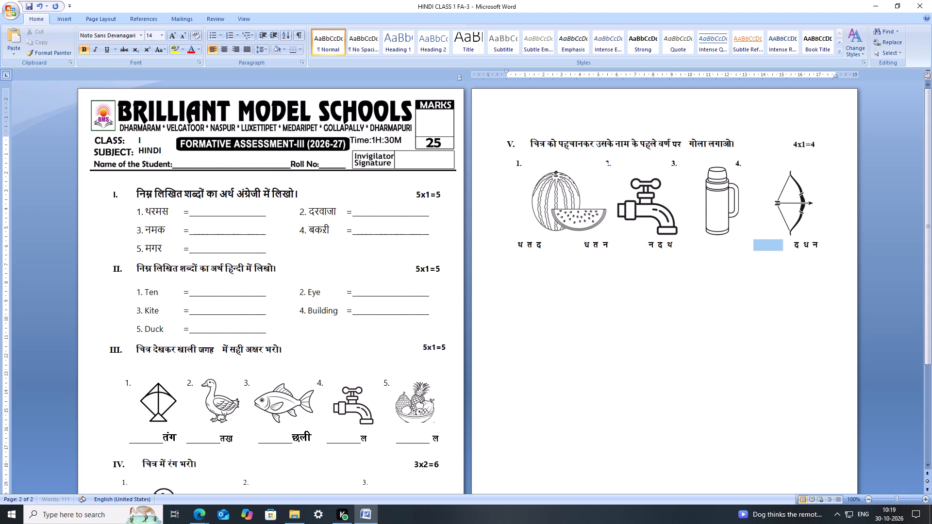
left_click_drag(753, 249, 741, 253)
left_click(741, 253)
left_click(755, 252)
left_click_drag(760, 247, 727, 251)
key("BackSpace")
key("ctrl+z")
Shorten the gap between न द थ and the last letter group द ध न, pulling the last group back along the row.
double_click(767, 243)
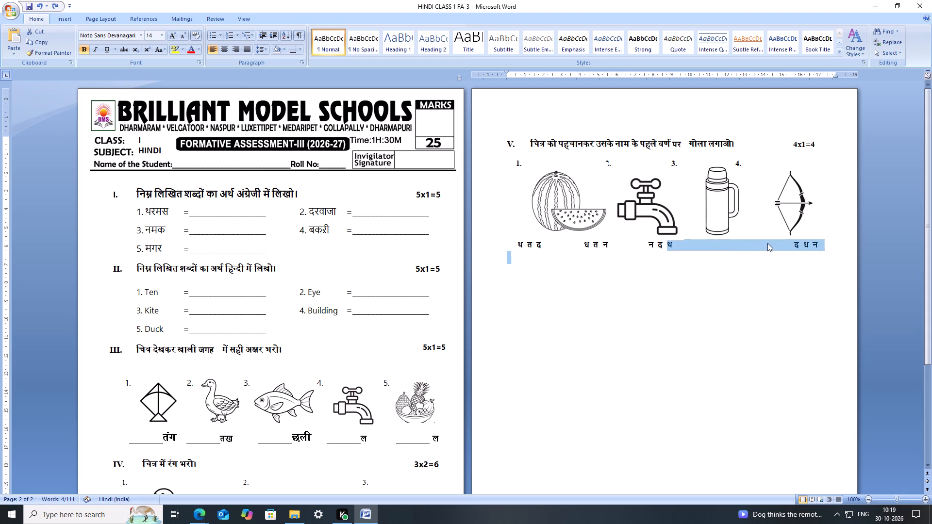
key("equal")
key("BackSpace")
key("BackSpace")
key("BackSpace")
key("BackSpace")
key("BackSpace")
key("BackSpace")
key("BackSpace")
key("BackSpace")
key("BackSpace")
key("BackSpace")
key("BackSpace")
key("BackSpace")
key("BackSpace")
key("BackSpace")
key("BackSpace")
key("BackSpace")
key("BackSpace")
key("BackSpace")
key("BackSpace")
key("BackSpace")
key("BackSpace")
key("BackSpace")
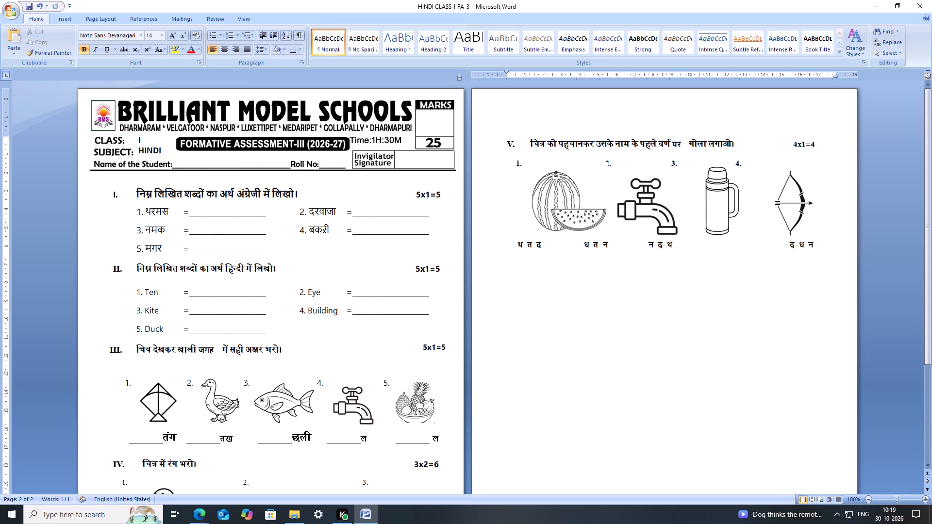
Widen the gap before the third letter group न द थ to move it towards the flask picture.
left_click(644, 247)
key("space")
key("space")
key("space")
key("space")
key("space")
key("space")
key("space")
key("space")
key("space")
key("space")
key("space")
key("space")
key("space")
key("space")
key("space")
key("space")
key("space")
key("space")
key("space")
key("space")
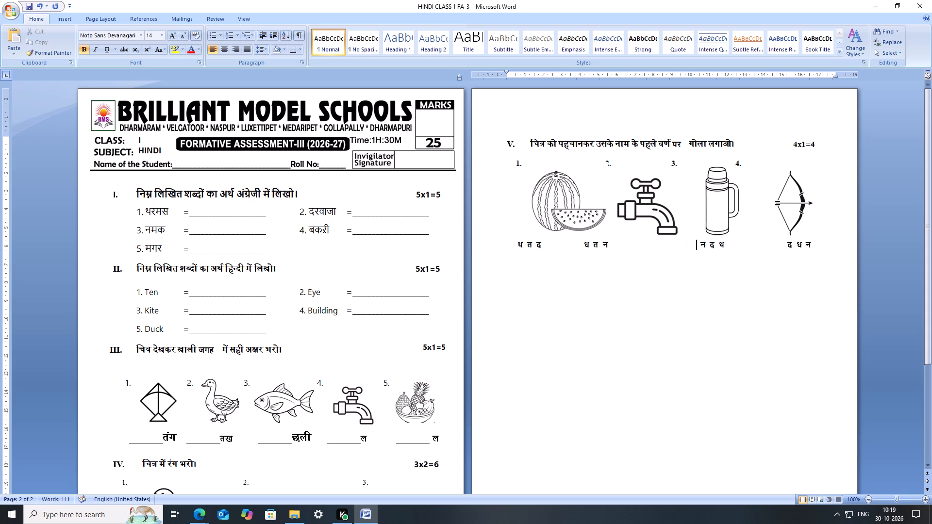
key("space")
Trim the gap before द ध न slightly to centre the group under the bow-and-arrow picture.
left_click(765, 246)
key("BackSpace")
key("BackSpace")
key("BackSpace")
key("BackSpace")
Nudge the third letter group न द थ slightly further along so it sits under the flask picture.
left_click(697, 252)
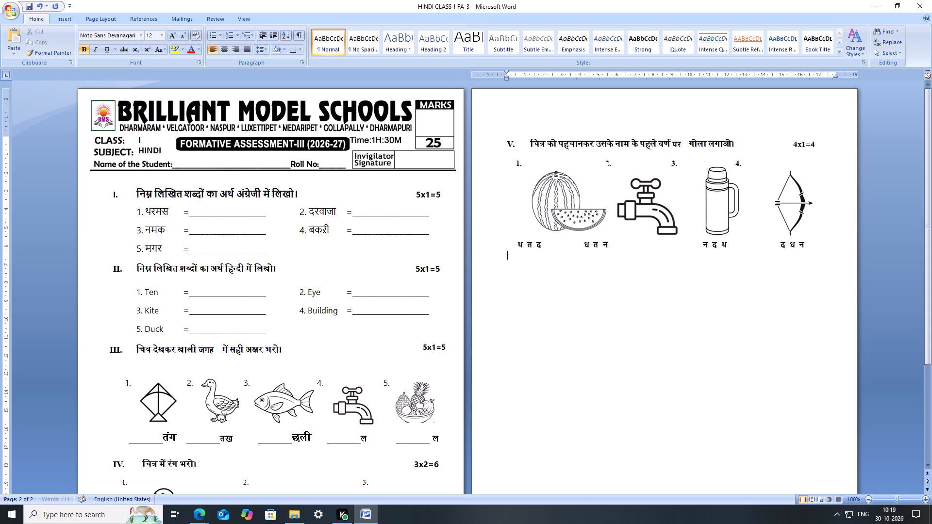
key("space")
left_click(694, 245)
key("space")
key("space")
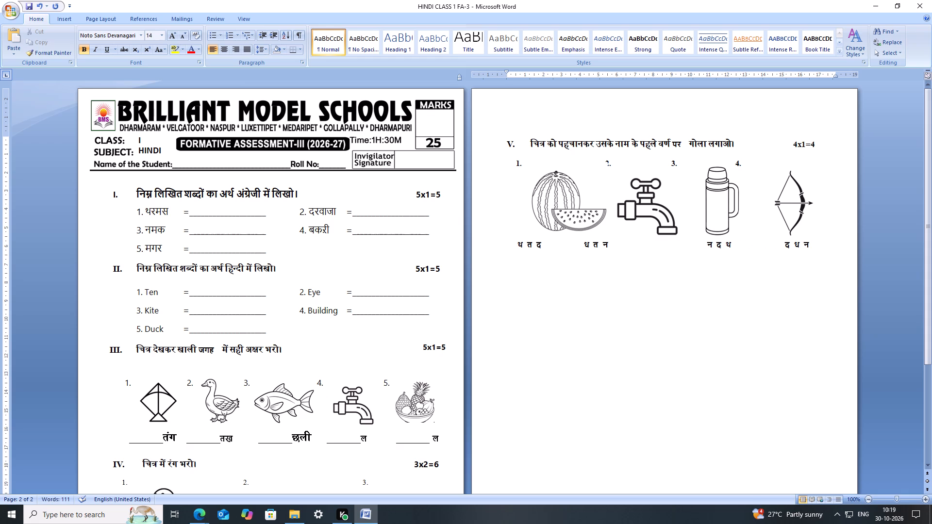
Widen the gap before ध त न towards the tap picture, trimming the gap after it to keep न द थ under the flask.
left_click(581, 251)
left_click(581, 246)
key("space")
key("space")
key("space")
key("space")
key("space")
key("space")
key("space")
key("space")
key("space")
key("space")
key("space")
key("space")
key("space")
left_click_drag(703, 245, 675, 248)
key("BackSpace")
key("BackSpace")
Move ध त न further towards the tap picture, again shortening the gap after it to hold न द थ under the flask.
left_click(602, 246)
key("space")
key("space")
key("space")
key("space")
key("space")
key("space")
key("space")
key("space")
key("space")
key("space")
key("space")
key("space")
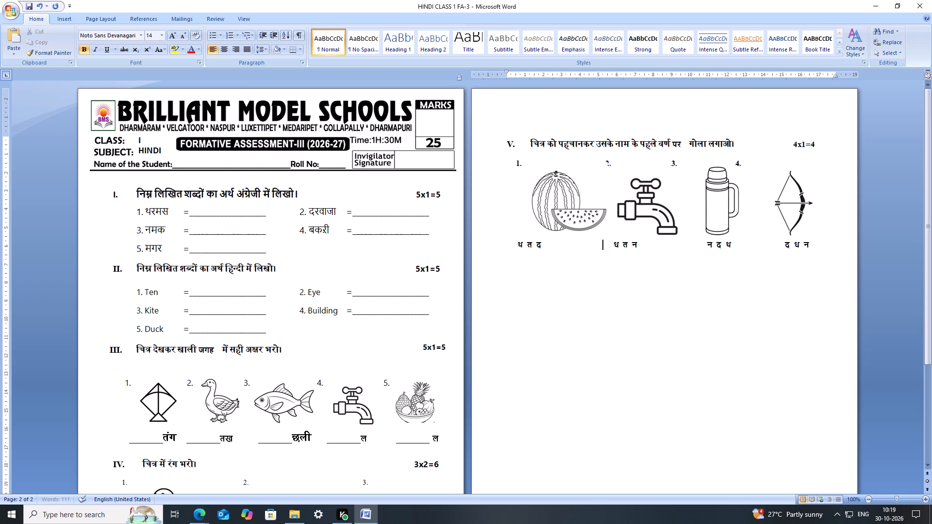
left_click_drag(727, 240, 705, 244)
key("BackSpace")
key("BackSpace")
Push ध त न further along under the tap picture and cut the gap before न द थ to compensate.
left_click(627, 246)
key("space")
key("space")
key("space")
key("space")
key("space")
key("space")
key("space")
key("space")
left_click_drag(714, 240, 702, 243)
key("BackSpace")
key("BackSpace")
key("BackSpace")
key("BackSpace")
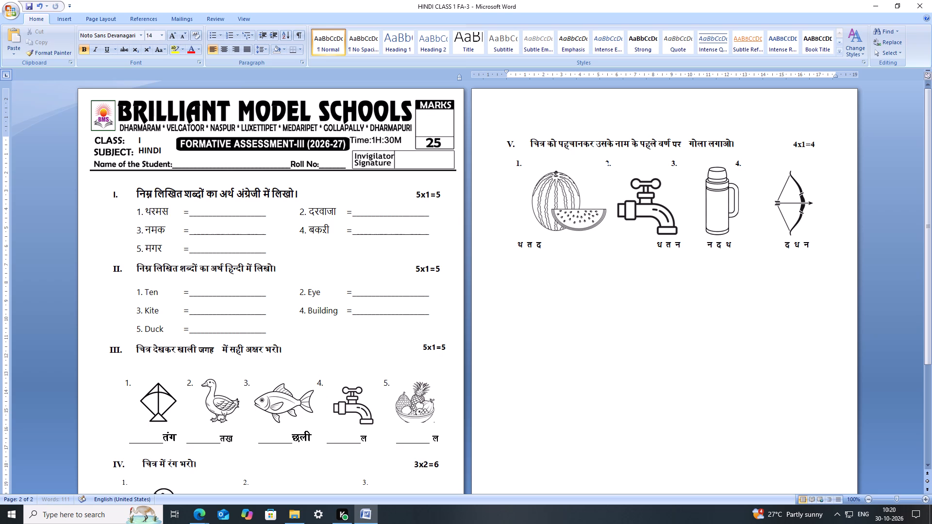
key("BackSpace")
Indent the first letter group थ त द from the start of the row so it sits under the watermelon picture.
left_click(511, 246)
key("space")
key("space")
key("space")
key("space")
key("space")
key("space")
key("space")
key("space")
key("space")
key("space")
key("space")
key("space")
key("space")
key("space")
key("space")
key("space")
key("space")
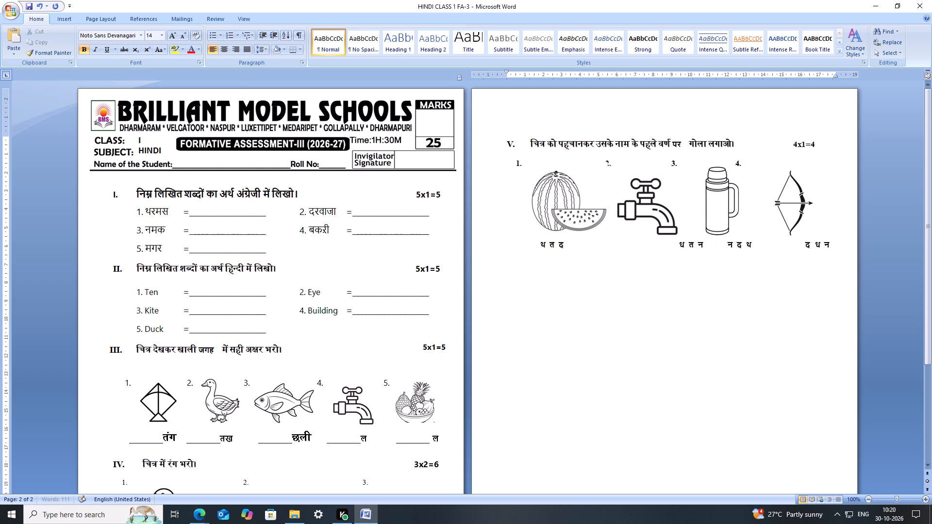
Reduce the gap between थ त द and ध त न to bring ध त न back under the tap picture.
left_click_drag(670, 244, 634, 245)
left_click(647, 246)
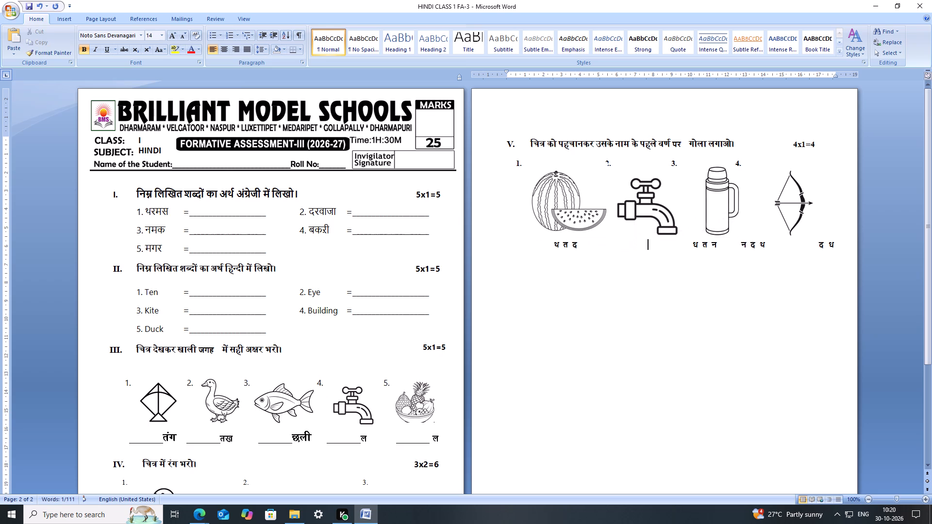
left_click_drag(649, 246, 610, 249)
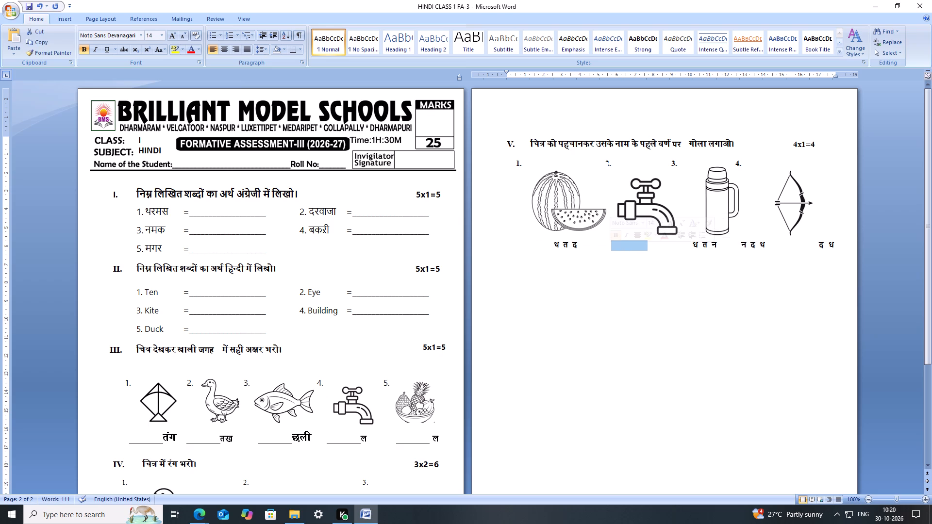
key("BackSpace")
left_click_drag(626, 246, 608, 249)
key("BackSpace")
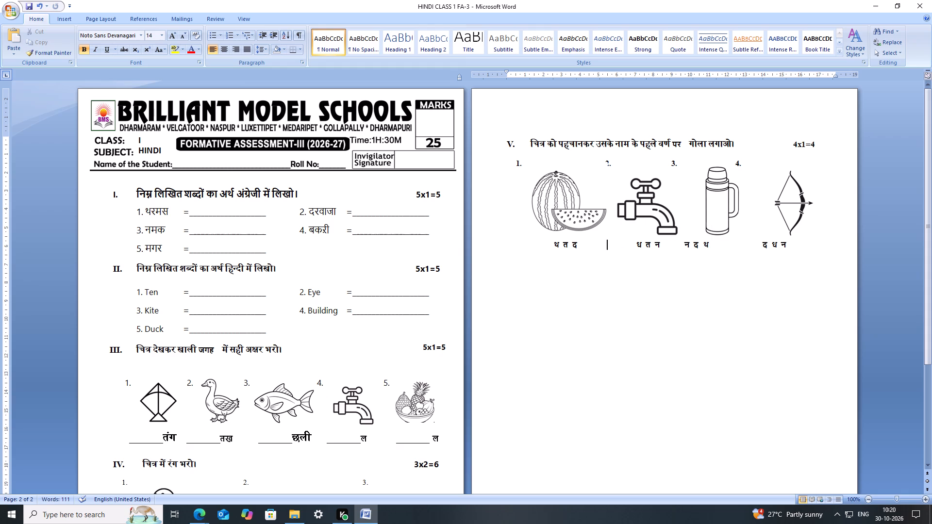
left_click(616, 247)
key("space")
Widen the gap before न द थ to place it under the flask and द ध न under the bow and arrow.
left_click(683, 246)
key("space")
key("space")
key("space")
key("space")
key("space")
key("space")
key("space")
key("space")
key("space")
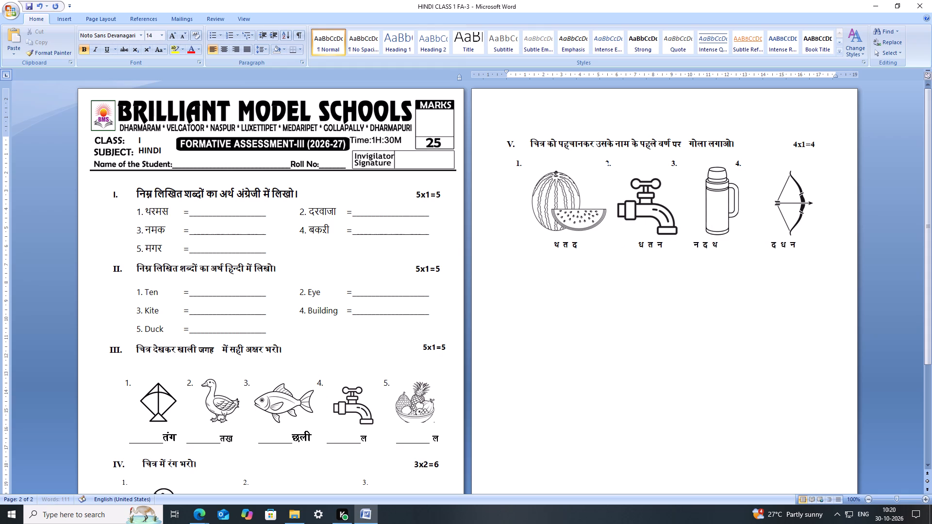
Save the question paper document.
left_click(759, 262)
key("ctrl+s")
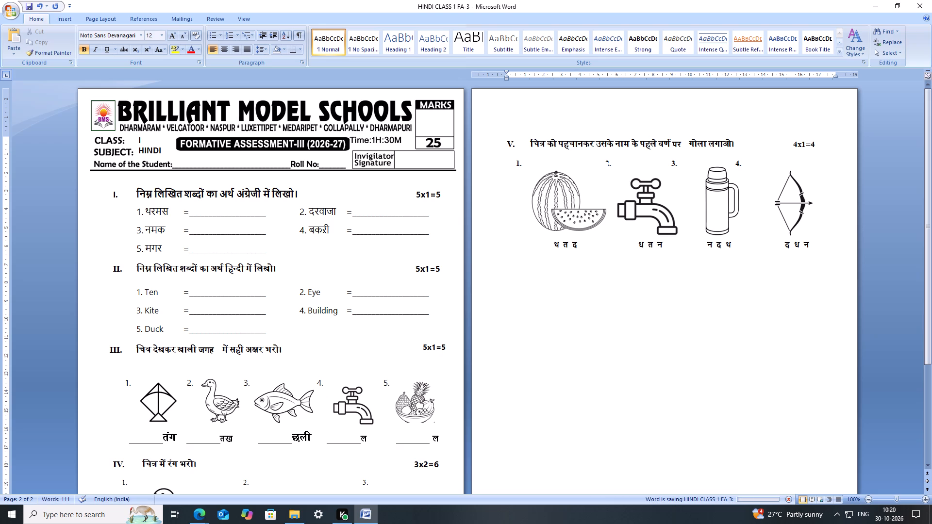
Save the Class 1 Hindi question paper.
key("ctrl+s")
key("ctrl+s")
key("ctrl+s")
key("ctrl+s")
key("ctrl+s")
key("ctrl+s")
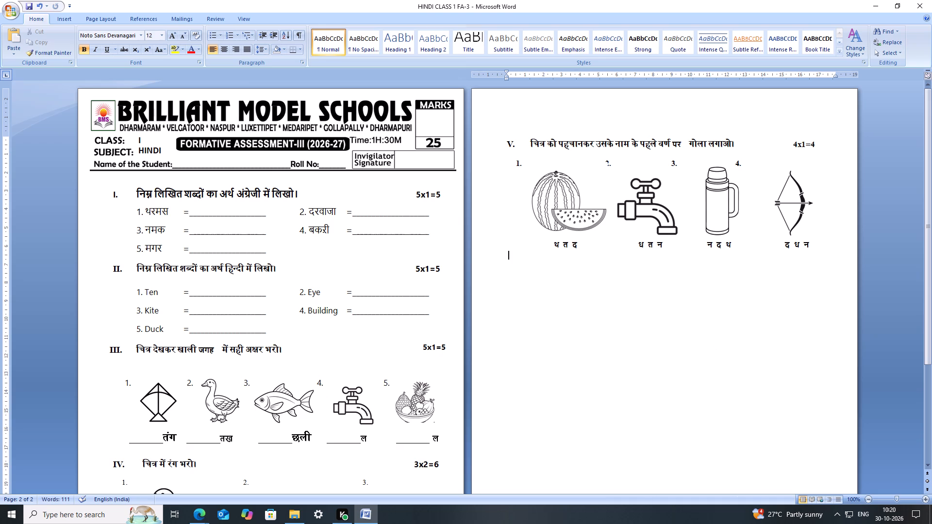
left_click(740, 385)
Review the layout of sections I to V across both pages of the question paper.
scroll(672, 348, "down", 2)
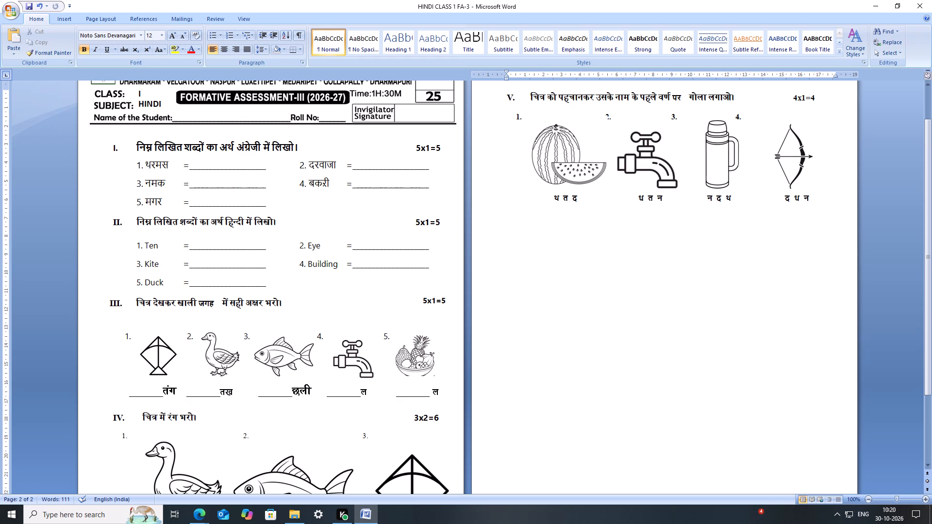
scroll(580, 300, "down", 2)
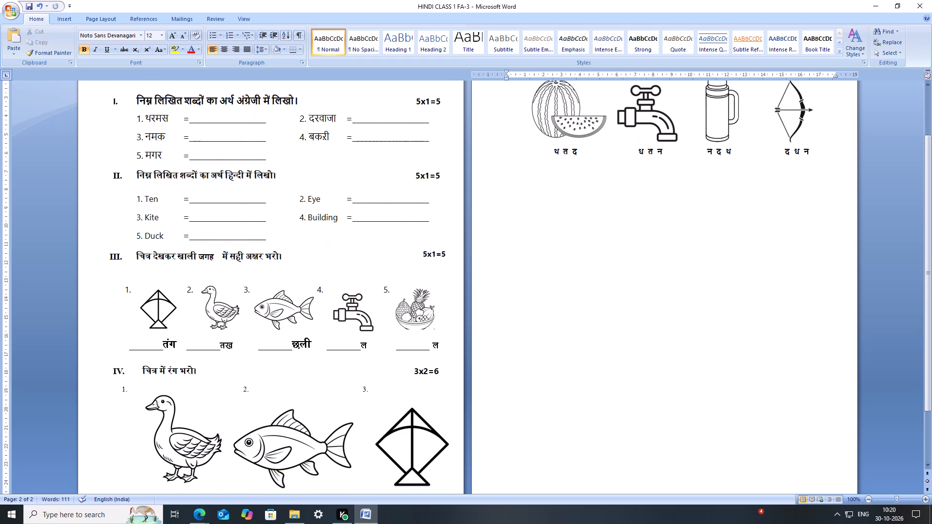
scroll(582, 317, "down", 1)
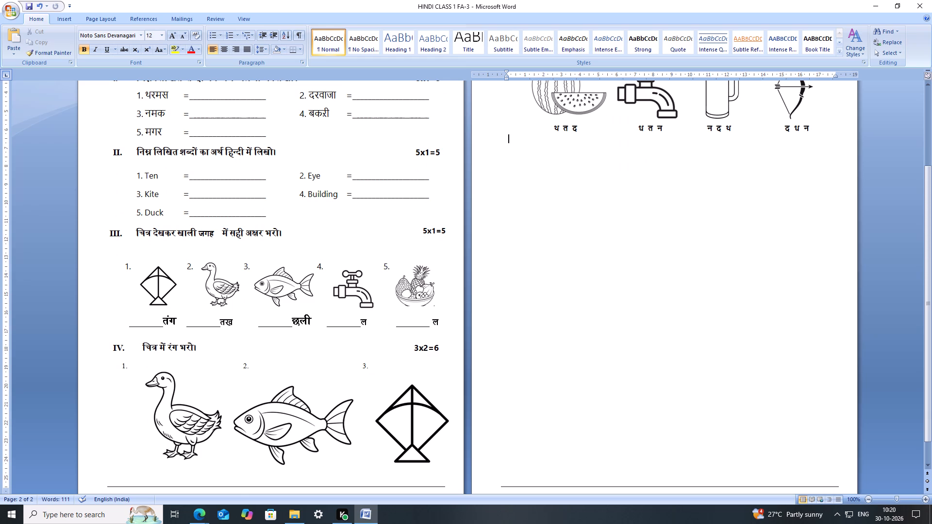
scroll(584, 329, "up", 6)
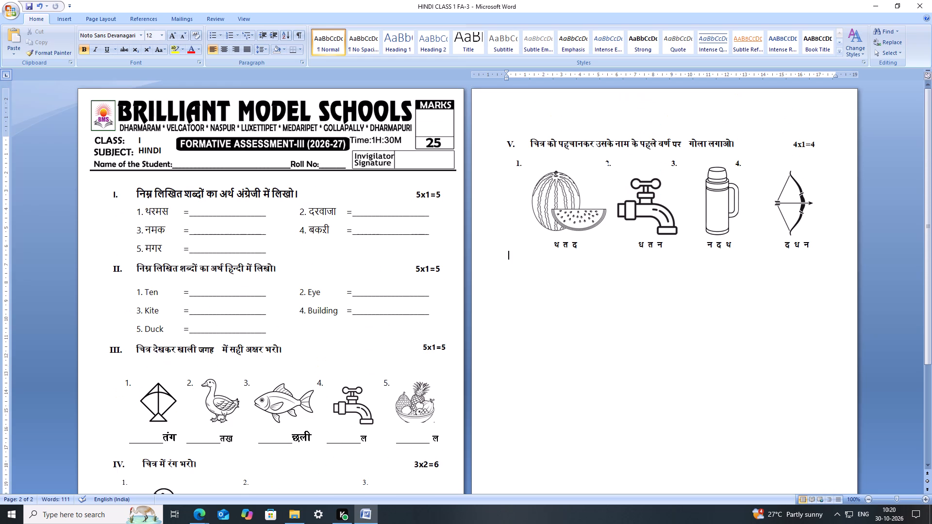
scroll(584, 329, "down", 5)
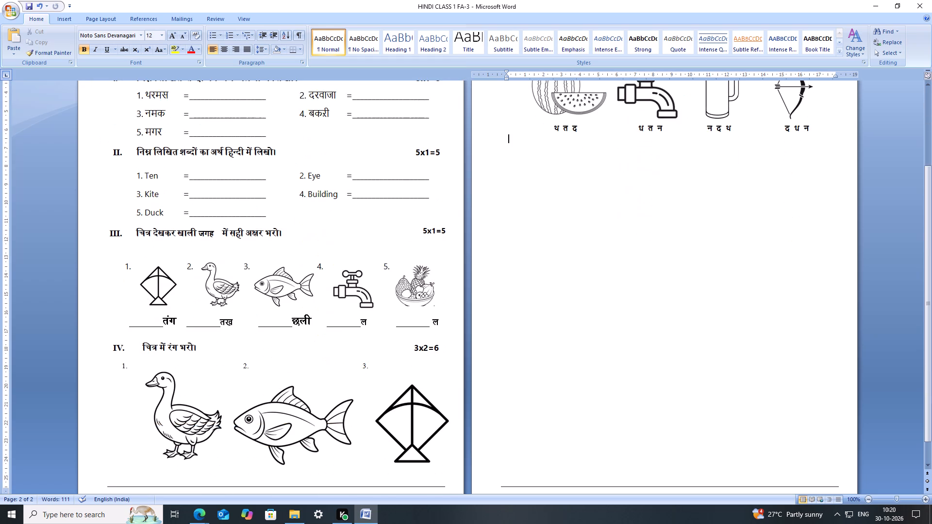
scroll(584, 329, "up", 7)
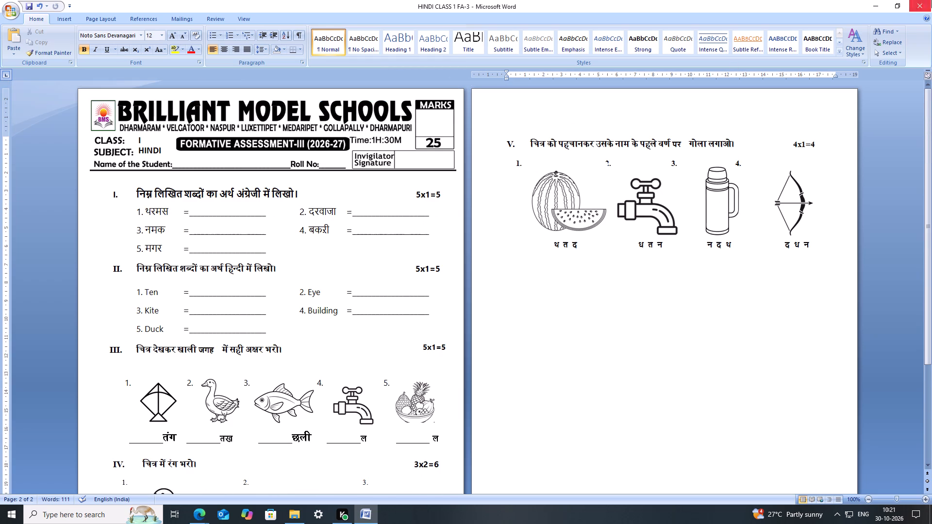
Save the Class 1 Hindi question paper again.
key("ctrl+s")
key("ctrl+s")
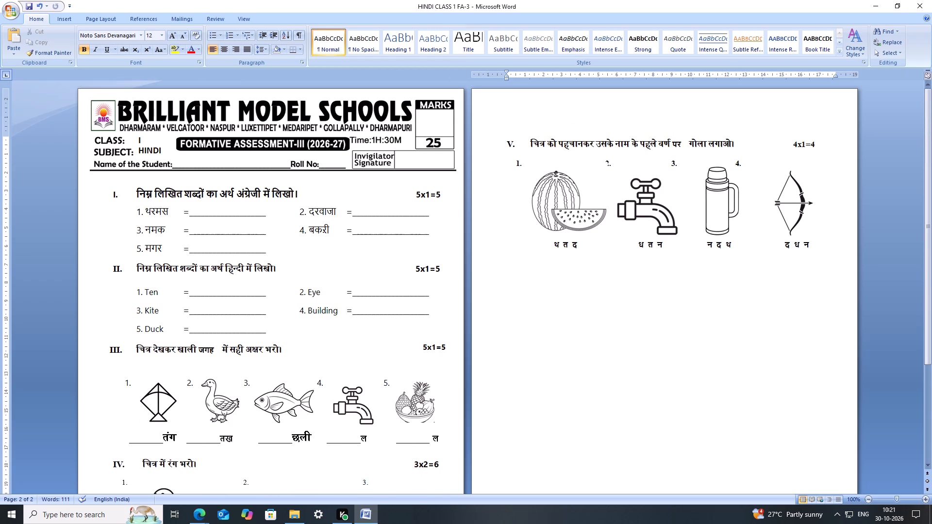
key("ctrl+s")
key("ctrl+s")
key("ctrl+s")
key("ctrl+s")
key("ctrl+s")
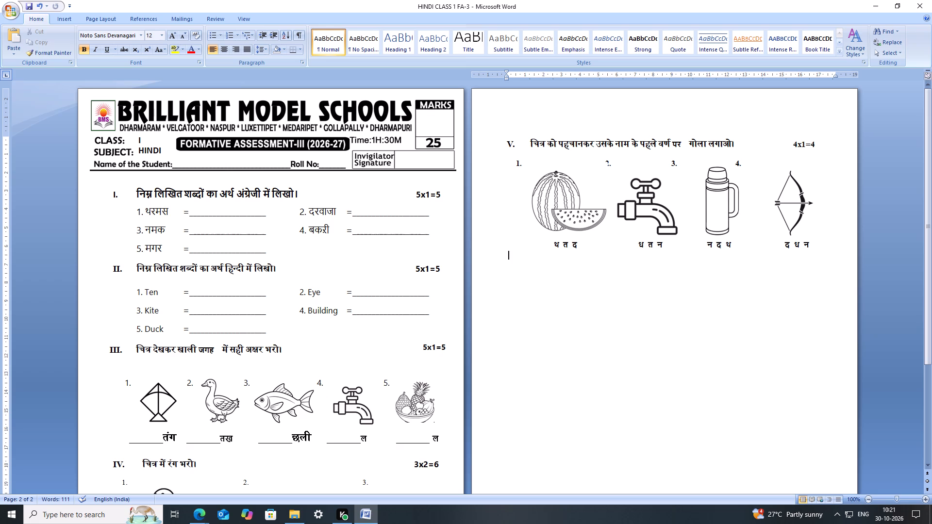
Shift the tap picture in section V slightly towards the flask, centring it above the letters ध त न.
left_click(628, 171)
left_click(639, 185)
left_click_drag(639, 185, 651, 186)
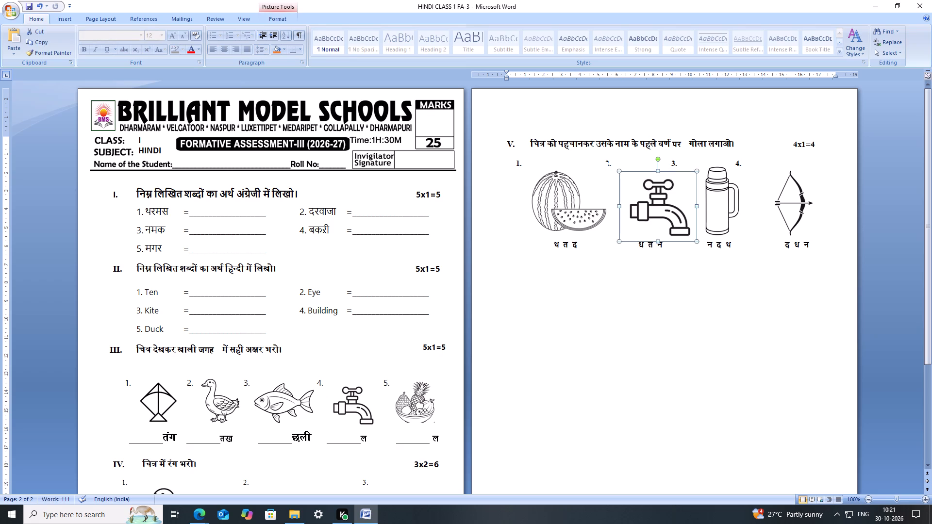
left_click_drag(649, 192, 643, 191)
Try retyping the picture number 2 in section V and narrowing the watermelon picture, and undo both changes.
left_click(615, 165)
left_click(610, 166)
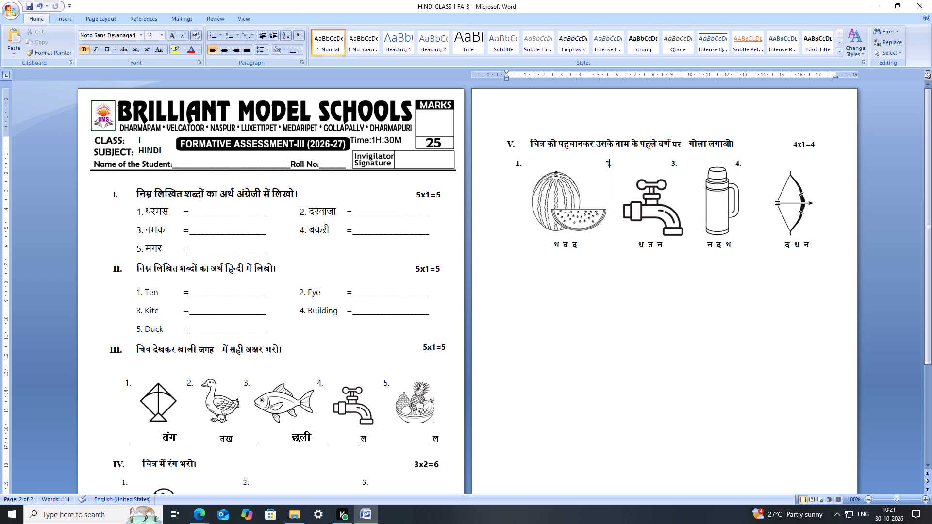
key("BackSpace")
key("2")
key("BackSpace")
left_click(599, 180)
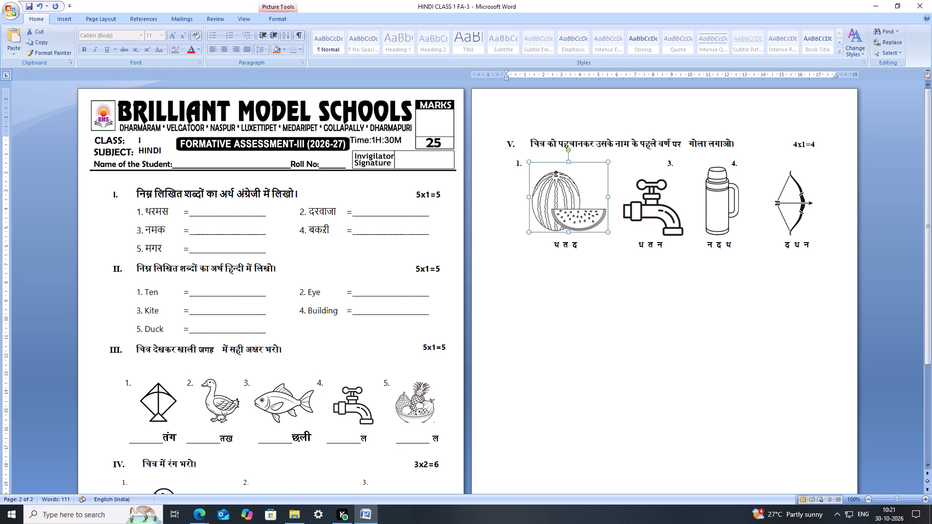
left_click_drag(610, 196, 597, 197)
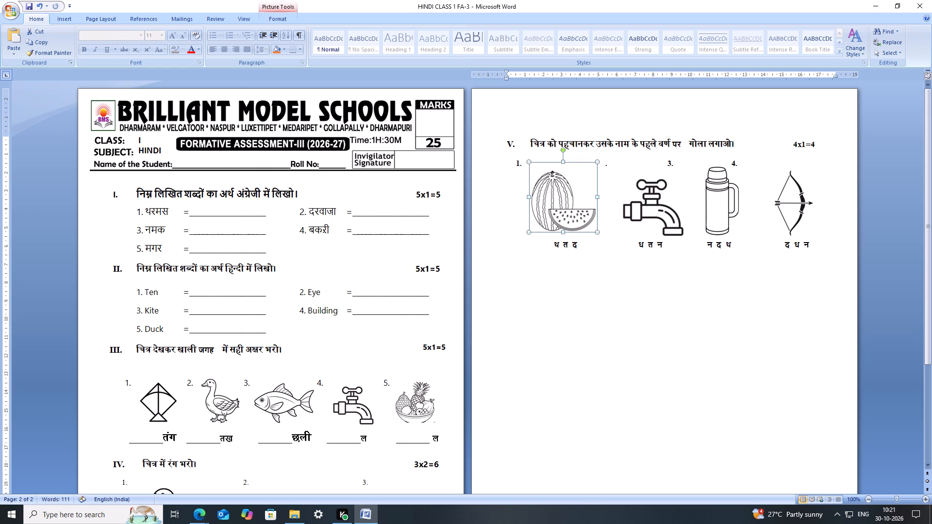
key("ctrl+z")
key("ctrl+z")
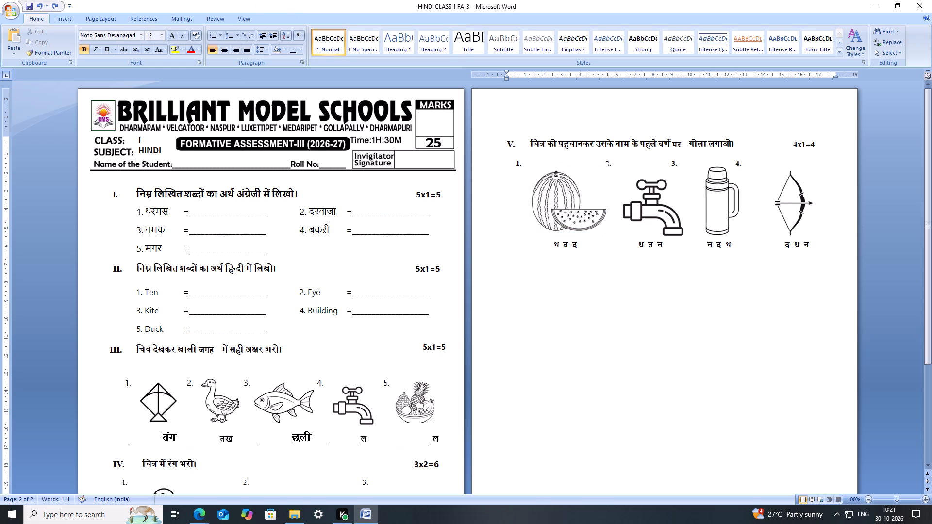
Narrow the watermelon picture in section V from its side so it no longer covers the picture number 2.
left_click(596, 201)
left_click_drag(608, 197, 597, 199)
left_click(640, 259)
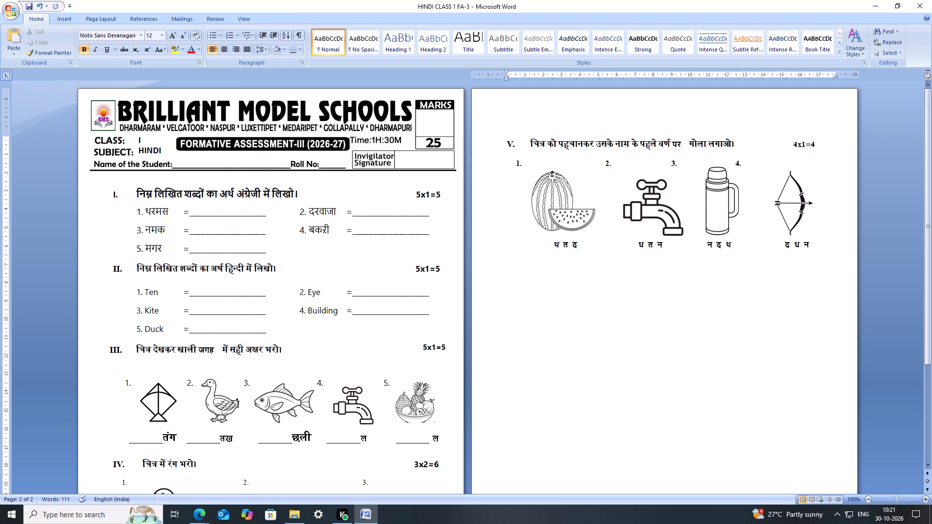
Save the Class 1 Hindi question paper and close it.
key("ctrl+s")
key("ctrl+s")
key("ctrl+s")
key("ctrl+s")
key("ctrl+s")
key("ctrl+s")
key("ctrl+s")
key("ctrl+s")
scroll(642, 310, "down", 6)
scroll(642, 310, "up", 12)
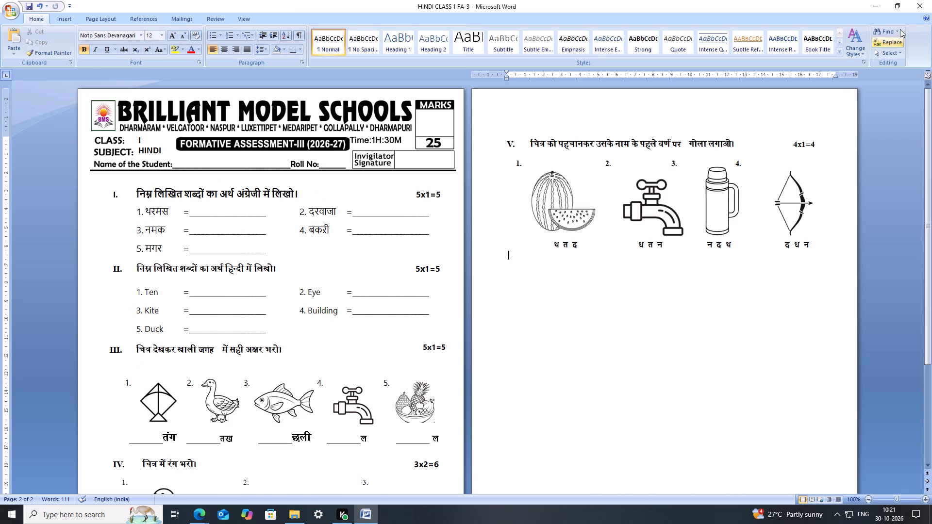
left_click(915, 10)
Open the HINDI CLASS 2 FA-3 document from the Hindi FA3 folder.
left_click(583, 248)
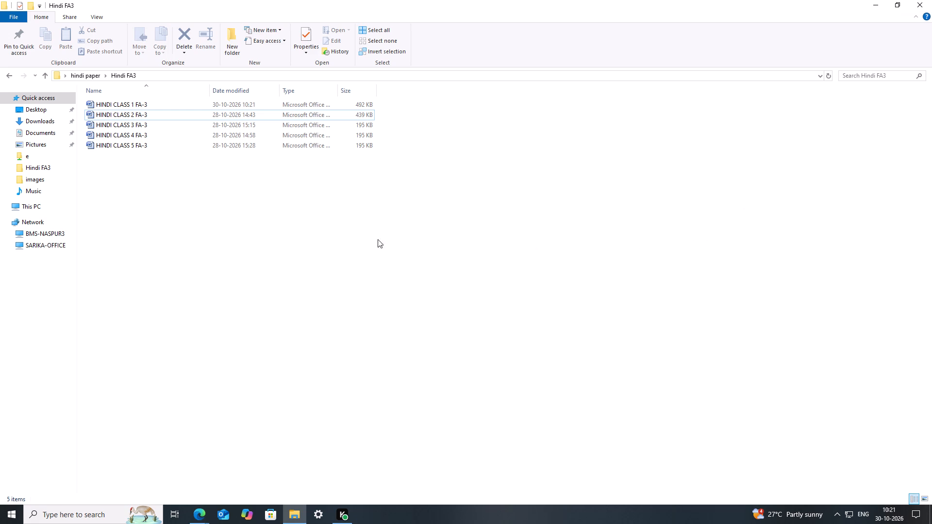
double_click(141, 115)
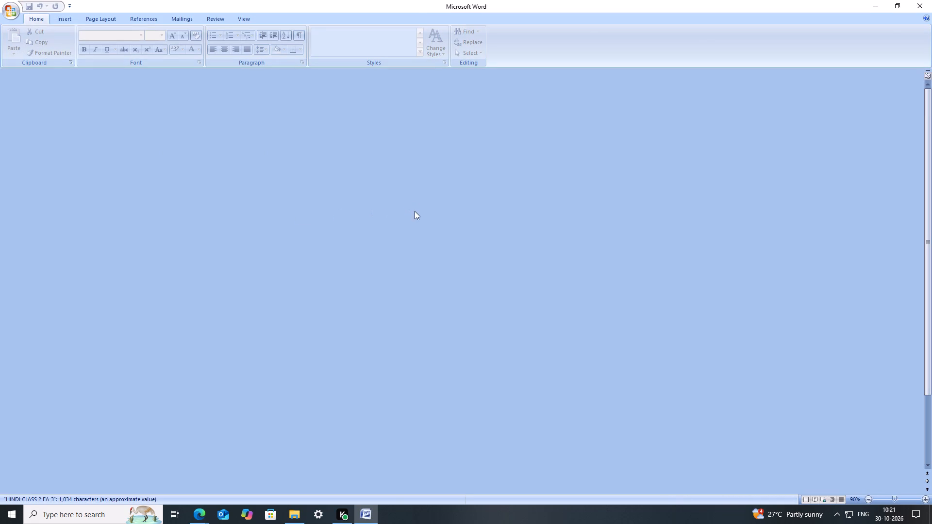
Delete the blank lines between हम खिलाड़ी हैं। and the section V heading on page 2.
scroll(508, 248, "down", 8)
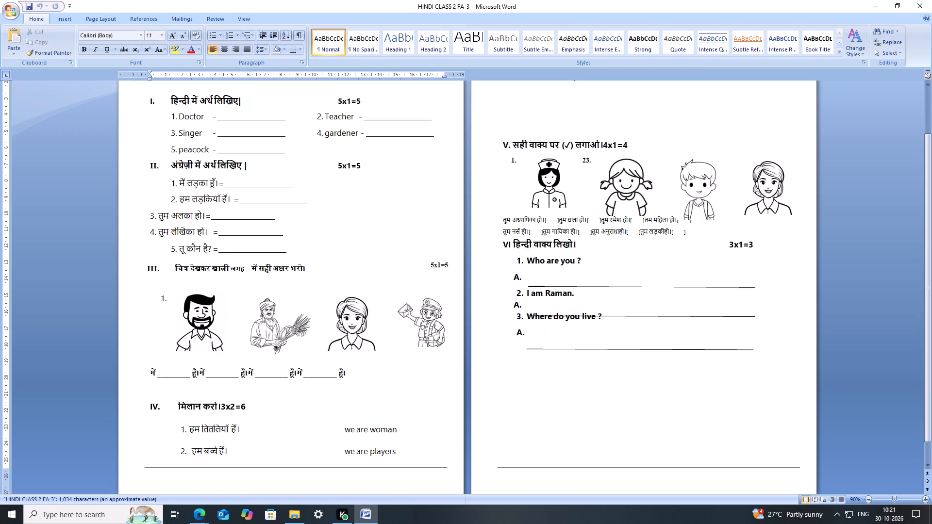
scroll(506, 249, "up", 8)
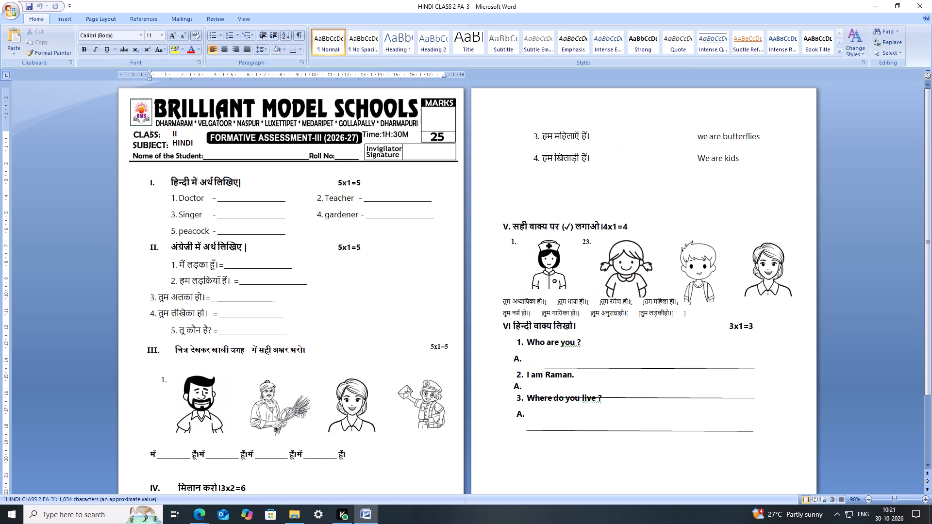
scroll(507, 246, "up", 4)
left_click(511, 111)
left_click(532, 183)
left_click_drag(535, 200, 501, 177)
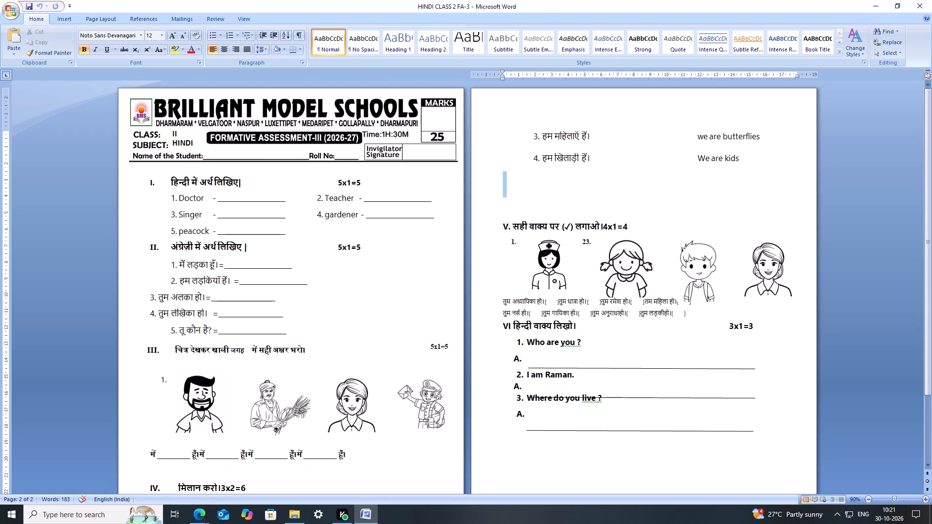
left_click_drag(501, 177, 499, 175)
key("BackSpace")
left_click(510, 181)
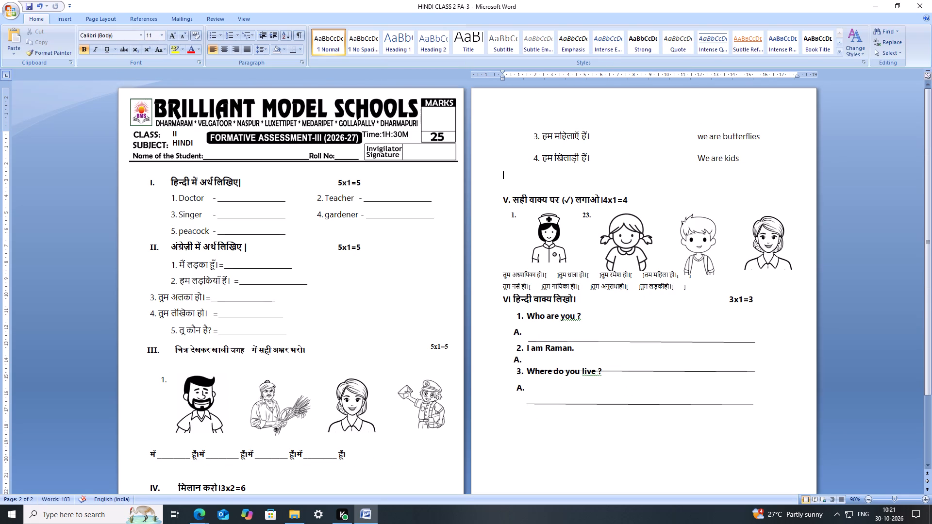
key("BackSpace")
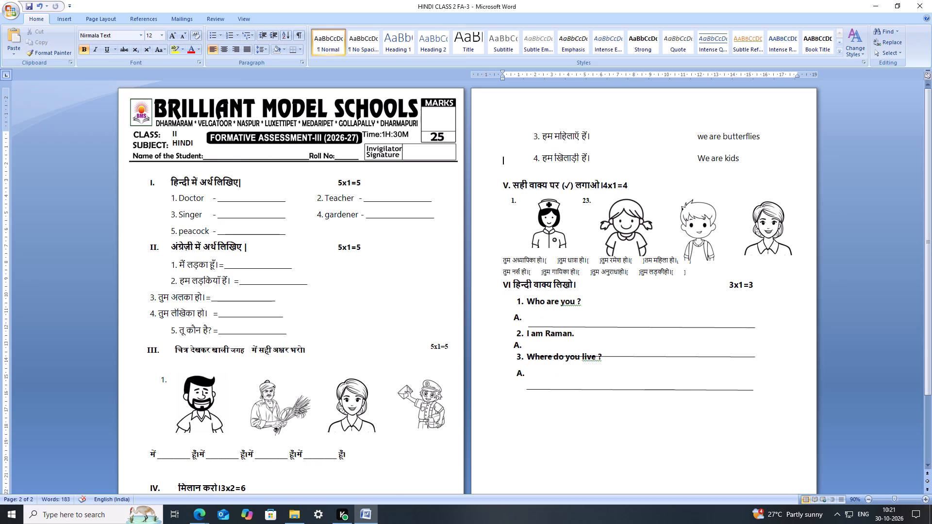
Indent question 3, तुम अलका हो।, in section II with spaces to line it up with questions 1 and 2.
scroll(471, 283, "down", 5)
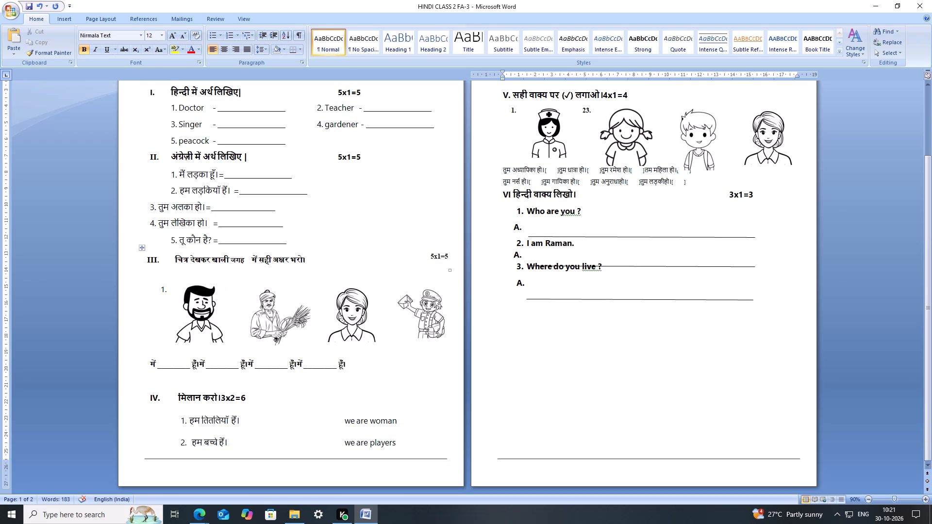
left_click(148, 206)
key("space")
key("space")
key("space")
key("space")
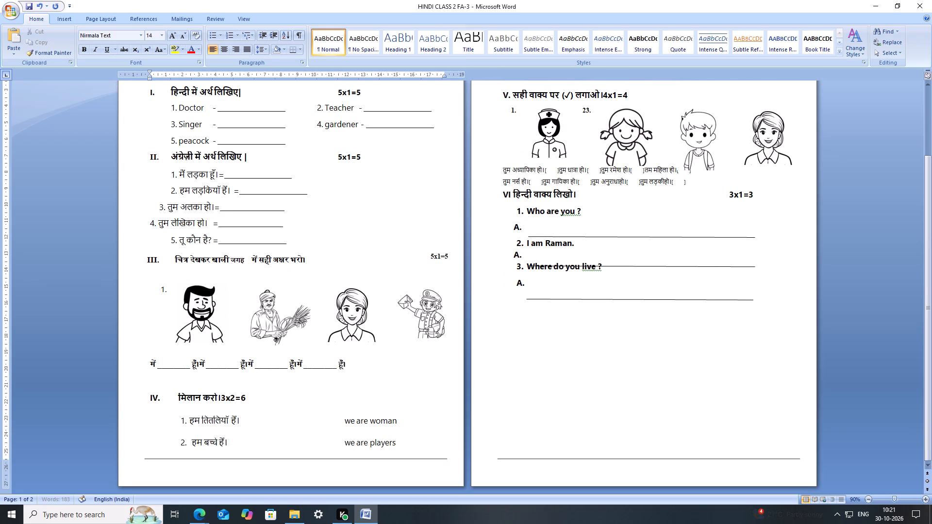
key("space")
key("space")
key("space")
key("space")
key("space")
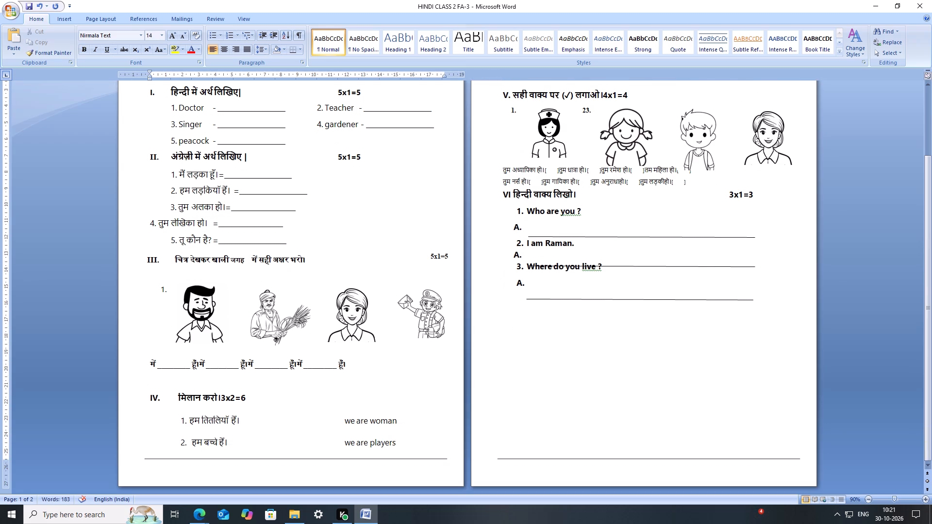
Indent question 4, तुम लेखिका हो।, in section II with spaces to line it up with the other questions.
left_click(146, 225)
key("space")
key("space")
key("space")
key("space")
key("space")
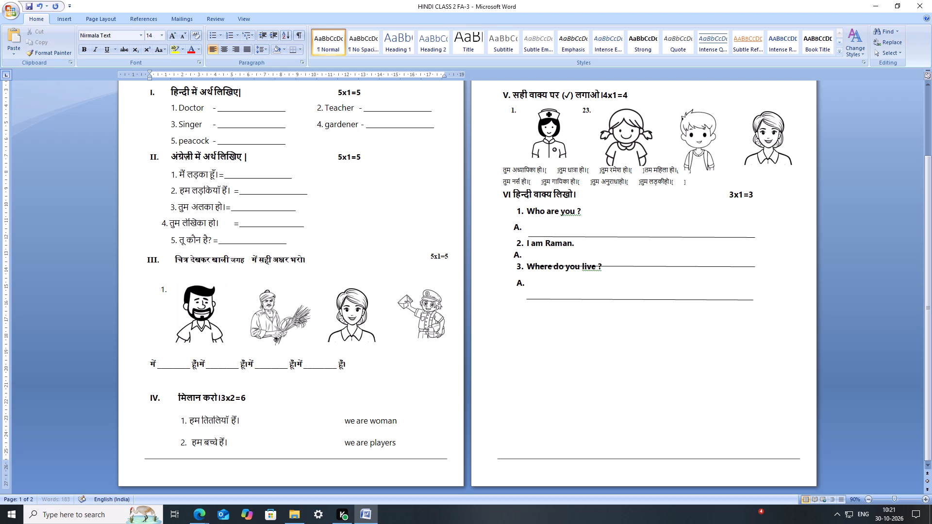
key("space")
key("space")
key("space")
key("space")
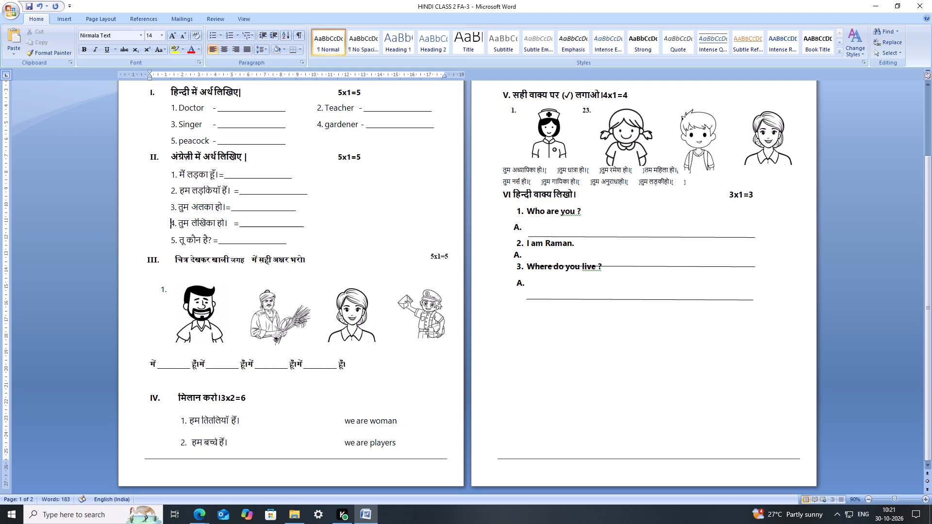
Save the Class 2 Hindi question paper.
key("ctrl+s")
key("ctrl+s")
key("ctrl+s")
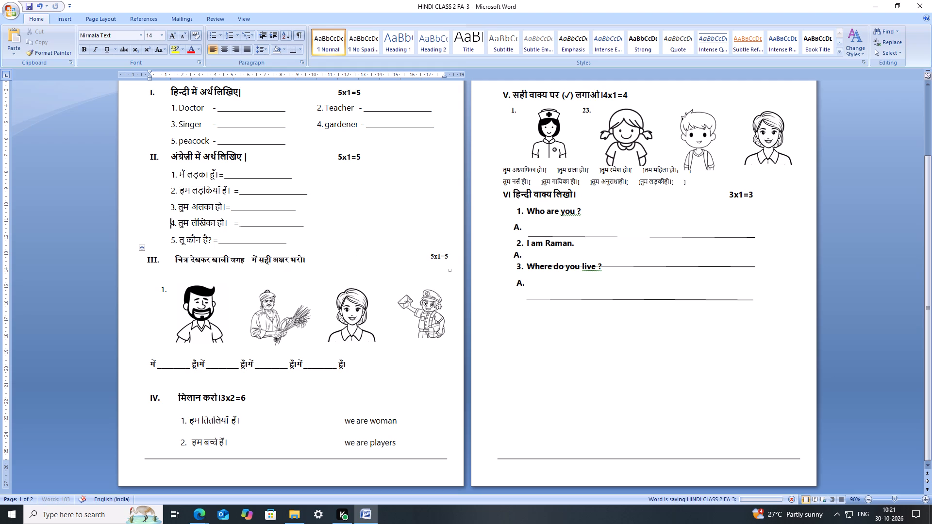
key("ctrl+s")
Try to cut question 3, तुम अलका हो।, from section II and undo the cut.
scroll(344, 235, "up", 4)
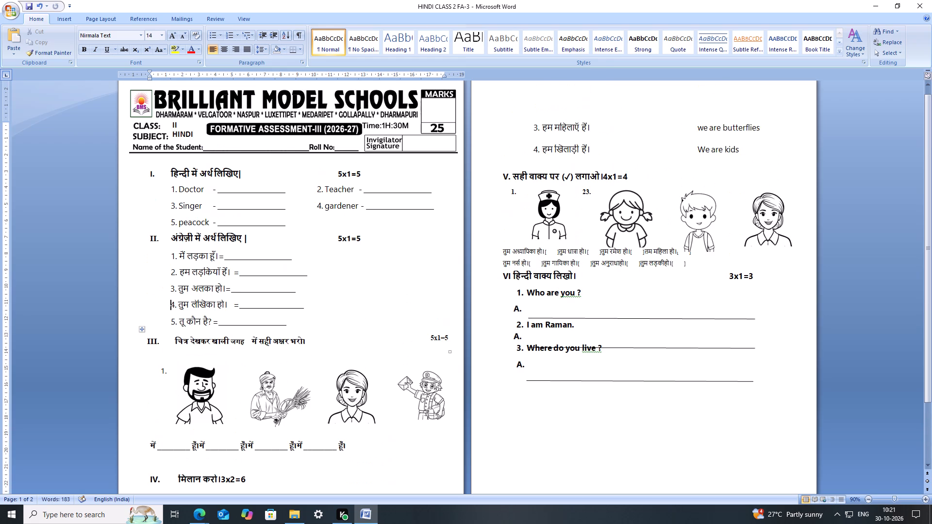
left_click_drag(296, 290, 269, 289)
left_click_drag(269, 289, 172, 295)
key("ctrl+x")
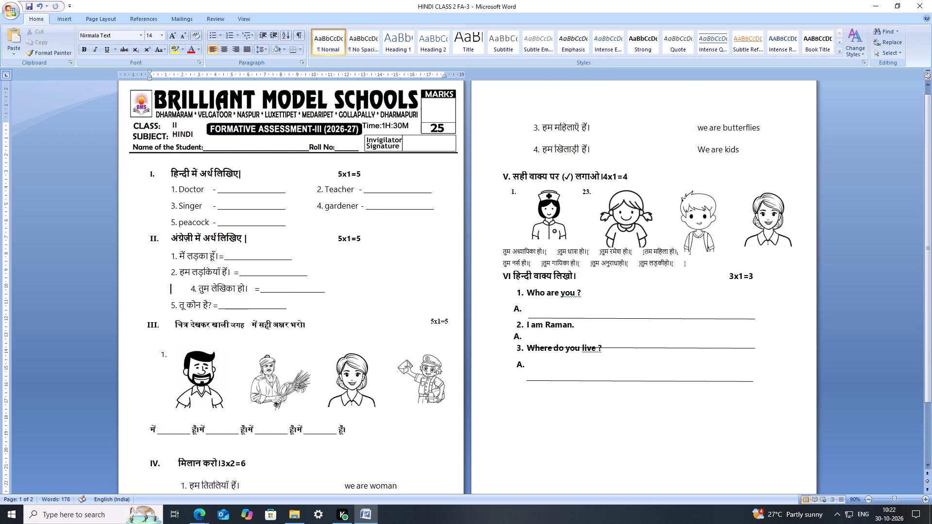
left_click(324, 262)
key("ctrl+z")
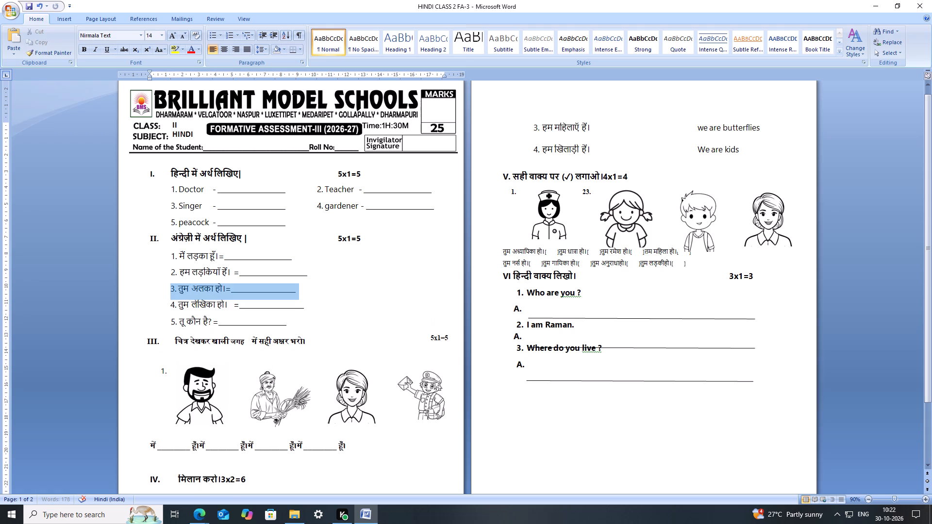
Move question 4, तुम लेखिका हो।, with its answer blank onto the same line as question 1 in section II.
left_click(314, 301)
left_click_drag(315, 306, 167, 314)
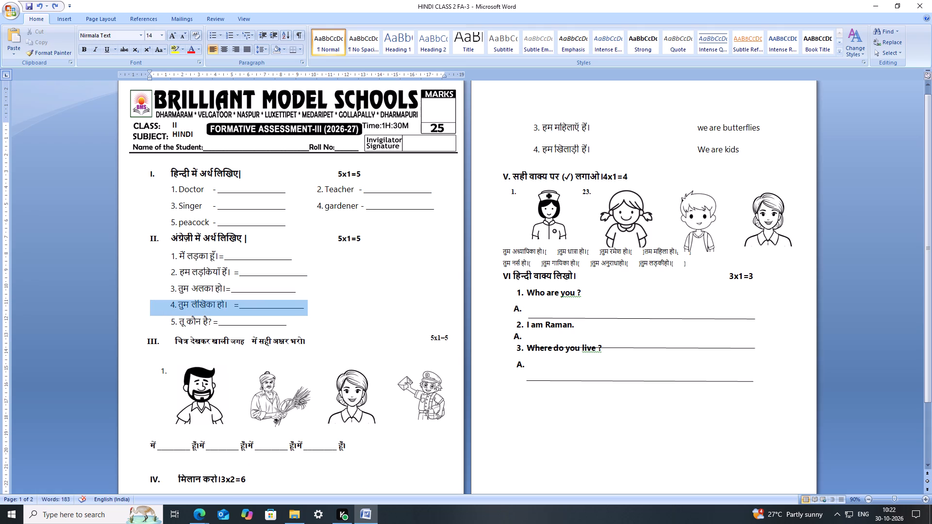
left_click_drag(167, 314, 170, 312)
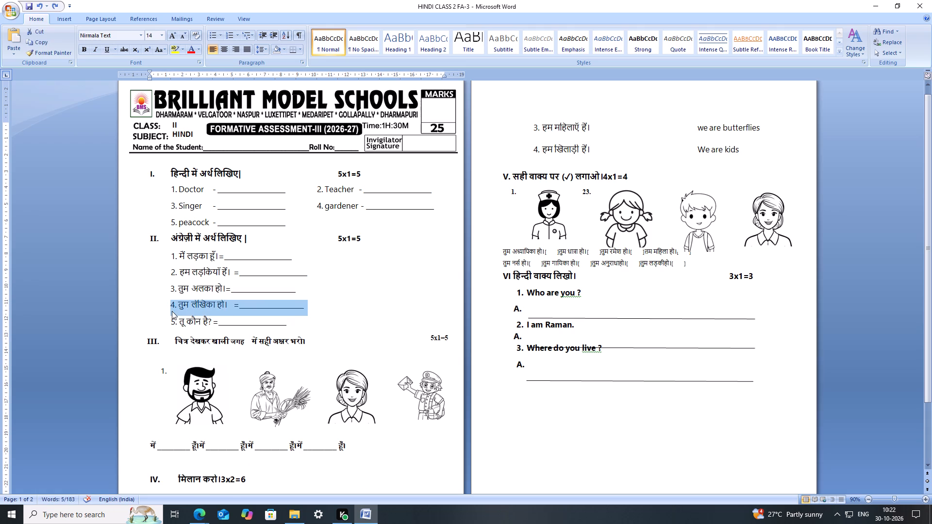
key("ctrl+x")
left_click(339, 256)
key("space")
key("space")
key("ctrl+v")
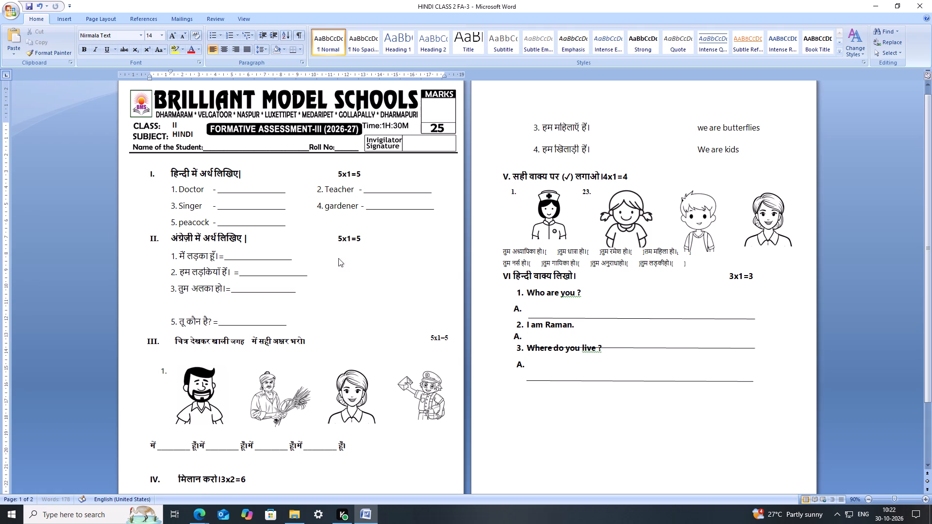
key("BackSpace")
key("BackSpace")
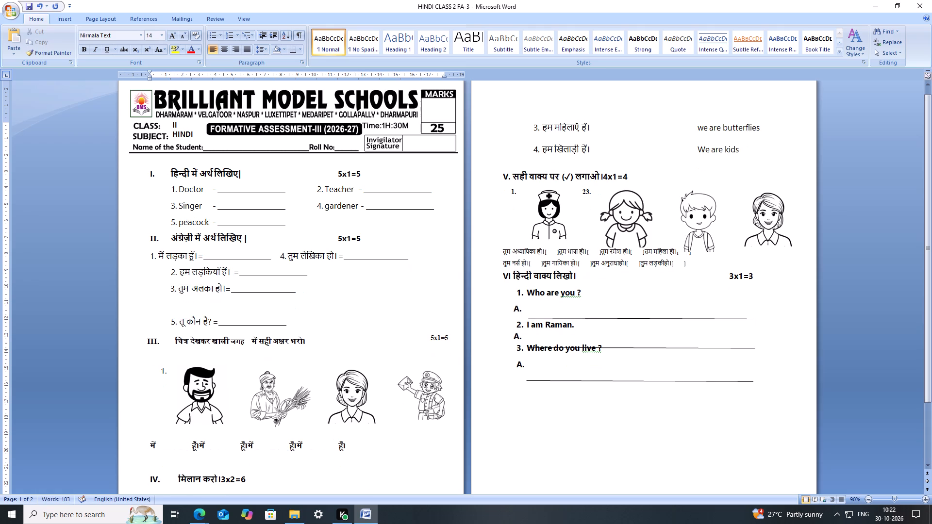
Move question 5, तू कौन है?, with its answer blank onto the same line as question 2 in section II.
left_click_drag(294, 323, 175, 327)
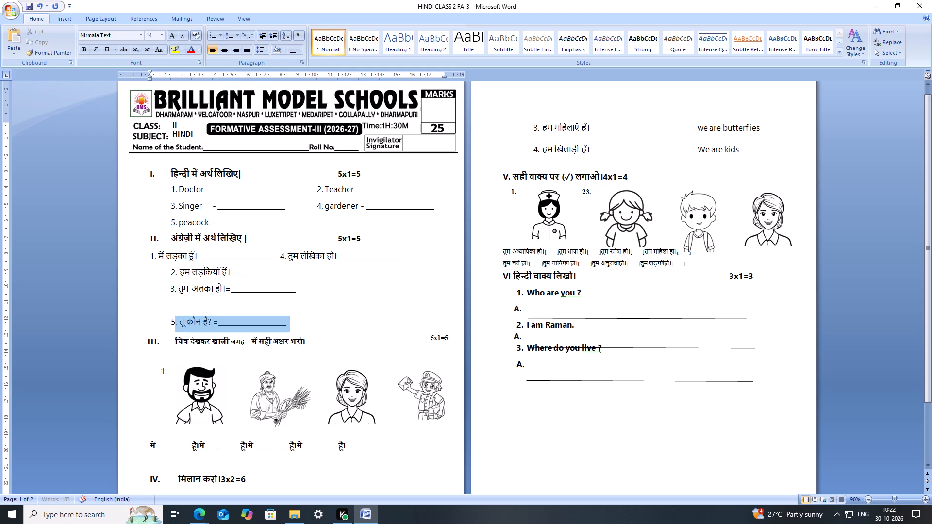
left_click_drag(175, 327, 171, 327)
key("ctrl+x")
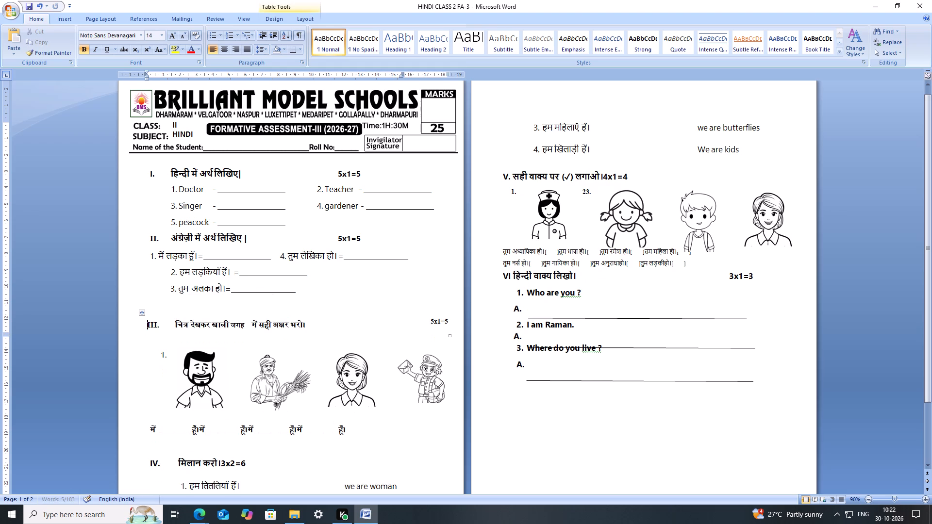
left_click(322, 275)
key("space")
key("space")
key("ctrl+v")
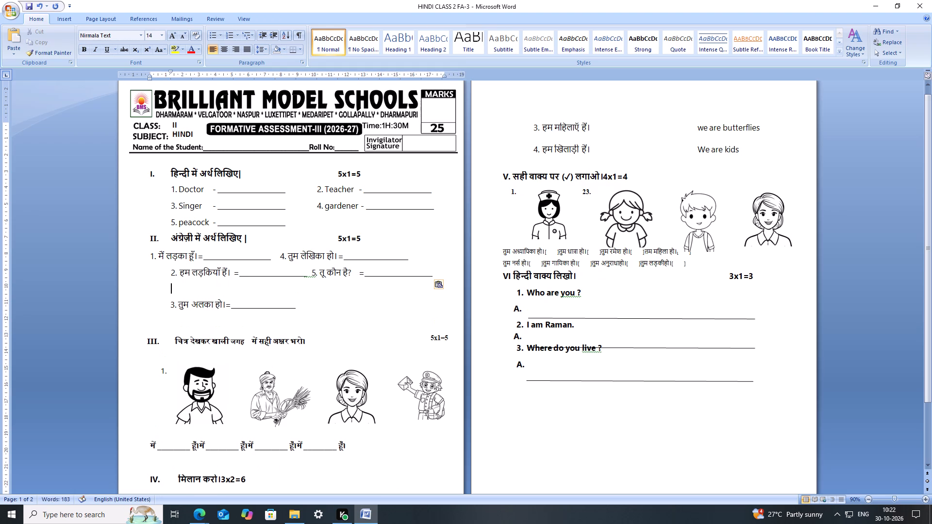
Indent the line with questions 1 and 4 in section II with spaces to line it up with question 2.
left_click(141, 259)
left_click(146, 259)
key("space")
key("space")
key("space")
key("space")
key("space")
key("space")
key("space")
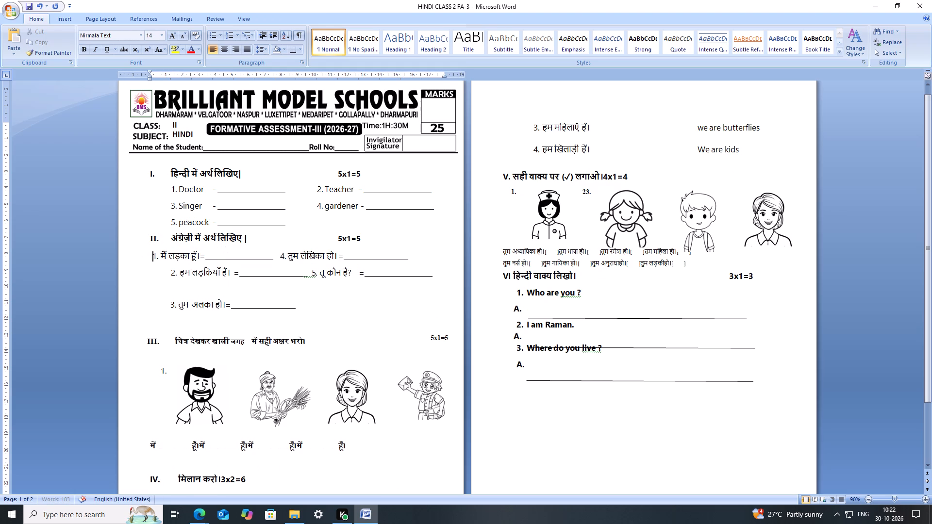
key("space")
key("space")
key("space")
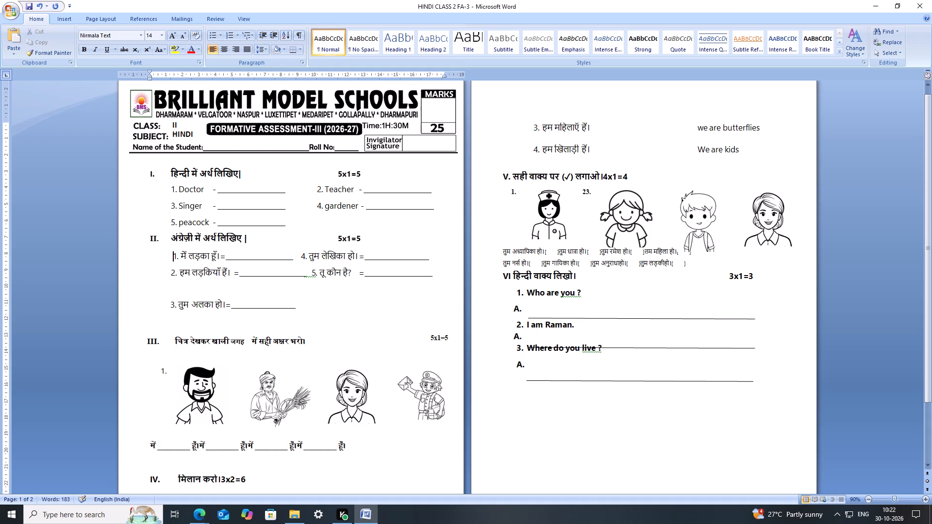
Delete the blank line between questions 2 and 3 in section II.
left_click(182, 292)
key("BackSpace")
key("BackSpace")
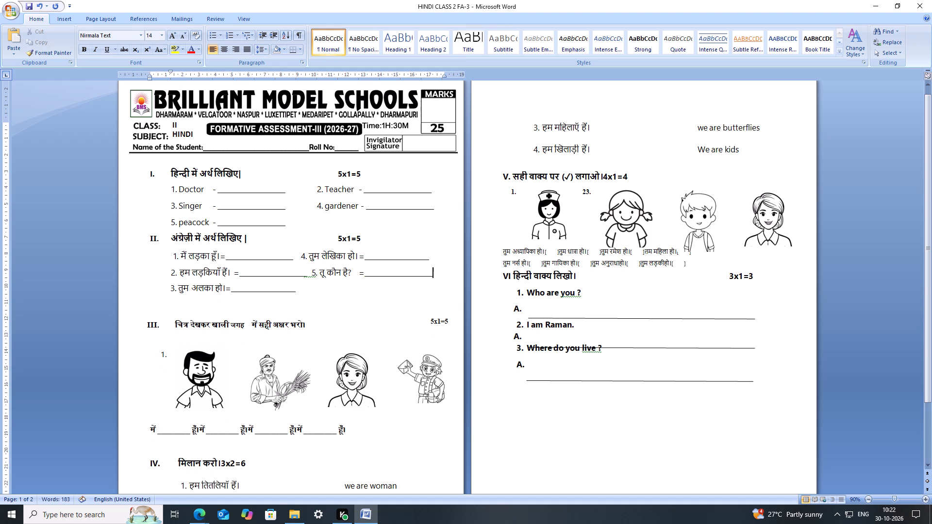
Tighten the spacing before question 5, तू कौन है?, and before its equals sign in section II.
left_click(311, 279)
left_click(308, 279)
key("BackSpace")
key("BackSpace")
left_click(357, 273)
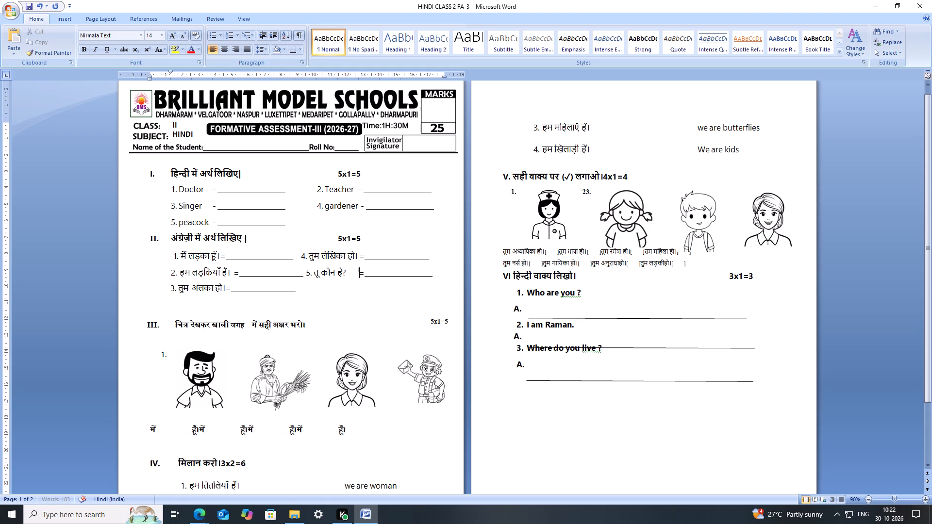
key("BackSpace")
key("space")
key("space")
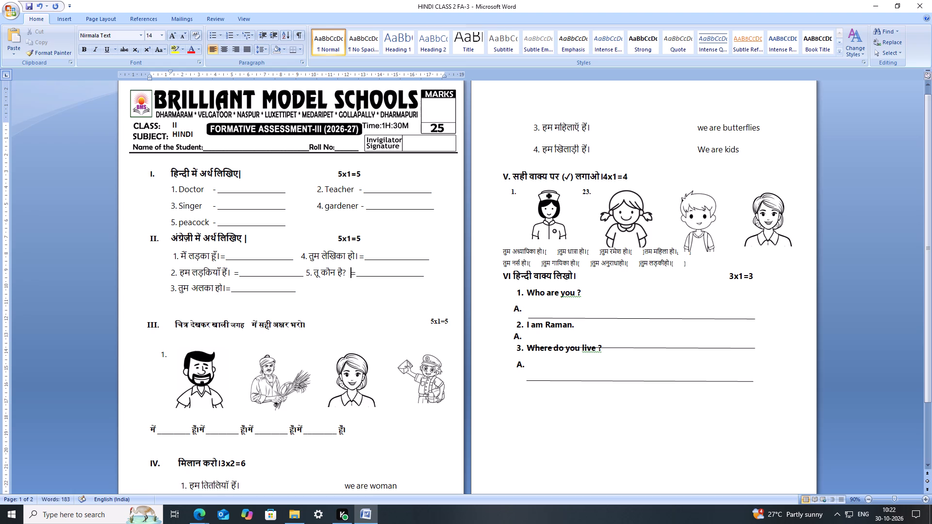
Adjust the spacing around question 4, तुम लेखिका हो।, so it stays on question 1's line and lines up with question 5.
left_click(301, 259)
key("space")
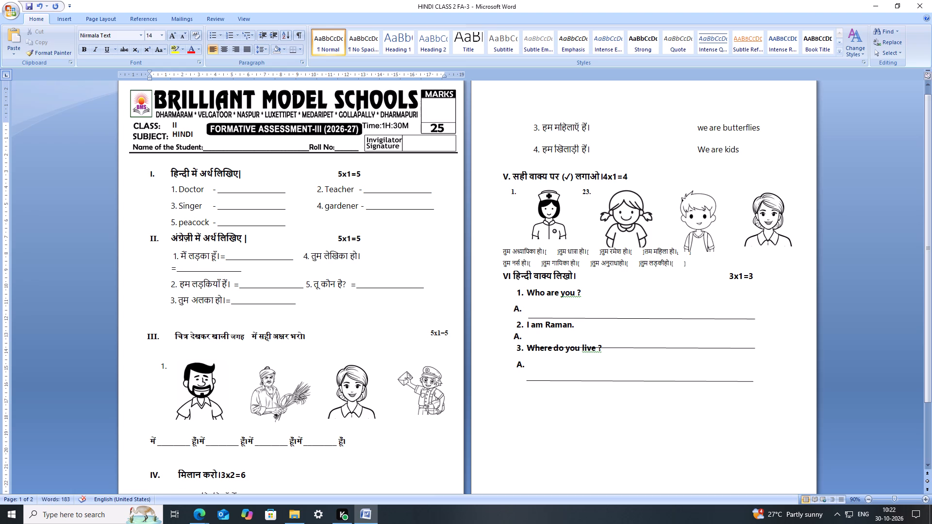
left_click(401, 250)
left_click(263, 262)
left_click(256, 273)
key("BackSpace")
key("BackSpace")
left_click(384, 263)
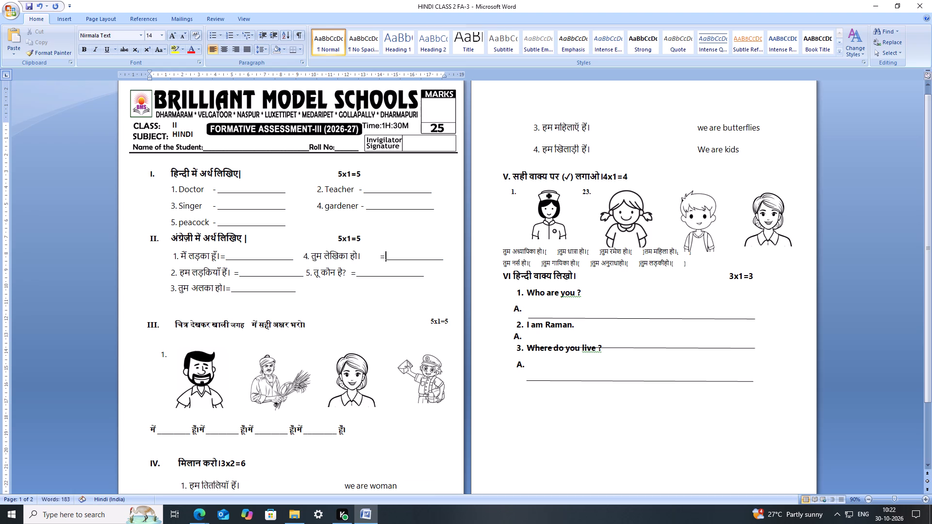
left_click(381, 260)
key("BackSpace")
Delete the leftover spaces on the blank line below question 3 in section II.
left_click(371, 311)
key("BackSpace")
key("BackSpace")
key("BackSpace")
key("BackSpace")
key("BackSpace")
key("BackSpace")
key("BackSpace")
key("BackSpace")
key("BackSpace")
left_click_drag(153, 306, 146, 293)
left_click(176, 299)
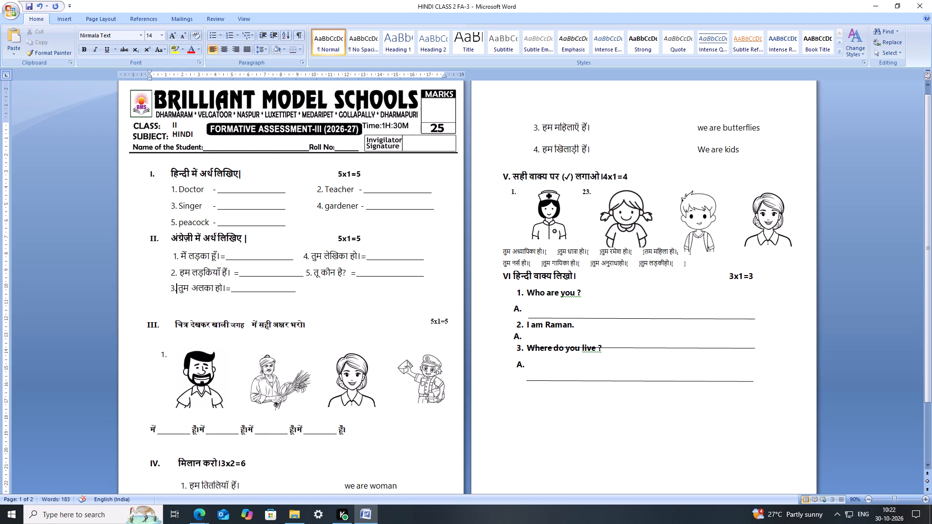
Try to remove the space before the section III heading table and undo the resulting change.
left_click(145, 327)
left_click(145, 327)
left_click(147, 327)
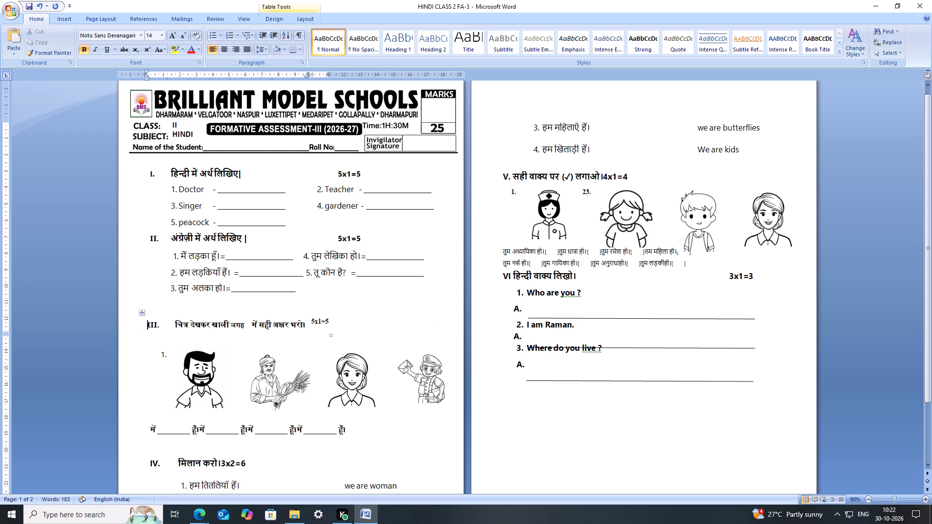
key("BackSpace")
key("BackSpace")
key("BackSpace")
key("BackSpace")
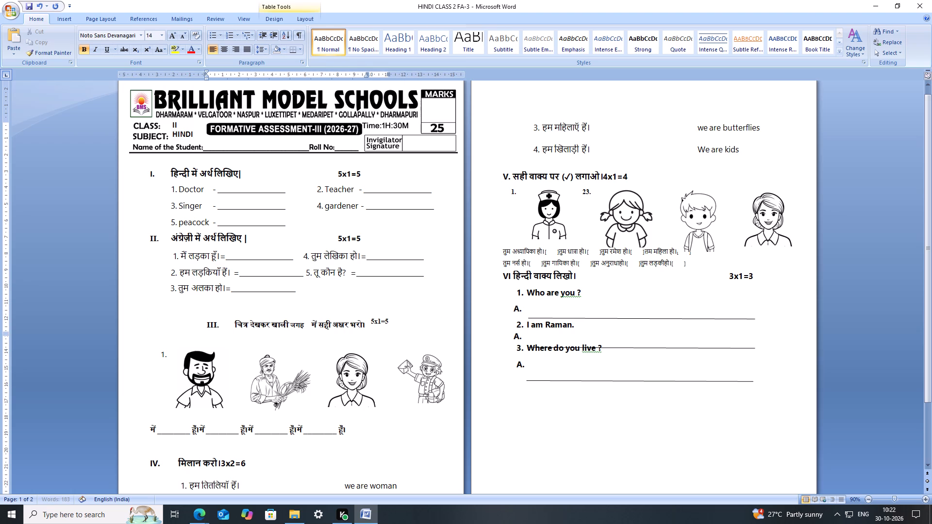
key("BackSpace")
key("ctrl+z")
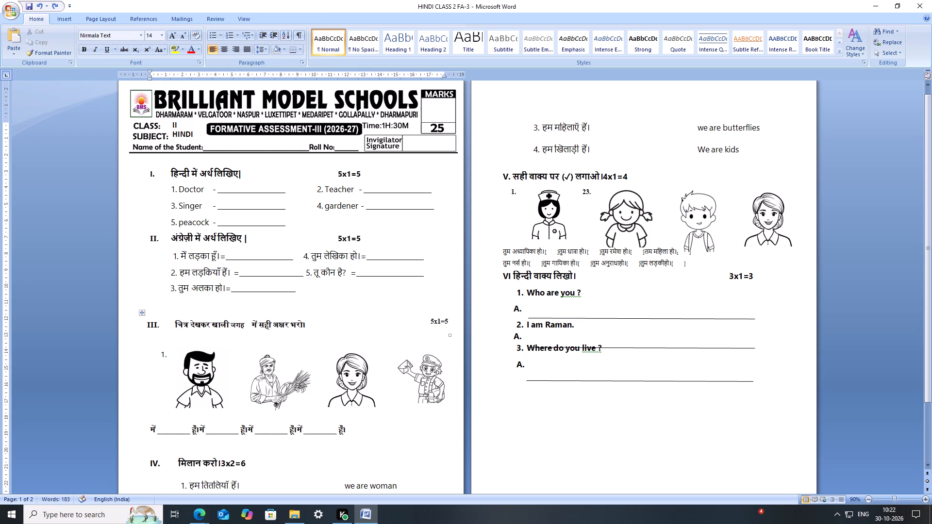
Save the Class 2 Hindi question paper.
key("ctrl+s")
key("ctrl+s")
Indent the first fill-in sentence in section III with spaces to place it under the bearded man's picture.
left_click(391, 310)
scroll(392, 303, "down", 5)
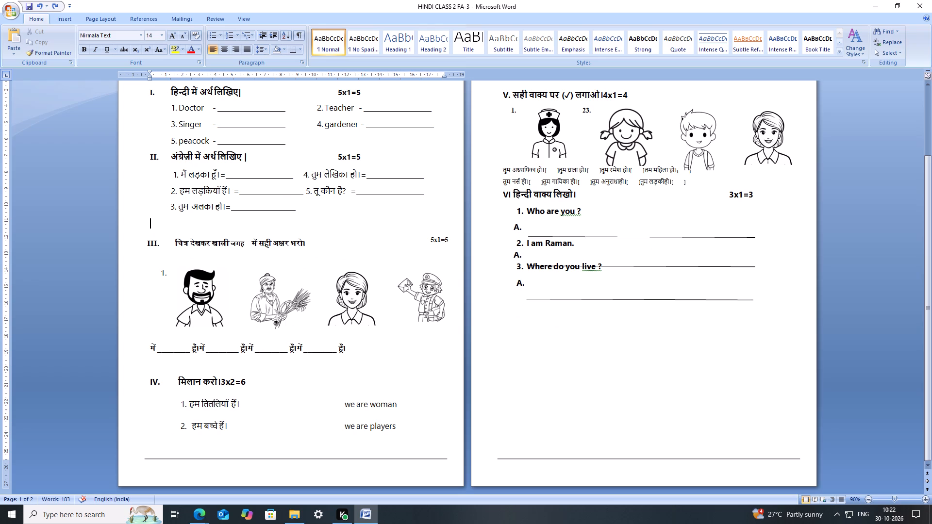
left_click(150, 352)
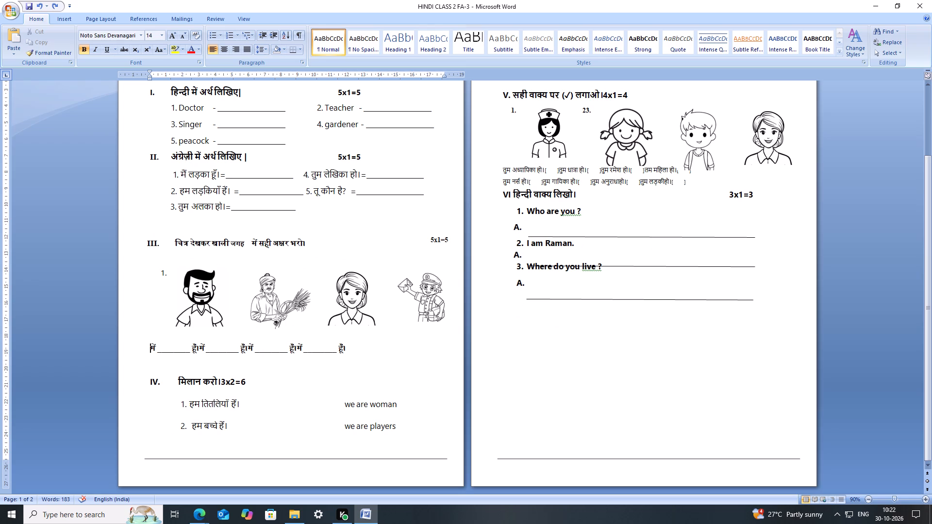
key("space")
key("space")
key("space")
key("space")
key("space")
key("space")
key("space")
key("space")
key("space")
key("space")
key("space")
key("space")
key("space")
key("space")
key("space")
key("space")
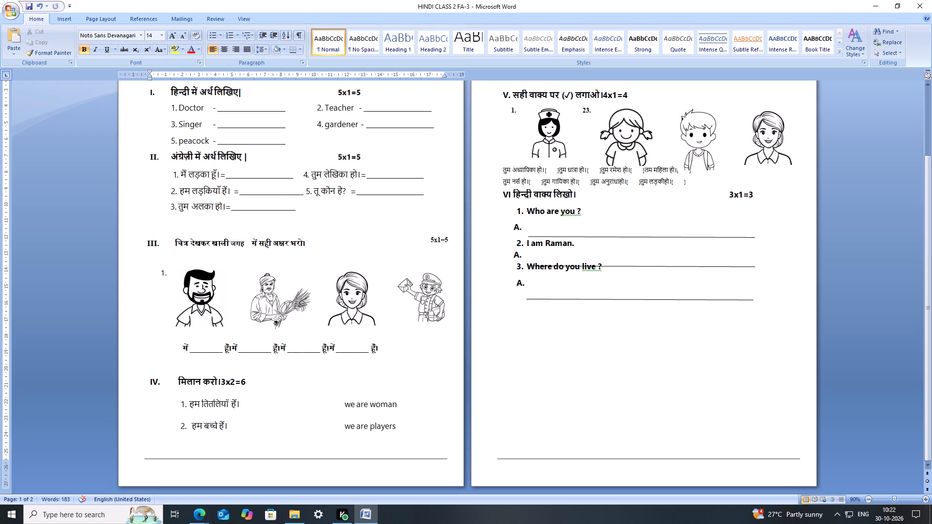
Space out the second fill-in sentence in section III to sit under the farmer's picture.
left_click(231, 352)
key("space")
key("space")
key("space")
key("space")
key("space")
key("space")
key("space")
key("space")
key("space")
key("space")
key("space")
key("space")
key("space")
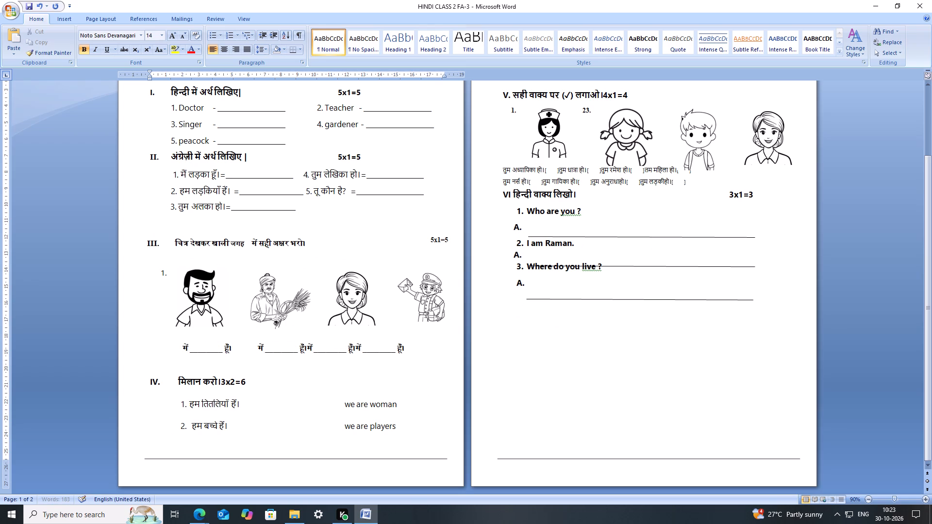
Space out the third fill-in sentence in section III to sit under the woman's picture.
left_click(309, 348)
key("space")
key("space")
key("space")
key("space")
key("space")
key("space")
key("space")
key("space")
key("space")
key("space")
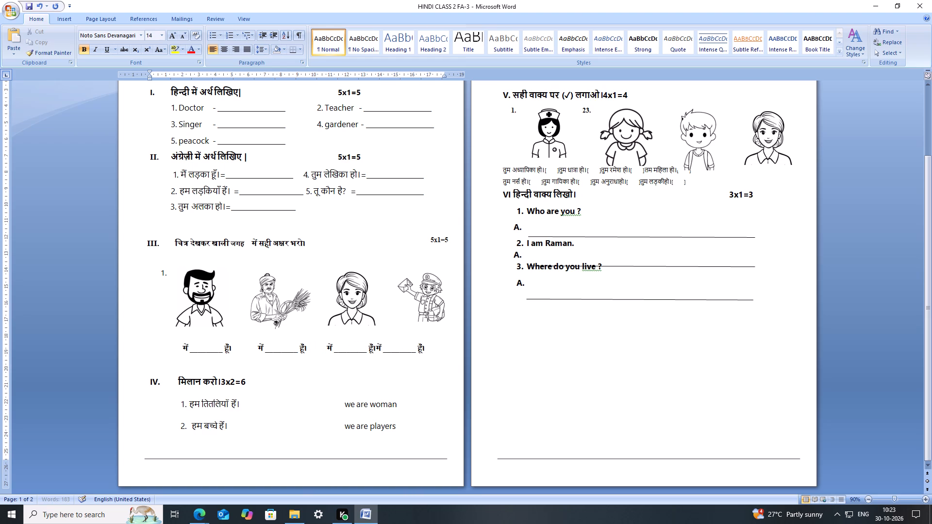
Space out the fourth fill-in sentence in section III to sit under the postman's picture.
left_click(376, 350)
key("space")
key("space")
key("space")
key("space")
key("space")
key("space")
key("space")
key("space")
key("space")
key("space")
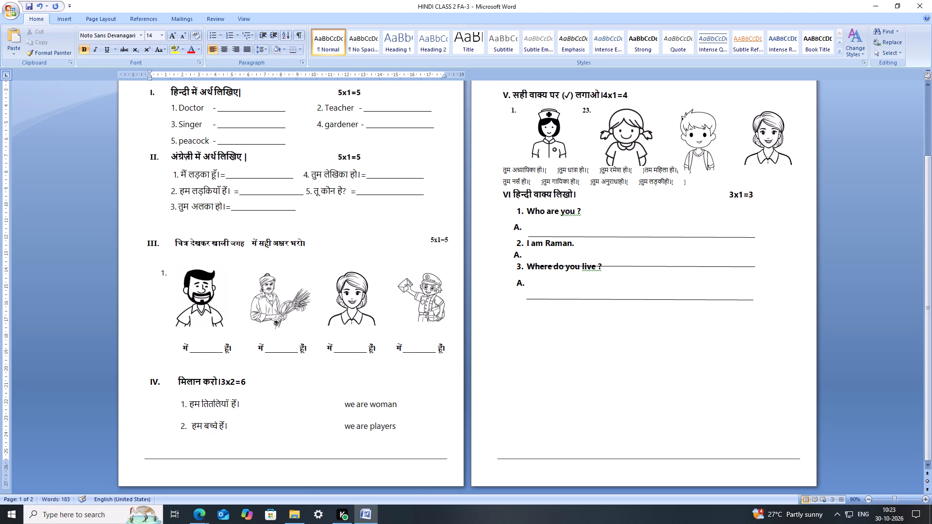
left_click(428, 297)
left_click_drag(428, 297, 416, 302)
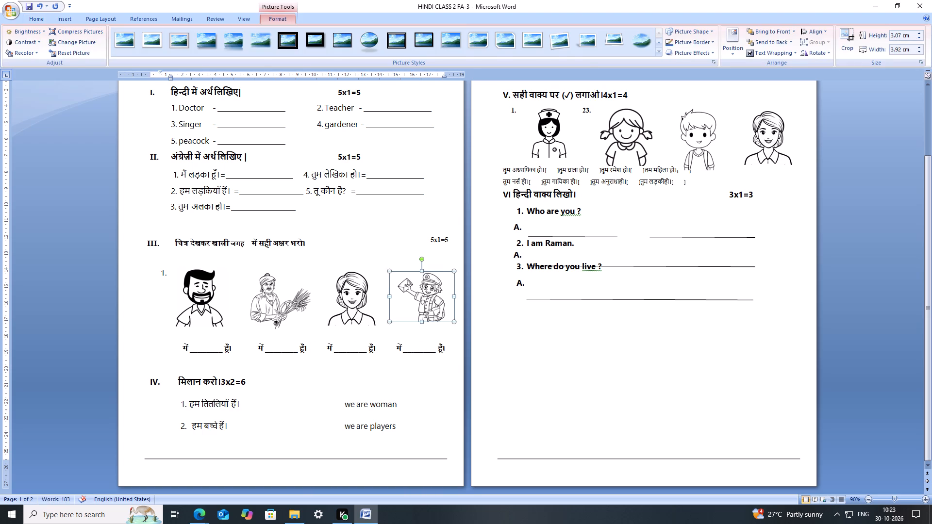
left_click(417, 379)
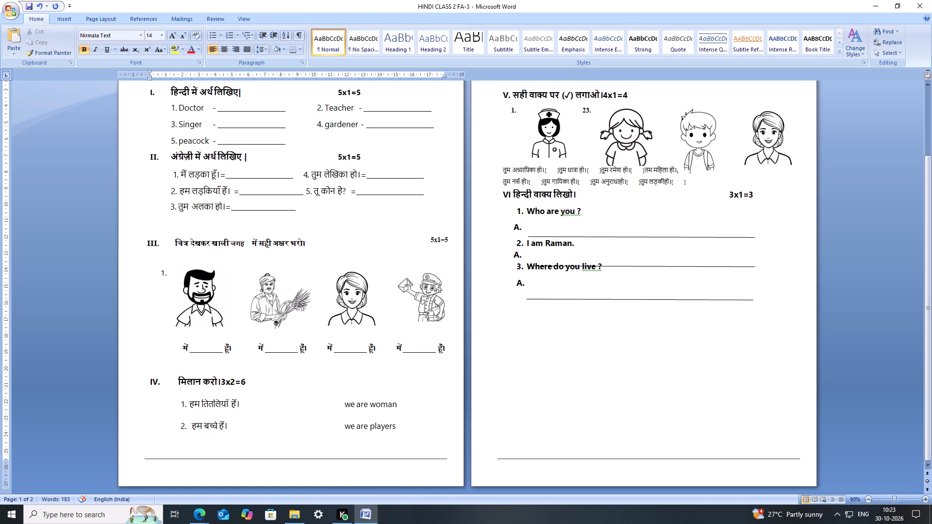
Save the Class 2 Hindi question paper with the realigned section III sentences.
key("ctrl+s")
key("ctrl+s")
key("ctrl+s")
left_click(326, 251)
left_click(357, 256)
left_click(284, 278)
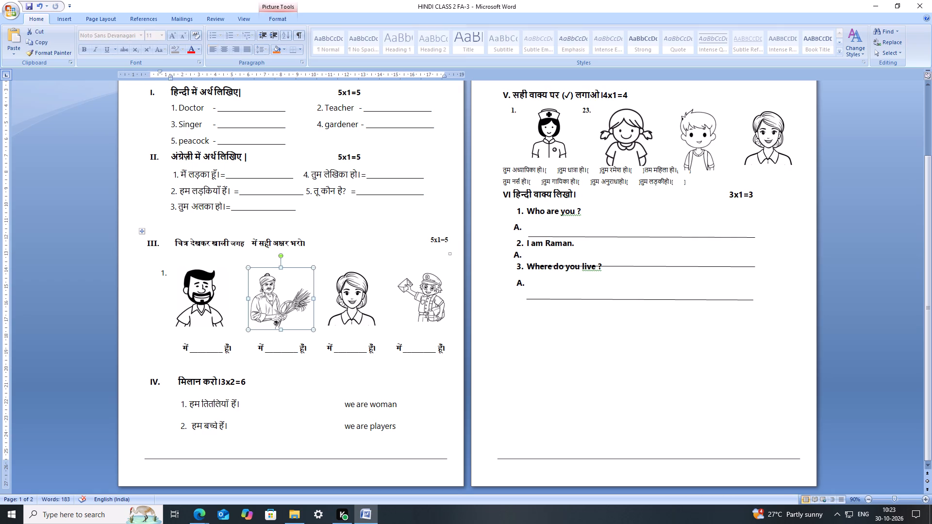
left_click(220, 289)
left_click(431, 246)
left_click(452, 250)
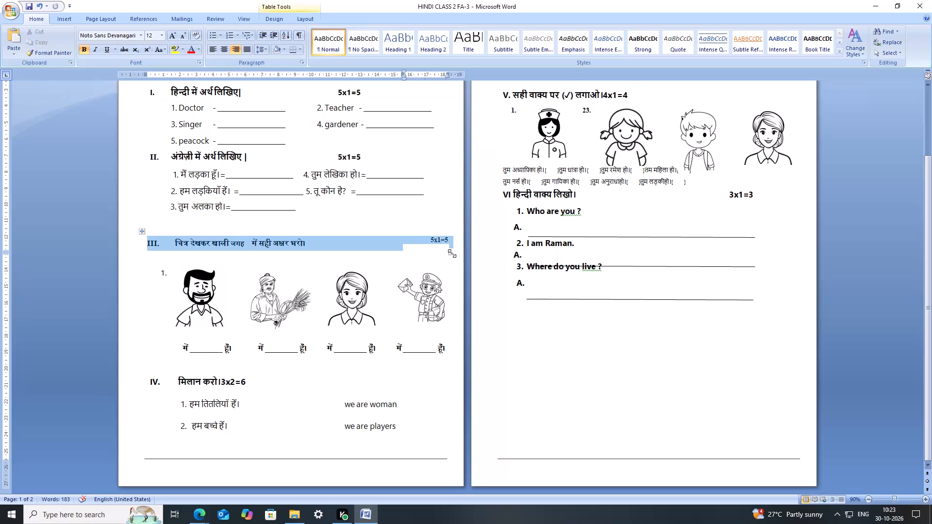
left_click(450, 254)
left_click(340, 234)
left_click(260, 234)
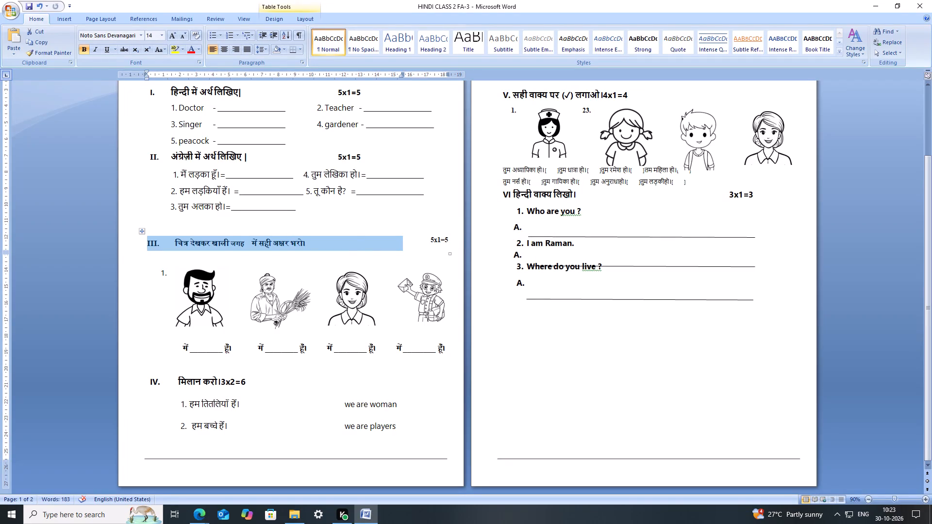
Open a blank Notepad window and move it clear of the section III heading in the question paper.
left_click(108, 522)
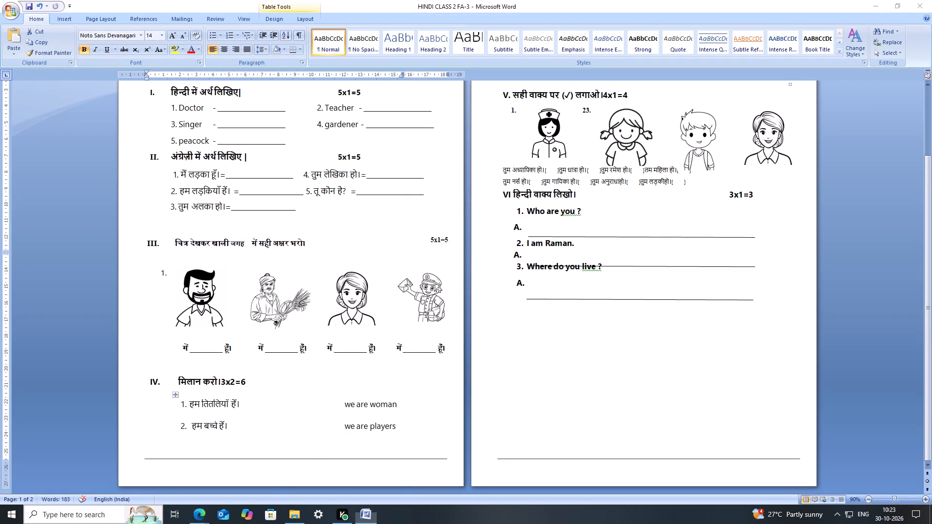
key("n")
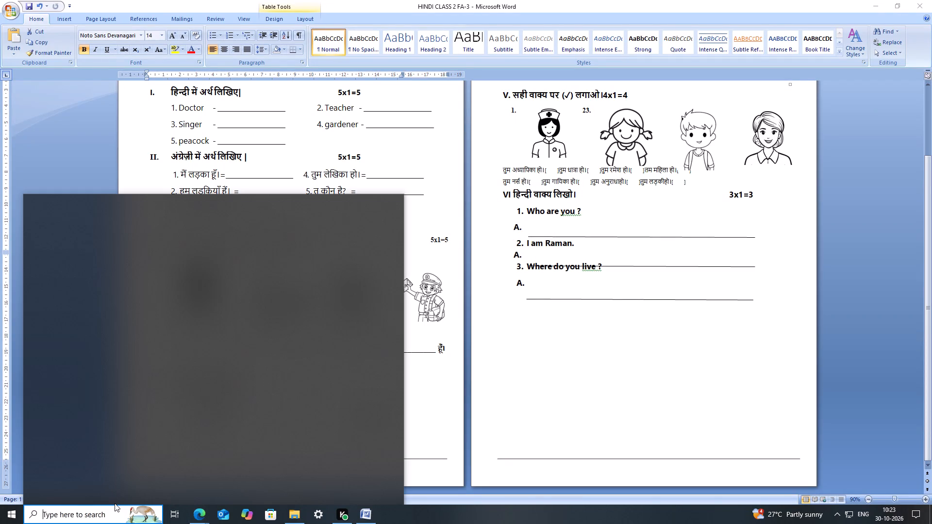
key("o")
type("TE")
left_click(97, 255)
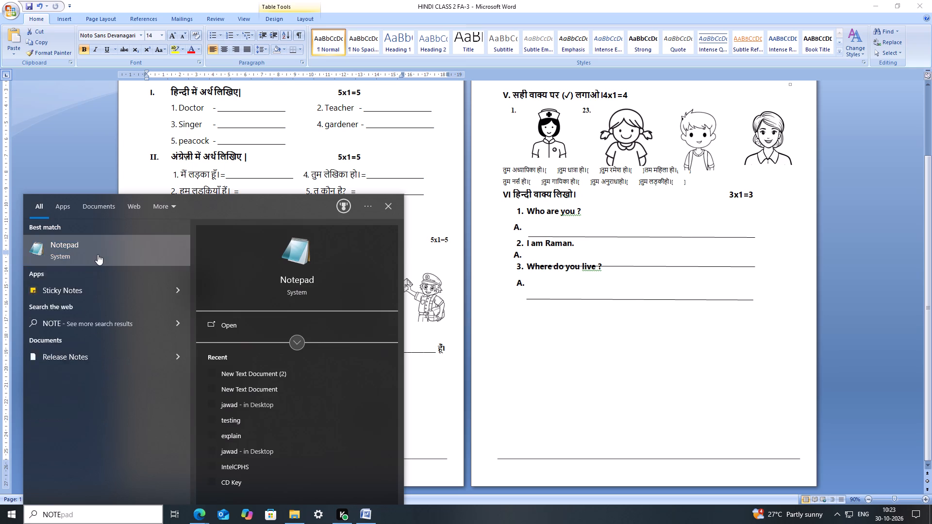
left_click_drag(388, 181, 411, 194)
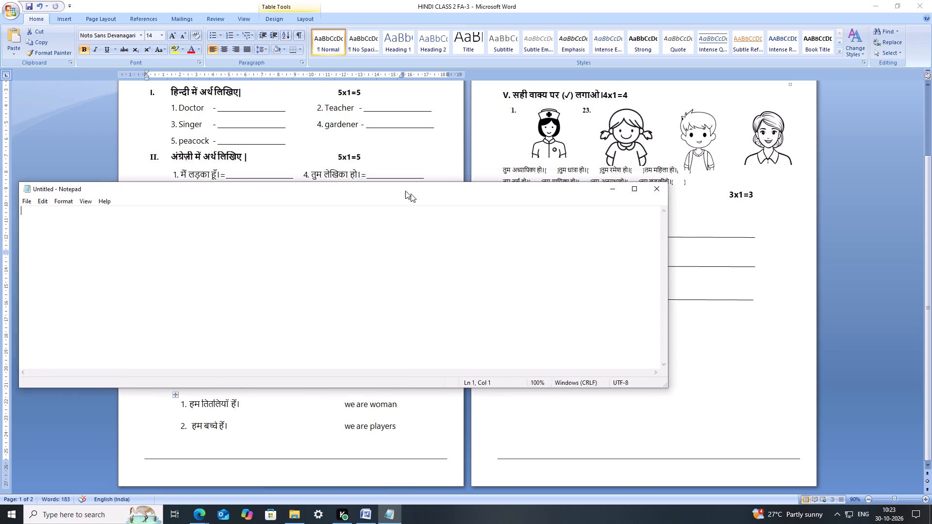
left_click_drag(411, 194, 587, 340)
Copy the section III heading with its 5x1=5 marks from the Word paper into the blank Notepad file.
left_click(466, 241)
left_click(456, 242)
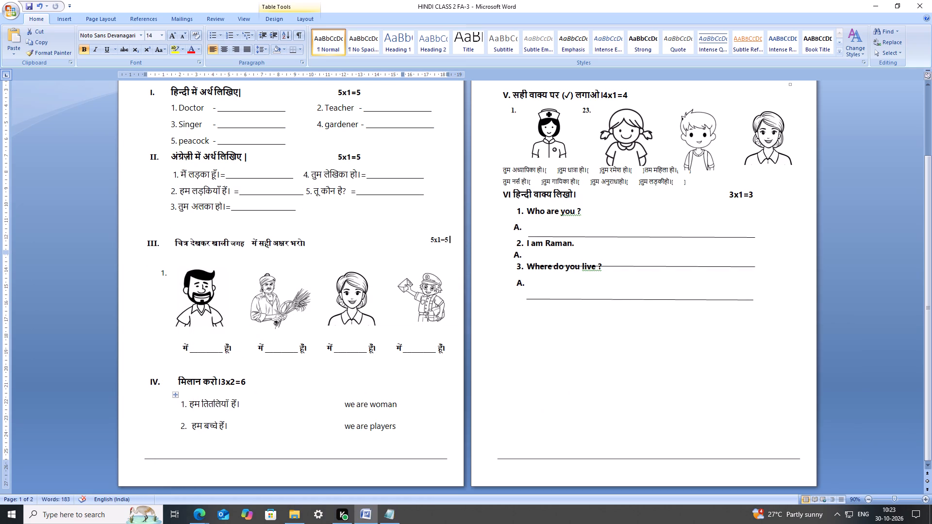
left_click_drag(456, 242, 133, 290)
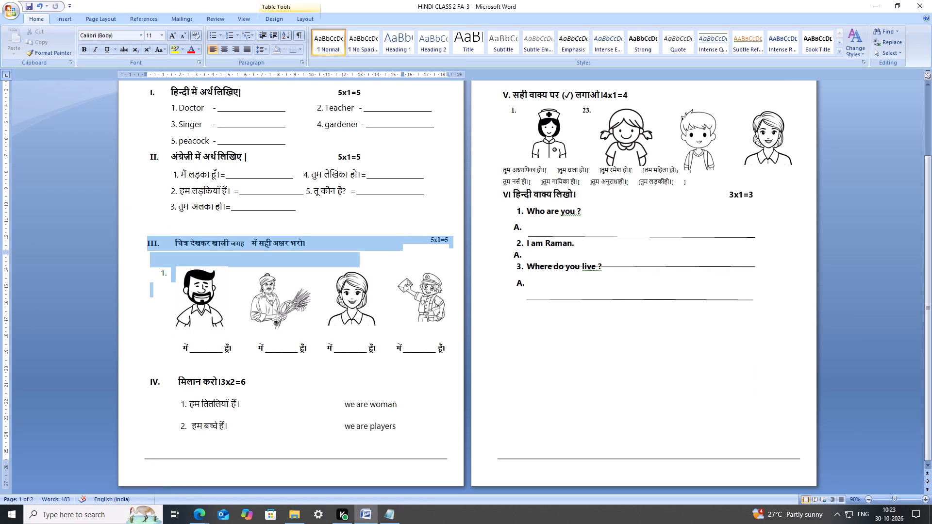
left_click_drag(133, 290, 135, 273)
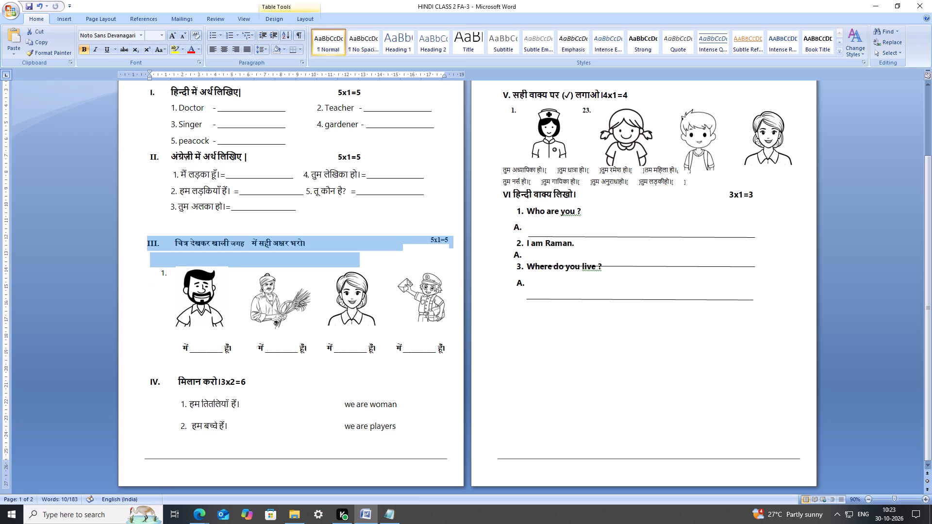
key("ctrl+c")
left_click(389, 523)
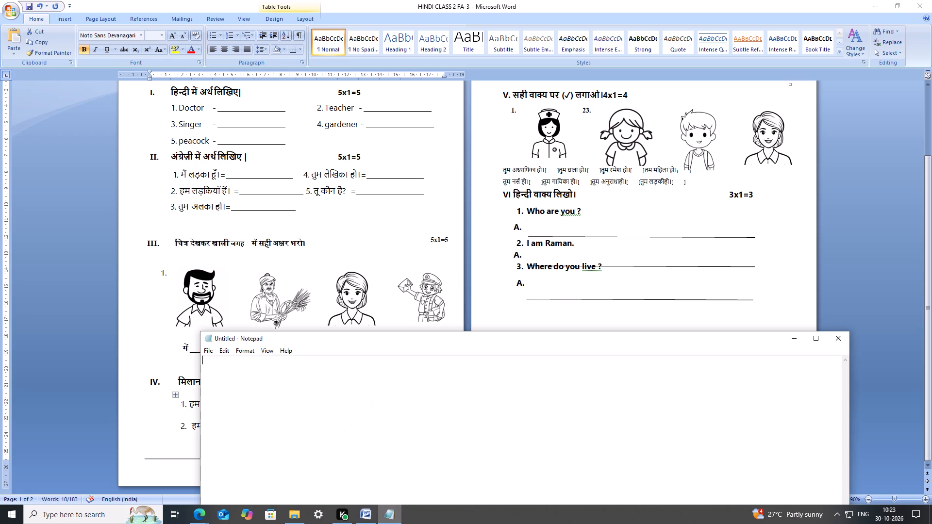
left_click(382, 434)
key("ctrl+v")
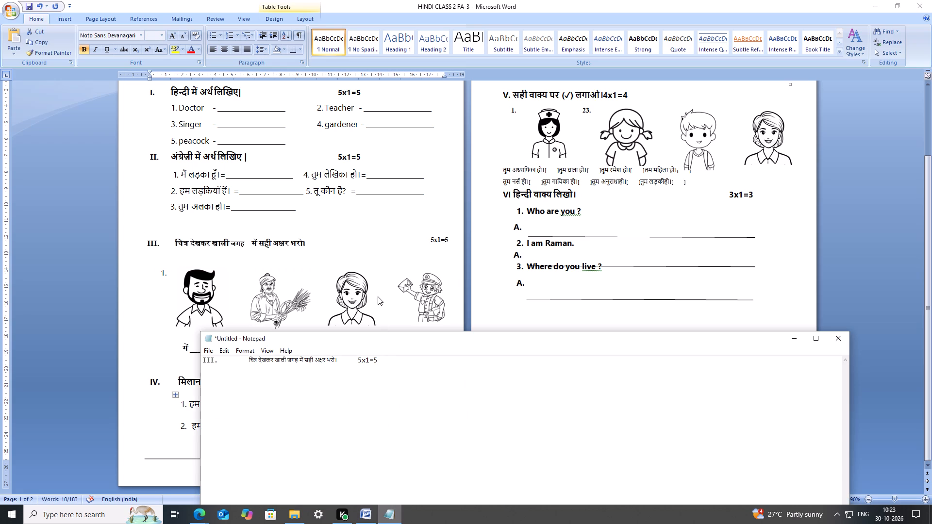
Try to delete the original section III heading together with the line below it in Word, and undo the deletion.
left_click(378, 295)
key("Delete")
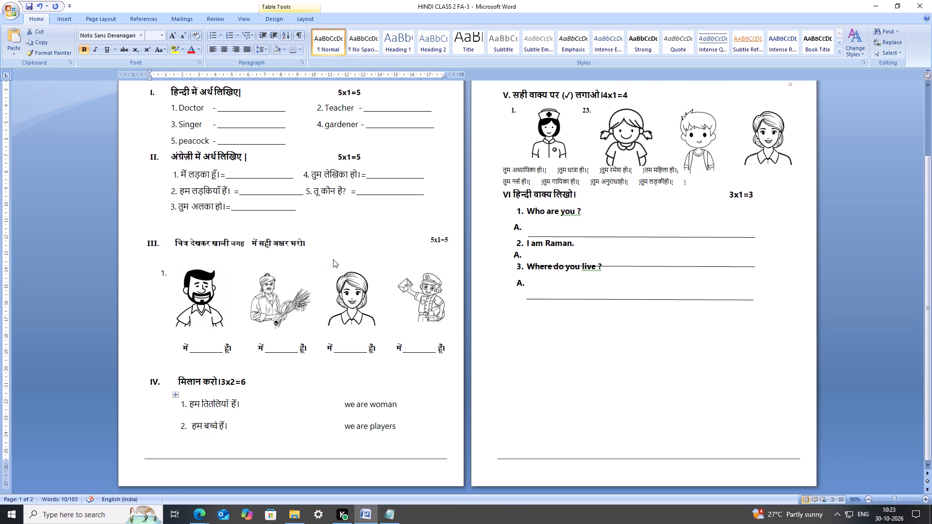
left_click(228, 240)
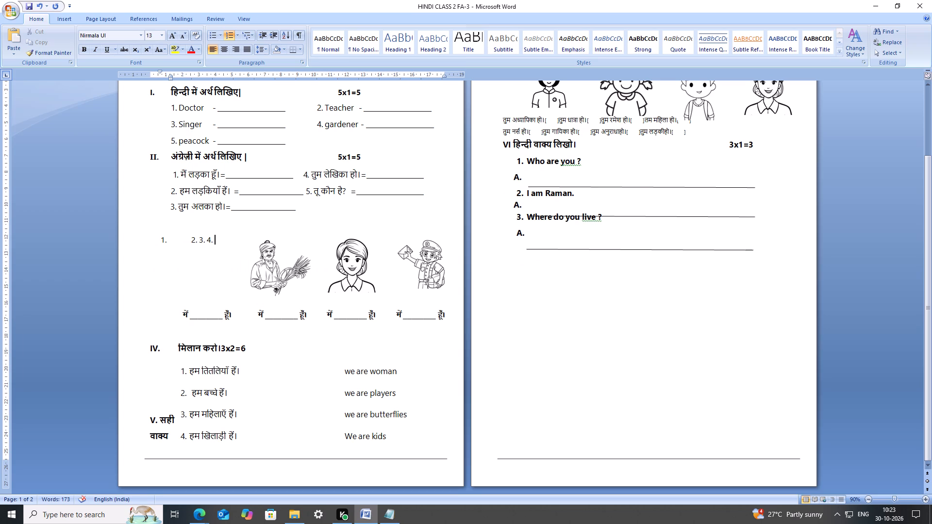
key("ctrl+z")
Move the bearded man's picture from section III to the blank area below section VI on page 2.
left_click(213, 300)
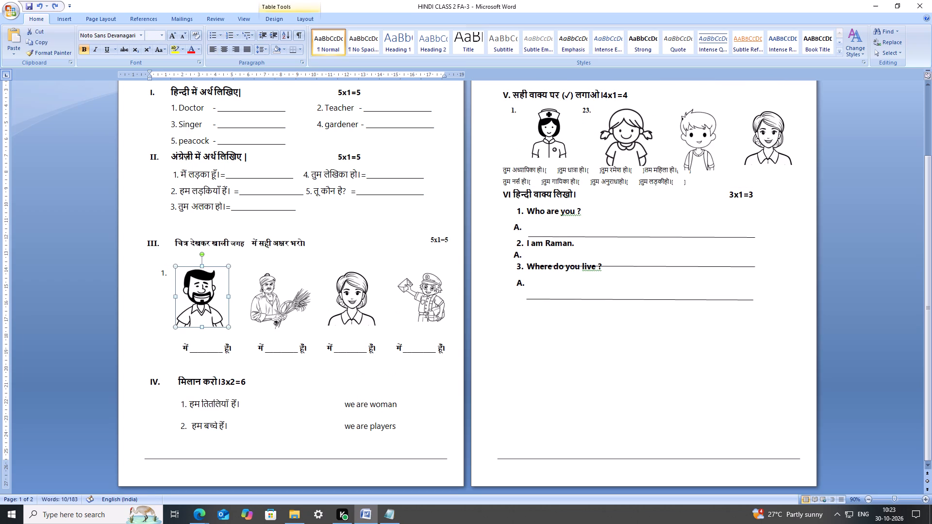
left_click_drag(214, 303, 560, 360)
Delete the section III heading text and its 5x1=5 marks from the table above the pictures.
left_click(437, 243)
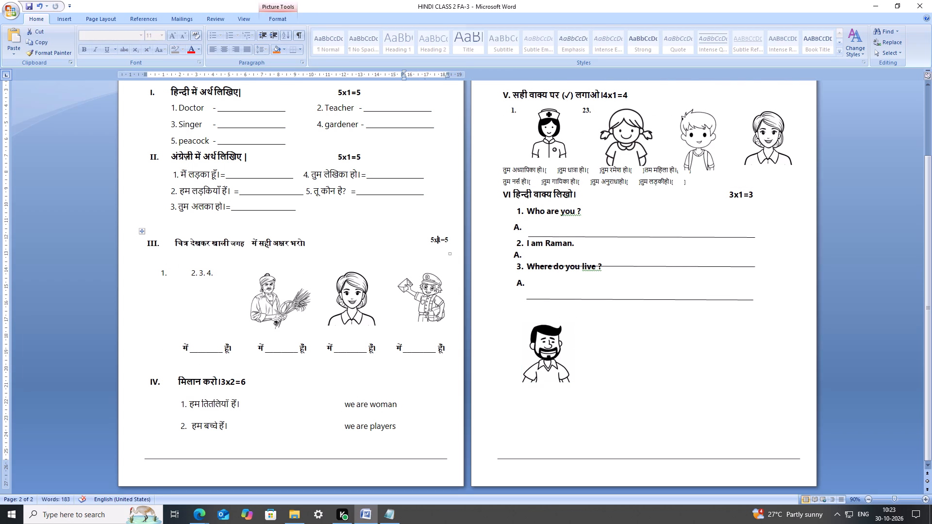
left_click_drag(454, 240, 169, 248)
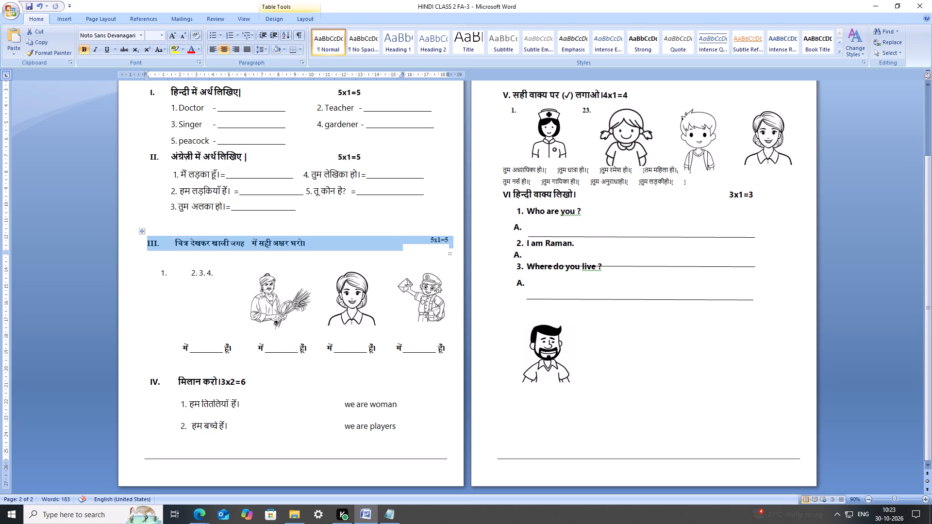
key("Delete")
left_click(177, 250)
left_click(207, 269)
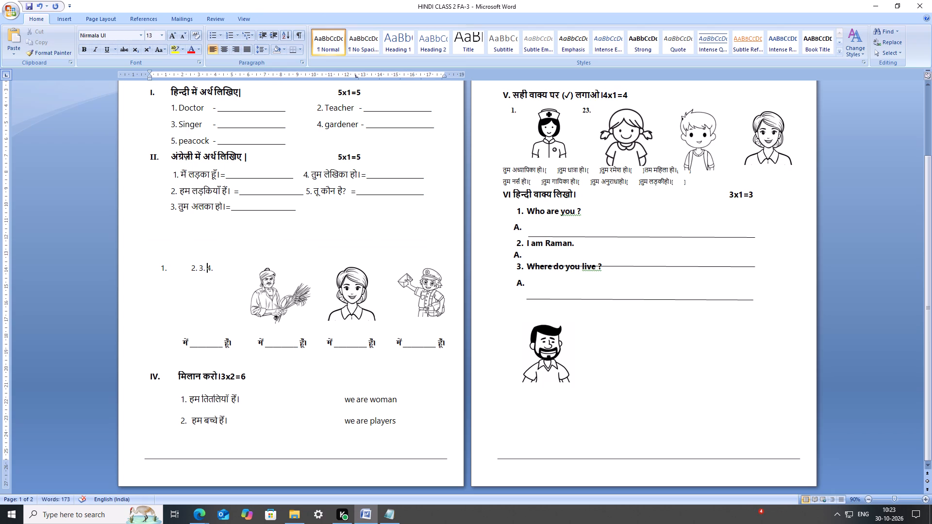
left_click(231, 304)
left_click(200, 257)
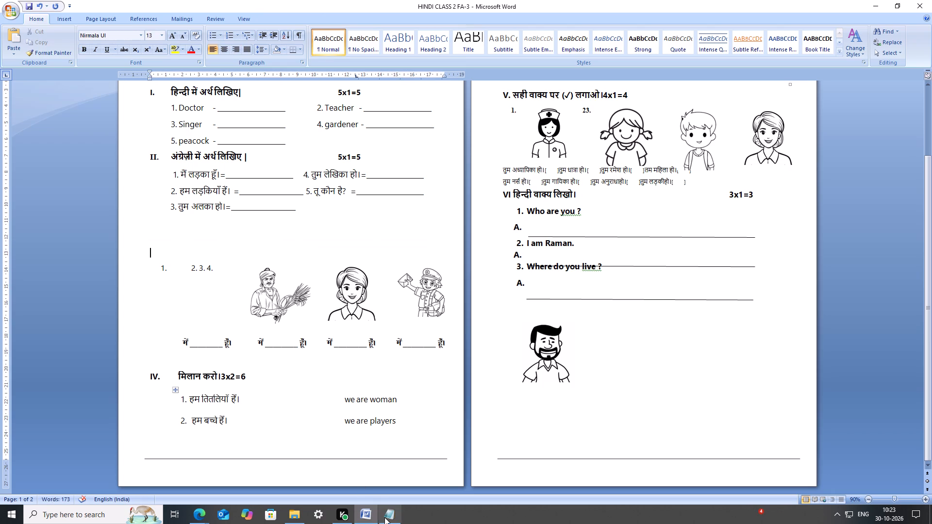
Copy the plain section III heading from Notepad and paste it into Word on the line below question 3 of section II.
left_click(385, 518)
left_click_drag(408, 363, 60, 347)
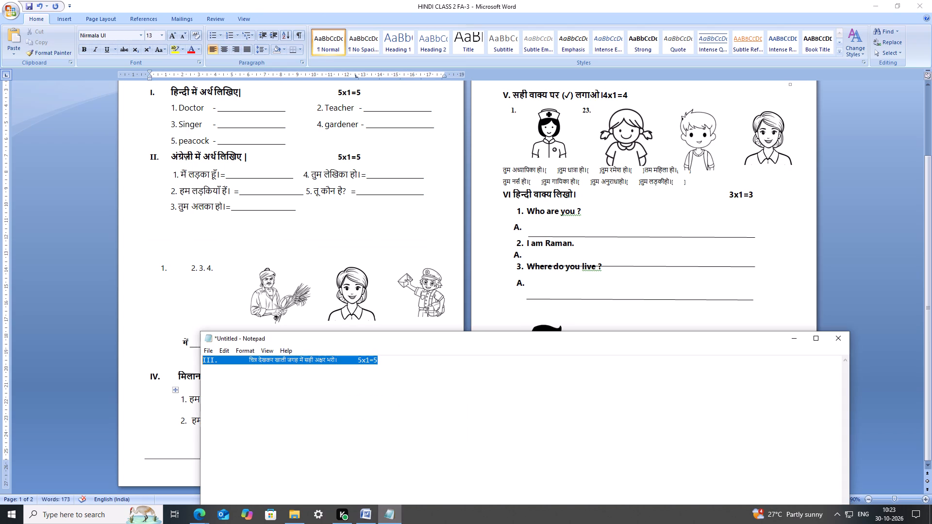
left_click_drag(60, 347, 59, 345)
key("ctrl+c")
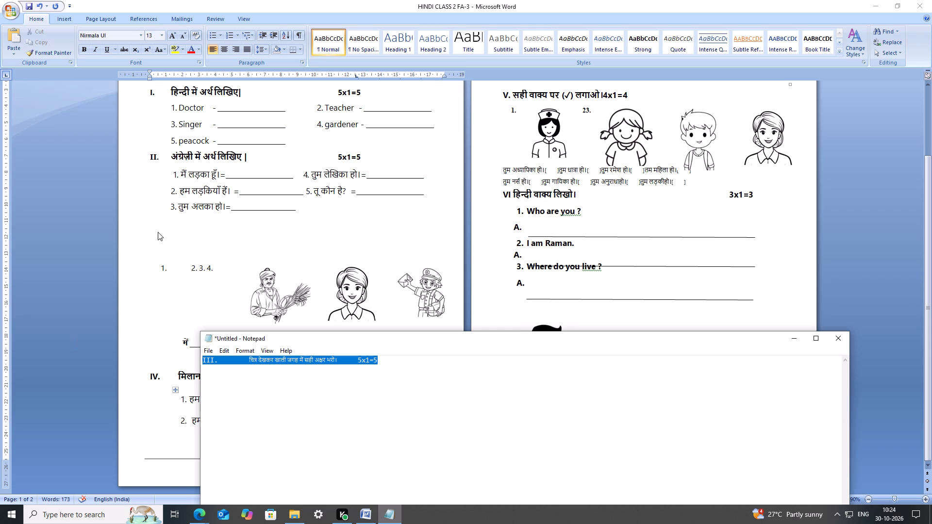
left_click(158, 232)
left_click(160, 230)
key("ctrl+v")
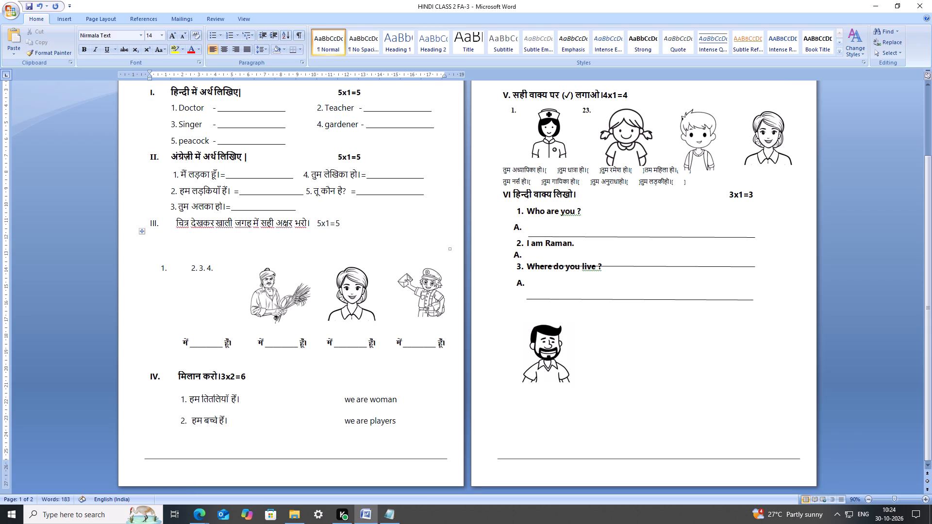
Remove the empty table left beneath the pasted section III heading.
left_click_drag(349, 223, 165, 219)
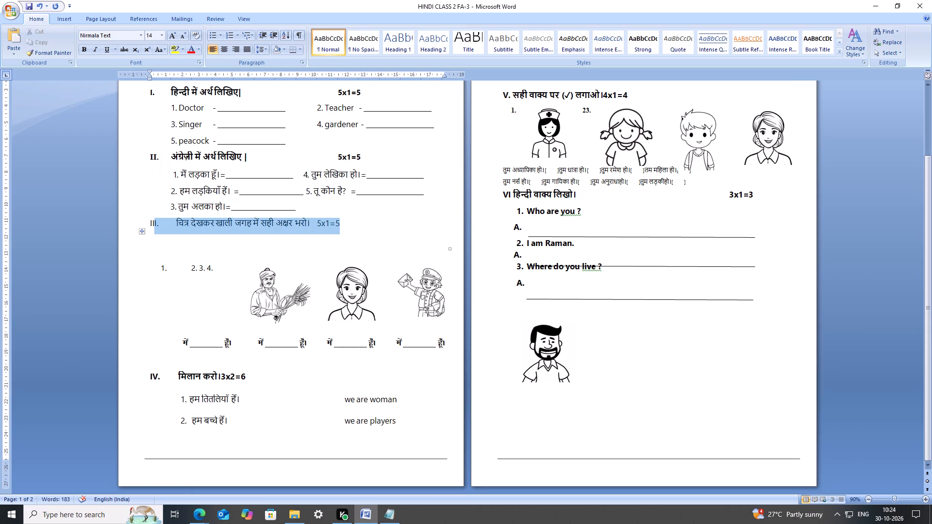
left_click_drag(165, 219, 149, 218)
left_click(143, 230)
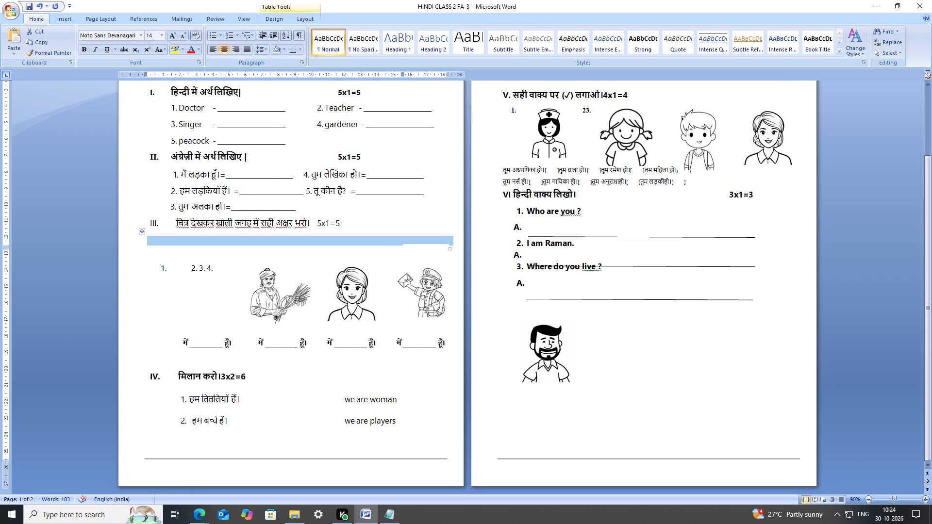
key("Delete")
key("Delete")
left_click(142, 232)
right_click(142, 232)
left_click(158, 236)
left_click(168, 242)
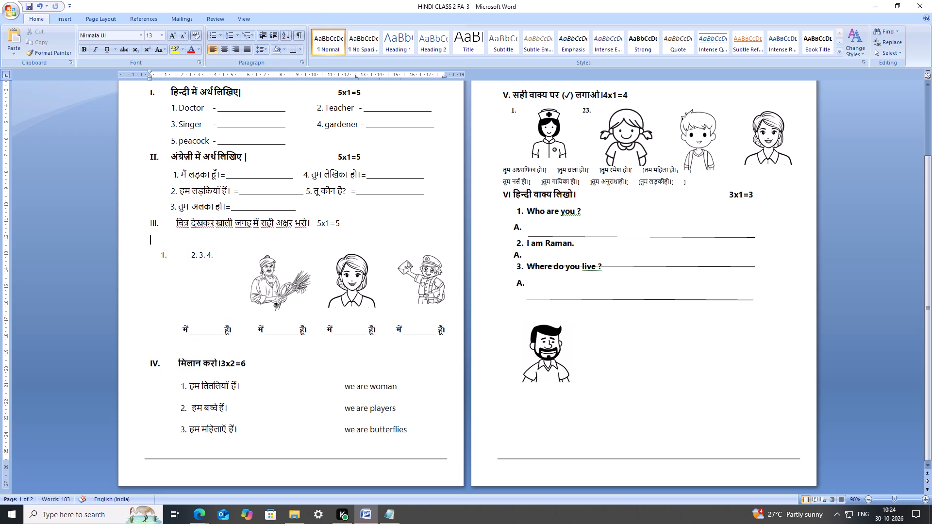
Make the whole pasted section III heading bold, including its 5x1=5 marks.
left_click_drag(344, 226, 156, 232)
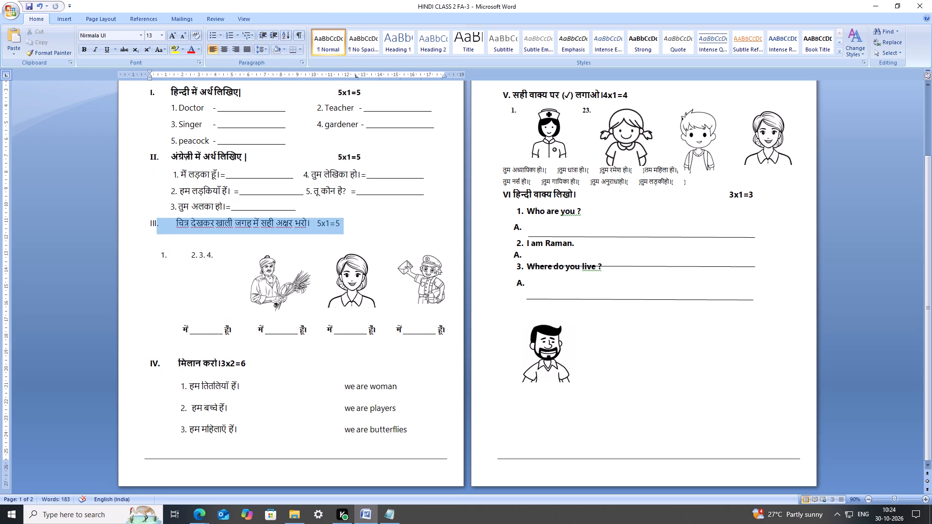
left_click_drag(156, 232, 138, 218)
left_click(89, 49)
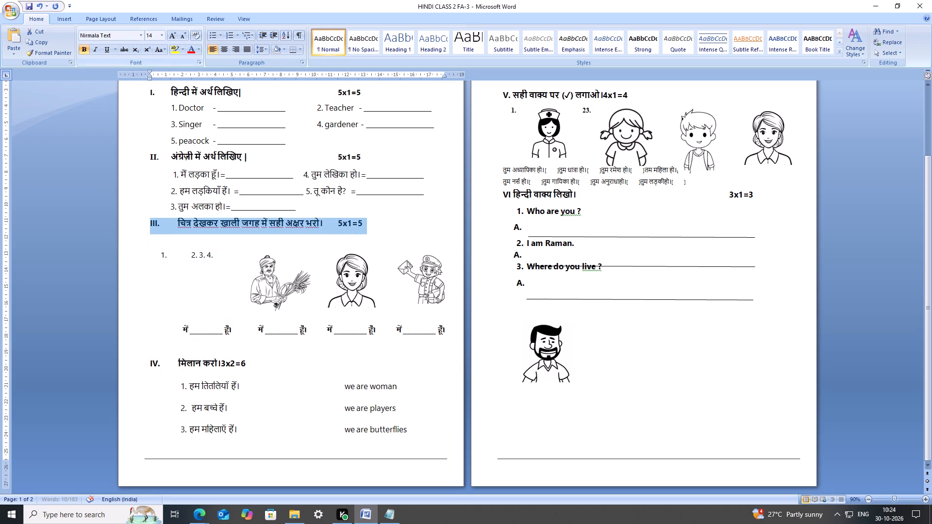
left_click(283, 244)
Shift the 5x1=5 marks of the section III heading toward the page's right margin with extra spaces.
left_click(336, 229)
key("space")
key("space")
key("space")
key("space")
key("space")
key("space")
key("space")
key("space")
key("space")
key("space")
key("space")
key("space")
key("space")
key("space")
key("space")
key("space")
key("space")
key("space")
key("space")
key("space")
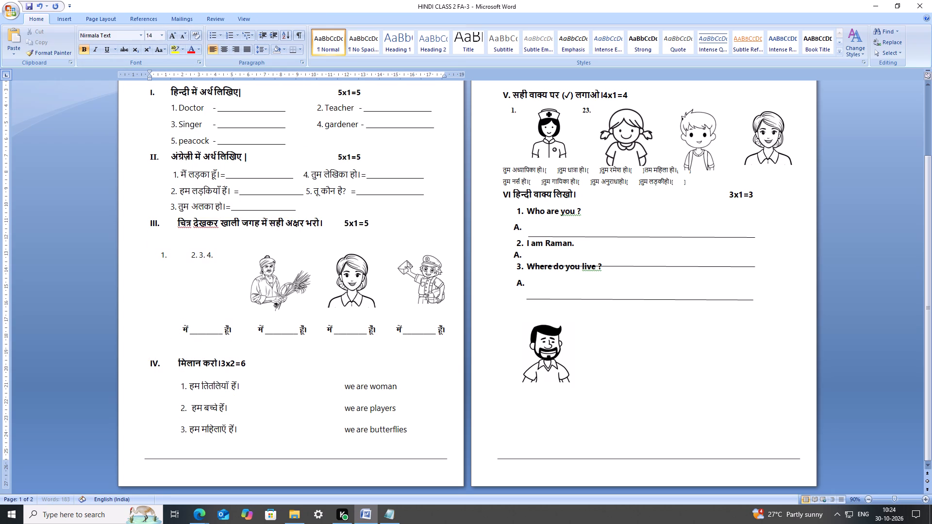
Shift the 5x1=5 marks of the section I heading toward the page's right margin with extra spaces.
scroll(377, 223, "up", 7)
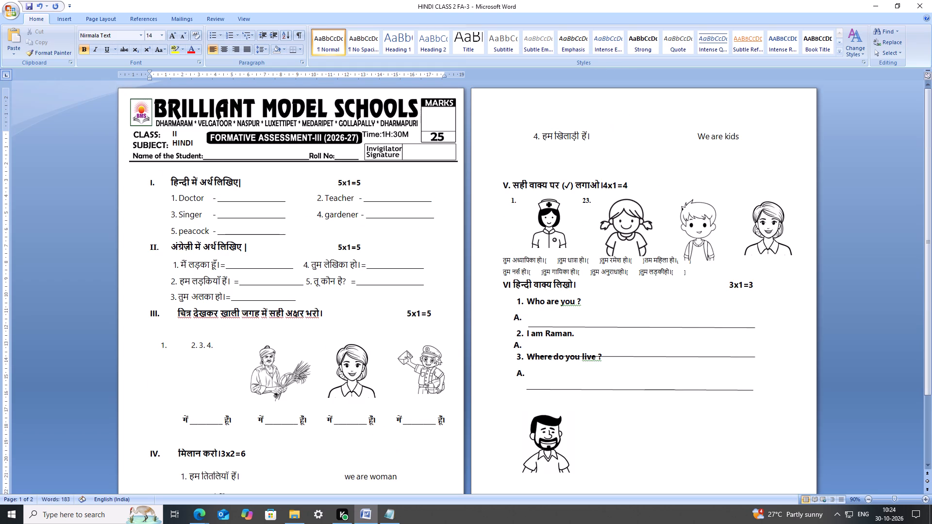
left_click(340, 179)
left_click(336, 182)
key("space")
key("space")
key("space")
key("space")
key("space")
key("space")
key("space")
key("space")
key("space")
key("space")
key("space")
key("space")
key("space")
key("space")
key("space")
key("space")
key("space")
key("space")
key("space")
key("space")
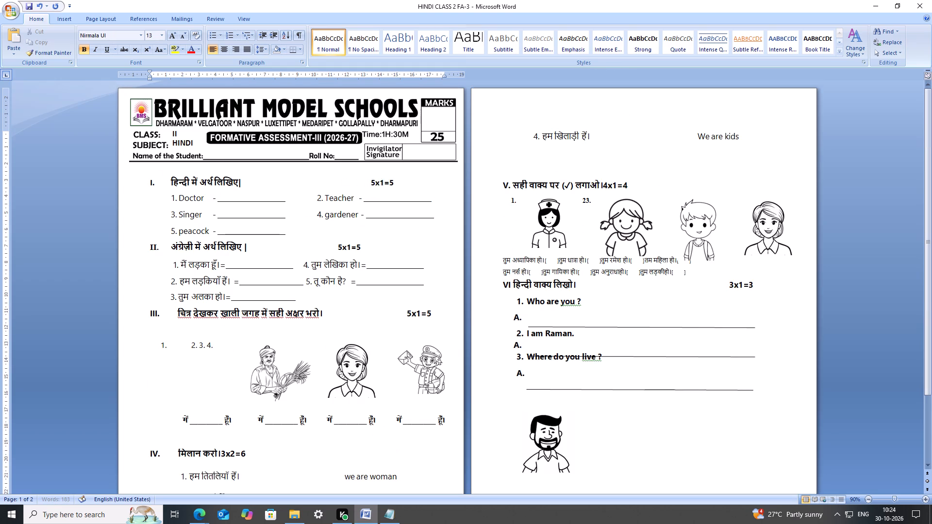
key("space")
key("space")
key("space")
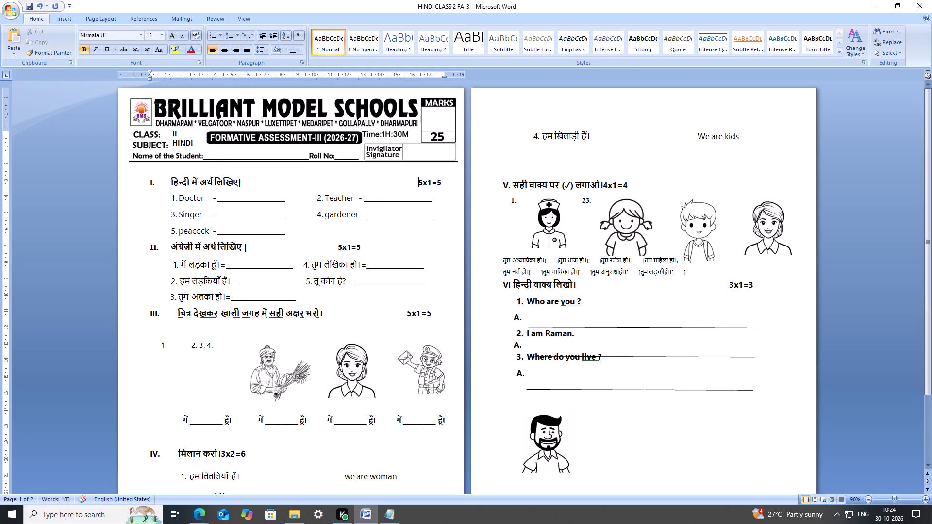
Shift the 5x1=5 marks of the section II heading with extra spaces to line up near the section I marks.
left_click(336, 247)
key("space")
key("space")
key("space")
key("space")
key("space")
key("space")
key("space")
key("space")
key("space")
key("space")
key("space")
key("space")
key("space")
key("space")
key("space")
key("space")
key("space")
key("space")
key("space")
key("space")
Nudge the section III marks three spaces further to line up with the section II marks.
left_click(398, 316)
key("space")
key("space")
key("space")
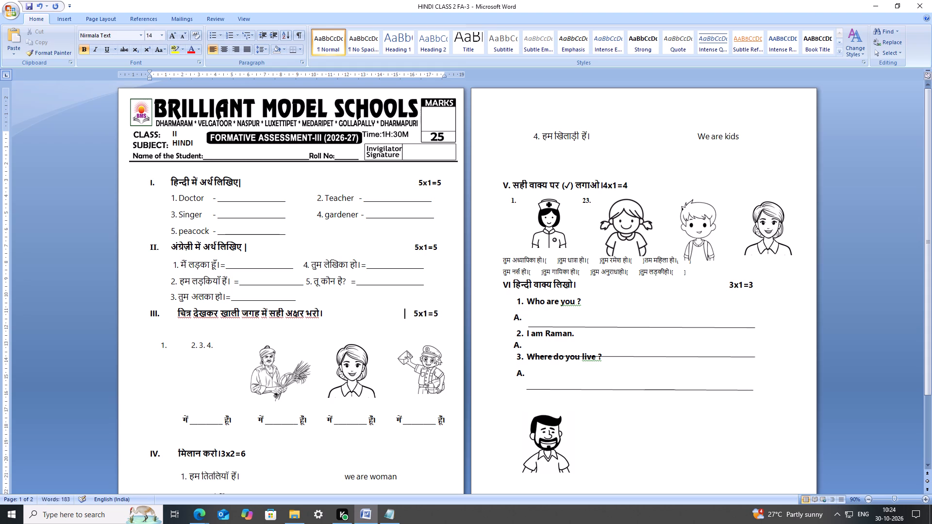
Shift picture number 2 in section III with extra spaces until it sits above the farmer picture.
left_click(215, 380)
scroll(224, 362, "down", 3)
left_click(191, 284)
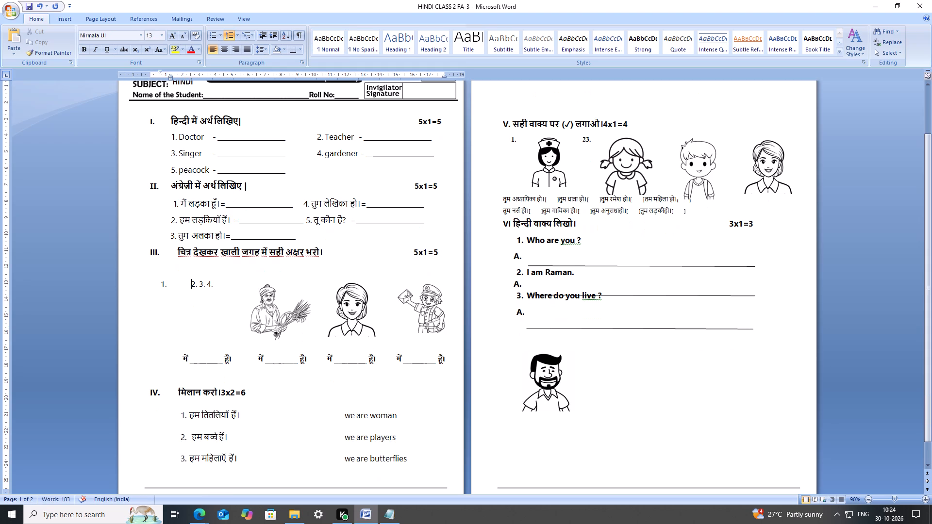
left_click(196, 287)
key("space")
key("space")
key("space")
key("space")
key("space")
key("space")
key("space")
key("space")
key("space")
key("space")
key("space")
key("space")
left_click(186, 285)
key("space")
key("space")
key("space")
key("space")
key("space")
key("space")
key("space")
key("space")
key("space")
key("space")
key("space")
key("space")
key("space")
key("space")
key("space")
key("space")
key("space")
key("space")
key("space")
key("space")
Shrink the farmer picture in section III slightly and lower it beneath the number 2.
left_click(271, 307)
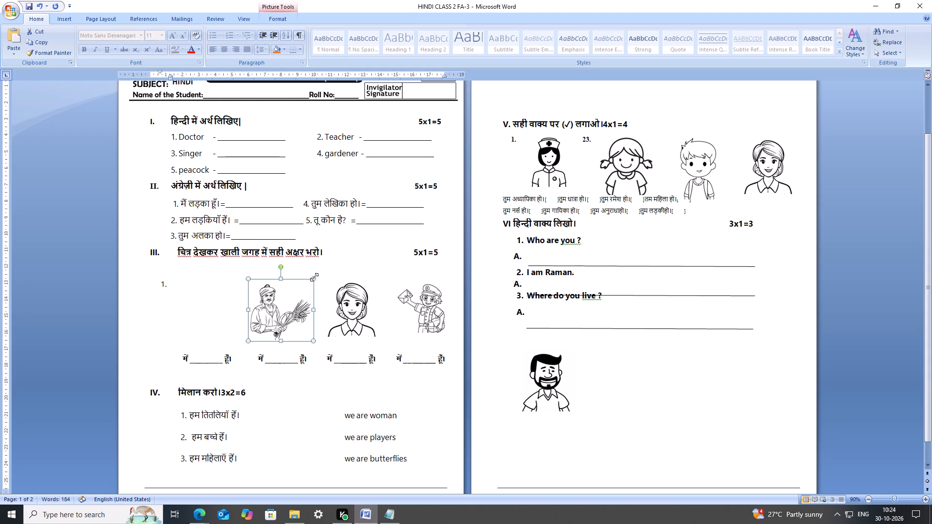
left_click(291, 298)
left_click_drag(315, 277, 314, 279)
left_click_drag(314, 279, 309, 289)
left_click_drag(291, 303, 296, 311)
left_click(292, 307)
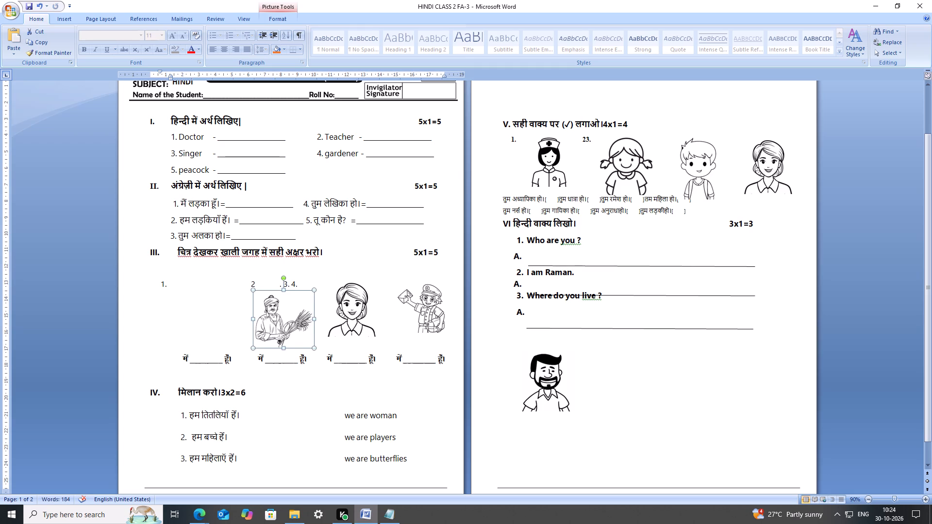
Add spaces between numbers 3 and 4 in section III's picture row to move the 4 to above the woman picture.
left_click(290, 285)
key("space")
key("space")
key("space")
key("space")
key("space")
key("space")
key("space")
key("space")
key("space")
key("space")
key("space")
key("space")
key("space")
key("space")
key("space")
key("space")
key("space")
key("space")
key("space")
key("space")
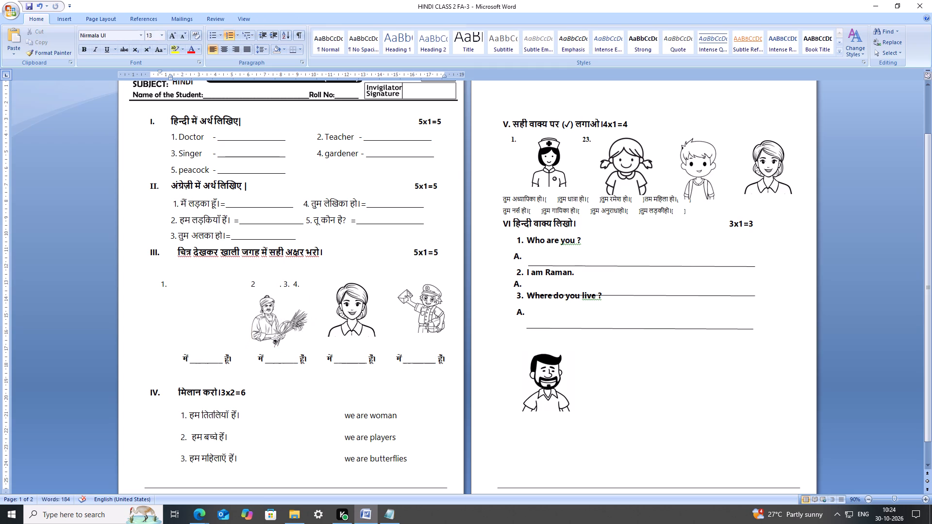
Lower the woman picture in section III so it sits beneath the line of picture numbers.
left_click(349, 299)
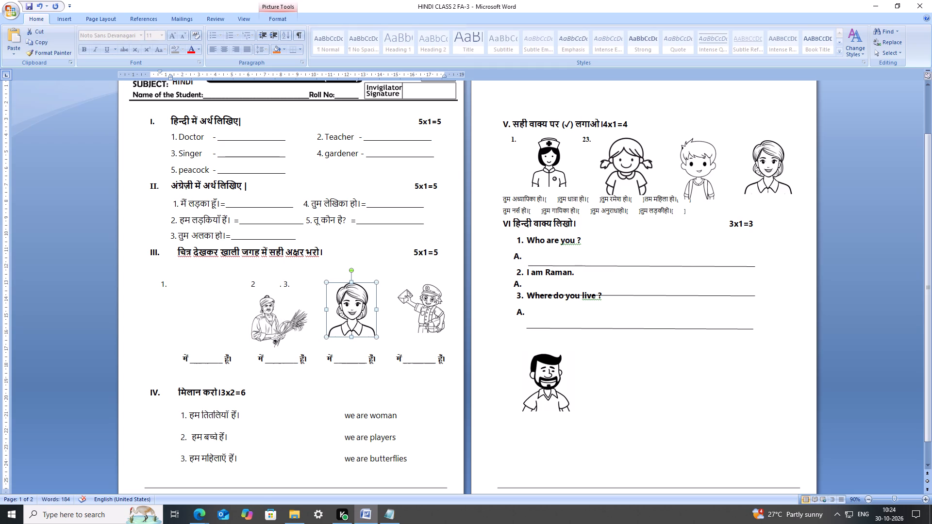
left_click_drag(359, 304, 358, 313)
left_click(357, 311)
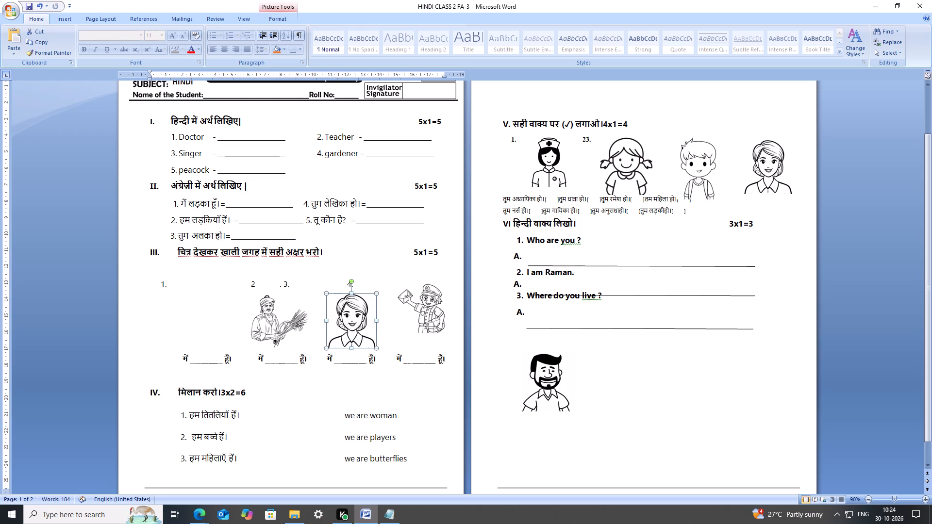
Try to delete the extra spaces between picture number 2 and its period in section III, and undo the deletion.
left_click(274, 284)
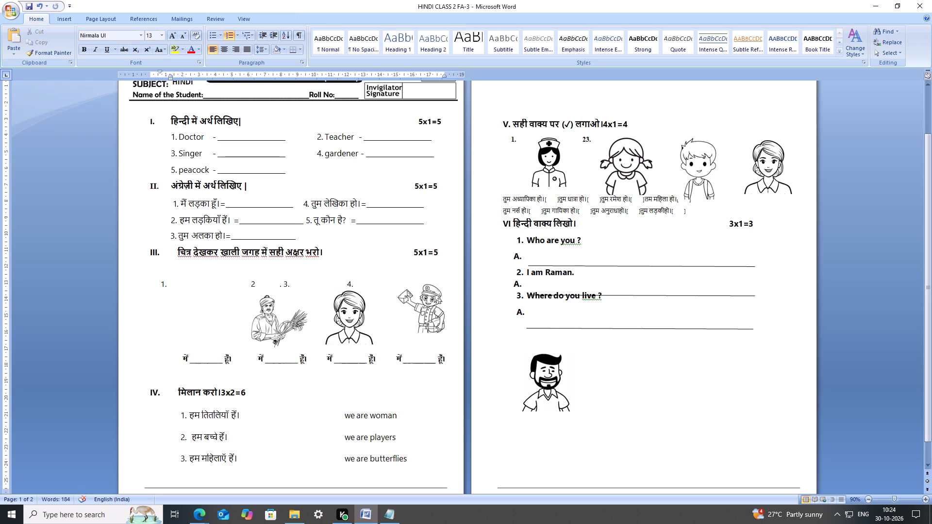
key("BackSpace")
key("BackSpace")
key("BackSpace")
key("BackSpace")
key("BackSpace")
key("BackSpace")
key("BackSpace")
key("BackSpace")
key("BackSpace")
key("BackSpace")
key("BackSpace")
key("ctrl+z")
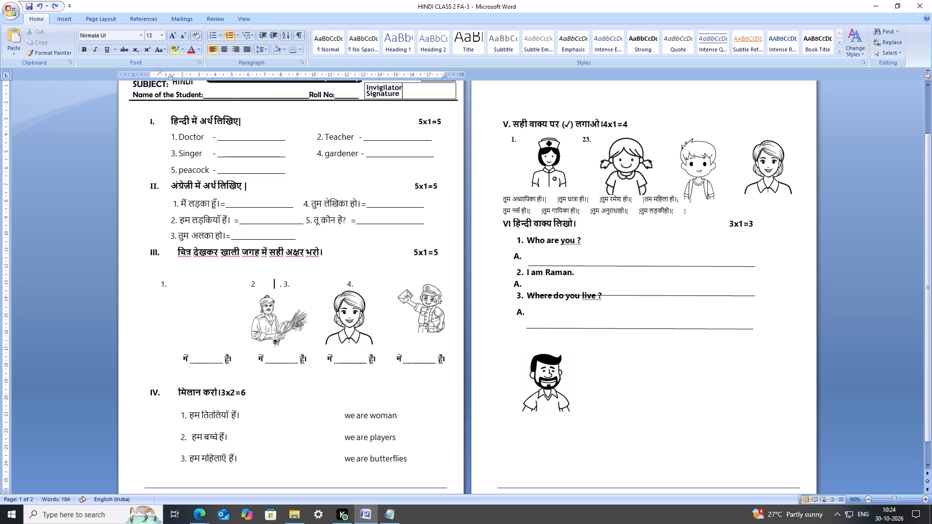
Delete the extra spaces between picture number 2 and its period in section III.
left_click(261, 280)
left_click(279, 283)
key("BackSpace")
key("BackSpace")
key("BackSpace")
key("BackSpace")
key("BackSpace")
key("BackSpace")
key("BackSpace")
key("BackSpace")
key("BackSpace")
key("BackSpace")
key("BackSpace")
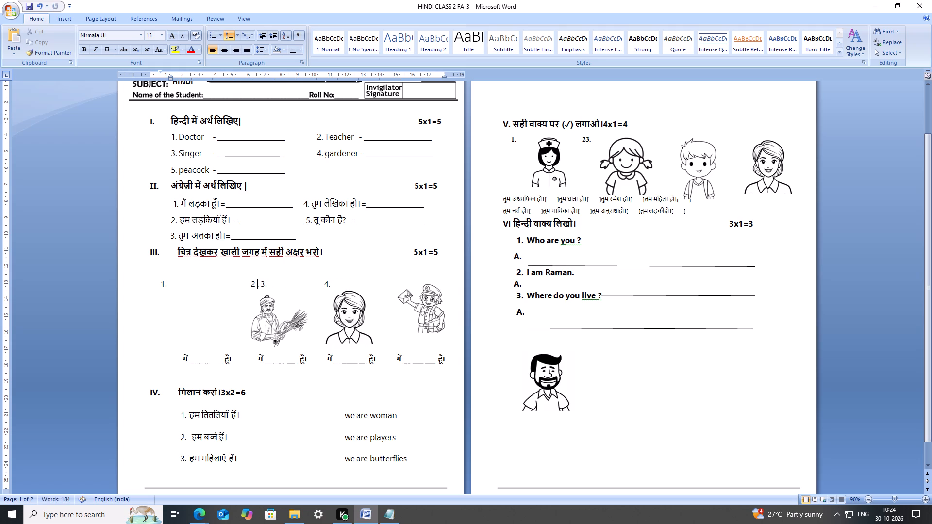
key("BackSpace")
Add spaces before picture number 3 in section III to place it above the woman picture.
left_click(261, 285)
left_click(258, 284)
key("space")
key("space")
key("space")
key("space")
key("space")
key("space")
key("space")
key("space")
key("space")
key("space")
key("space")
key("space")
key("space")
key("space")
key("space")
key("space")
key("space")
key("space")
key("space")
key("space")
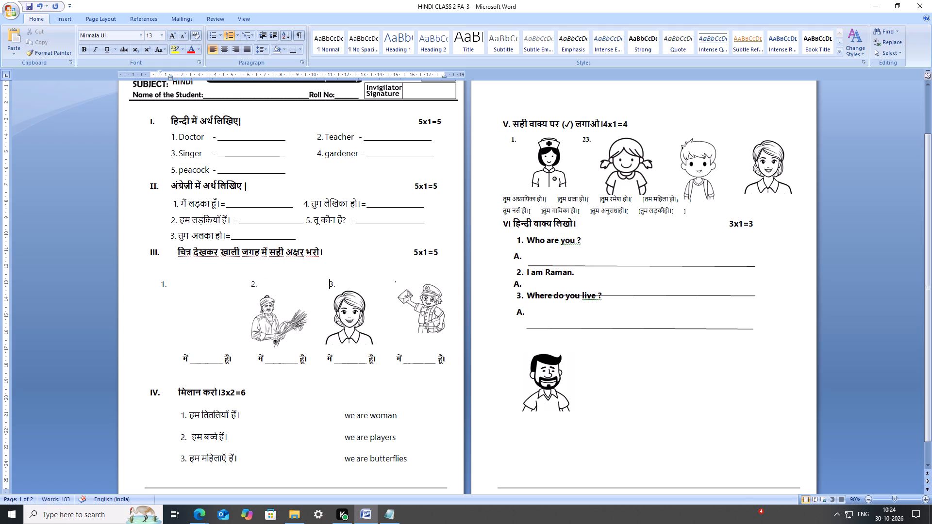
Lower the postman picture in section III so it sits beneath the number 4, in line with the other pictures.
left_click(408, 295)
left_click_drag(426, 300, 419, 311)
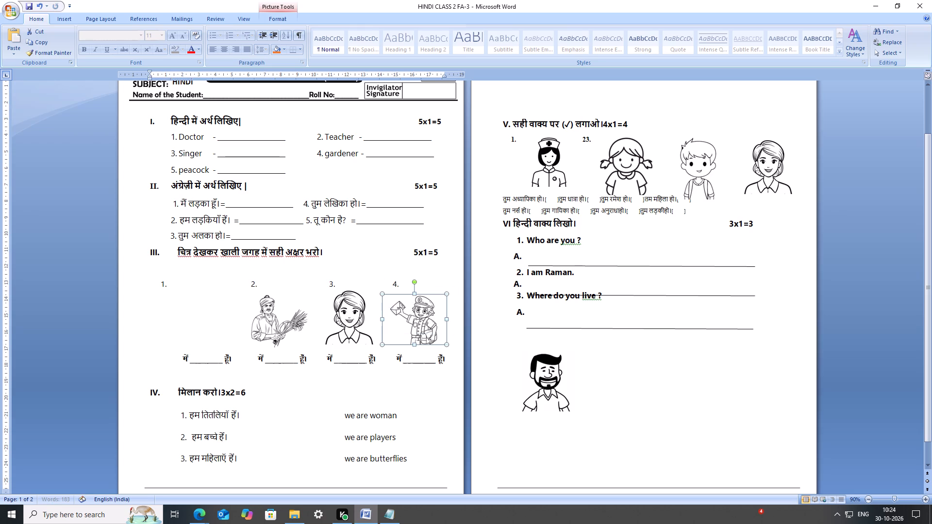
left_click(417, 310)
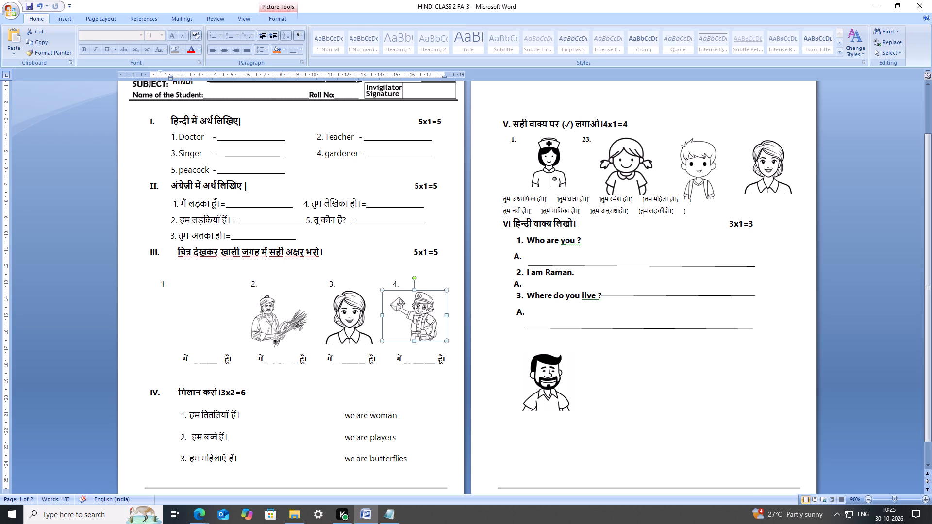
left_click(384, 280)
Replace the automatic number at the start of section III's picture row with a manual "1." indented by spaces.
left_click(155, 286)
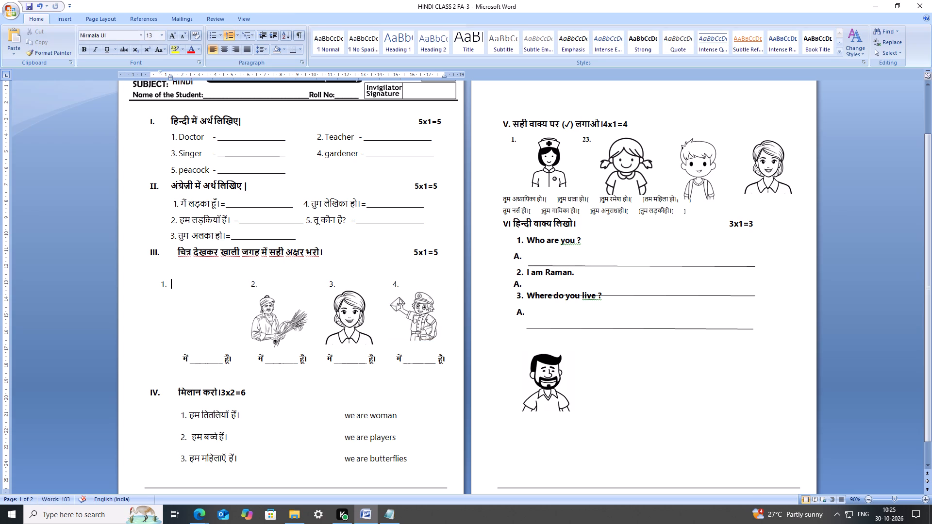
key("space")
left_click(161, 284)
key("space")
key("space")
key("space")
key("space")
key("space")
key("space")
key("space")
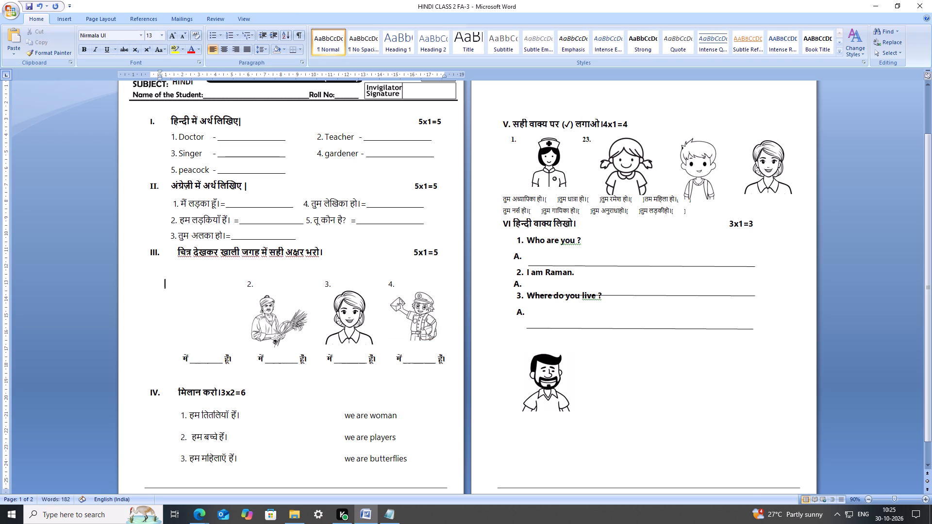
key("space")
type("1.")
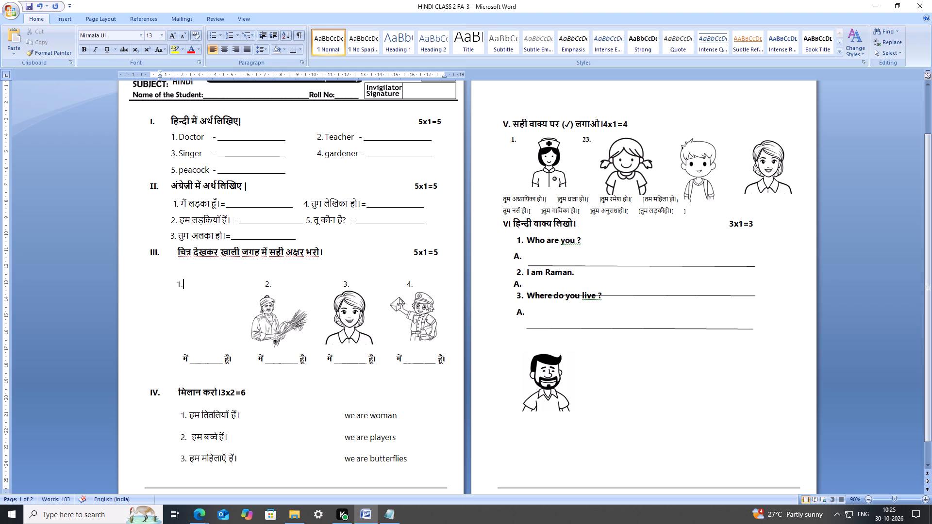
Move the bearded man picture from page 2 into section III beneath number 1, shrinking it slightly to fit the row.
left_click(538, 377)
left_click_drag(543, 375, 200, 304)
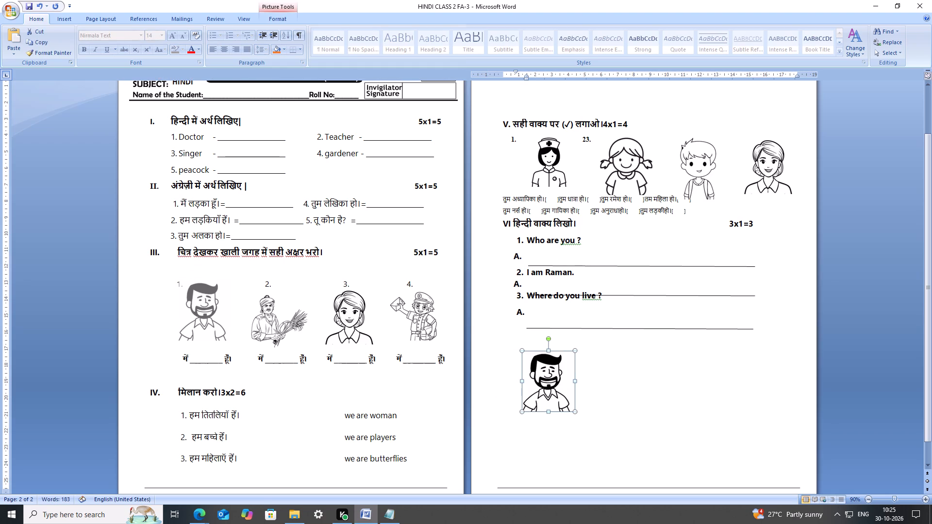
left_click_drag(200, 304, 202, 306)
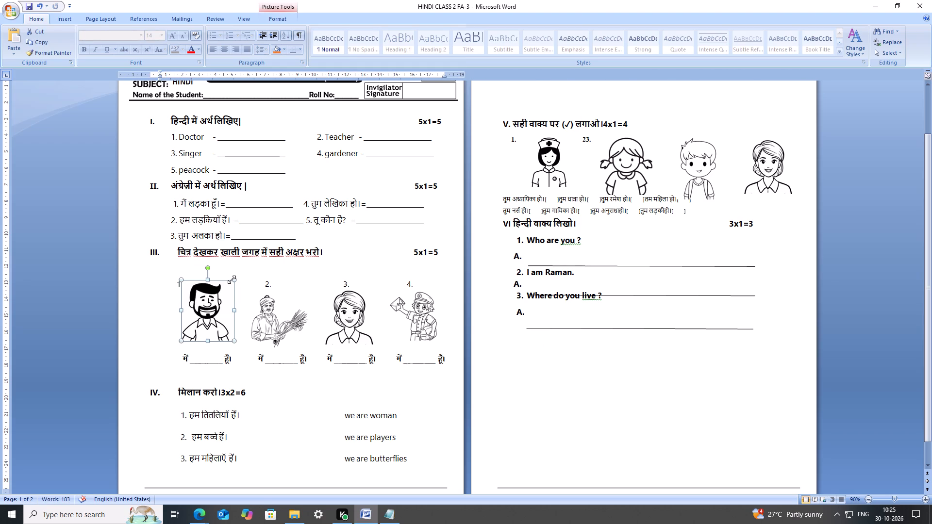
left_click_drag(232, 279, 231, 286)
left_click_drag(215, 292, 216, 297)
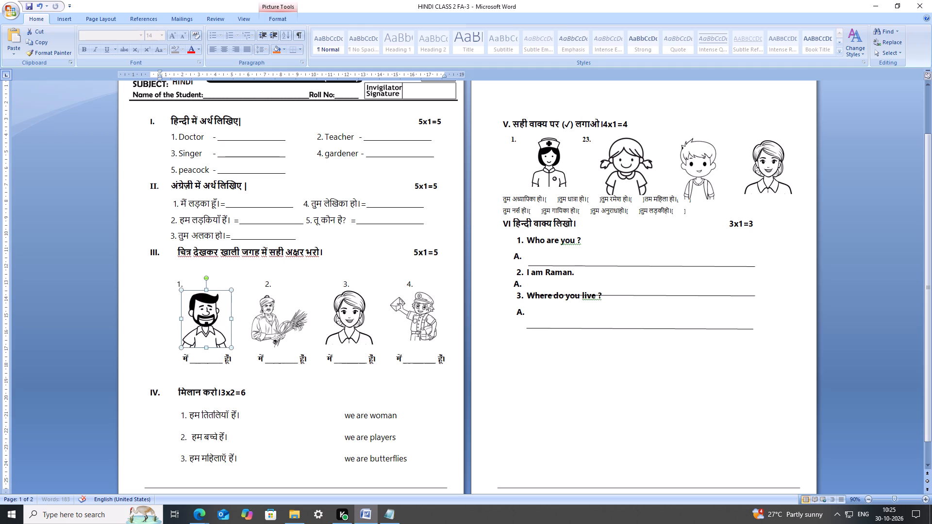
left_click(210, 271)
left_click(211, 314)
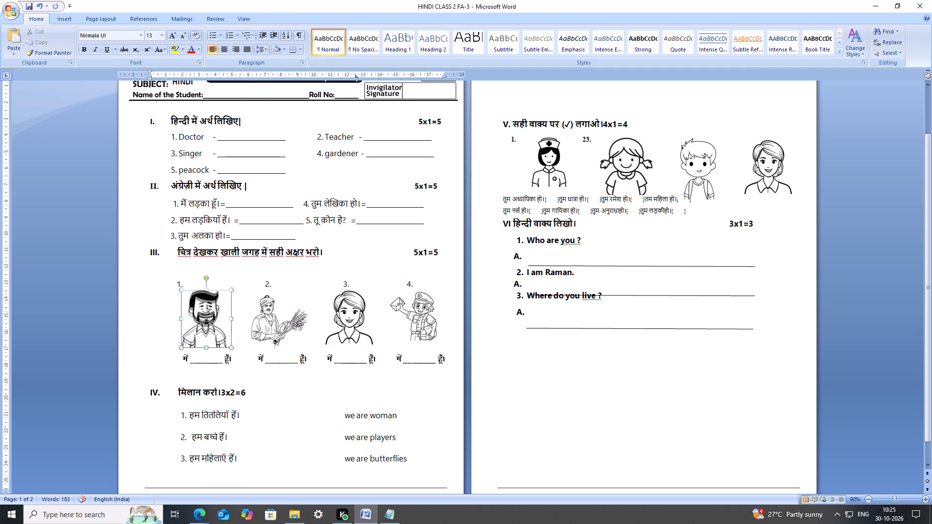
Remove the empty line between the section III heading and its row of picture numbers.
left_click(257, 276)
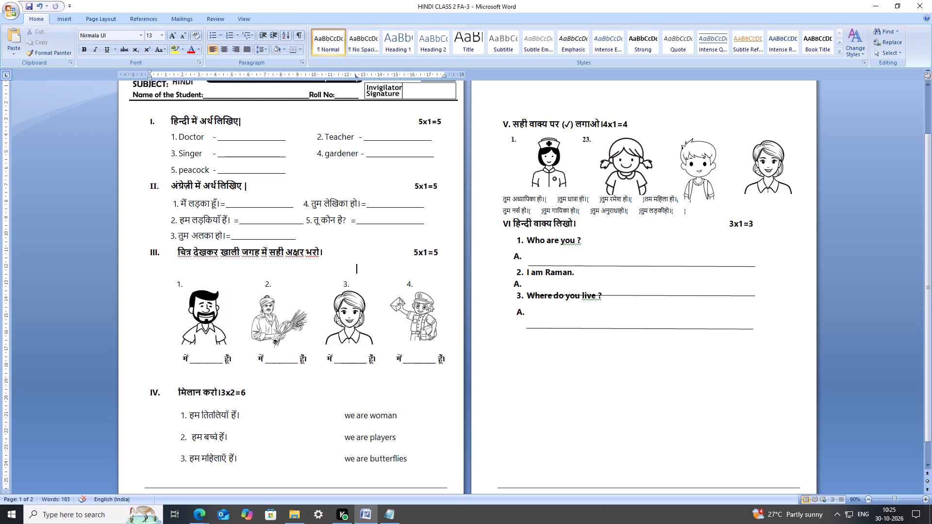
left_click(228, 264)
key("BackSpace")
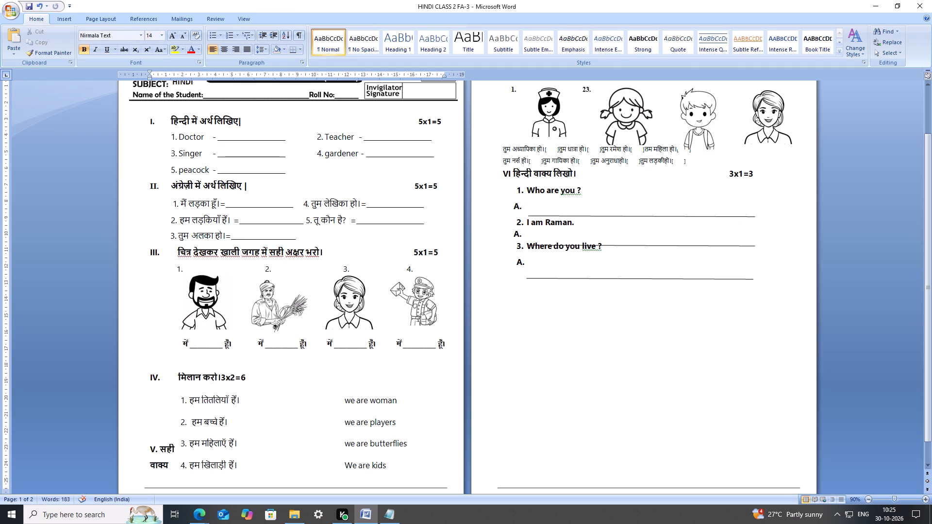
Save the Class 2 question paper.
key("ctrl+s")
key("ctrl+s")
key("ctrl+s")
key("ctrl+s")
key("ctrl+s")
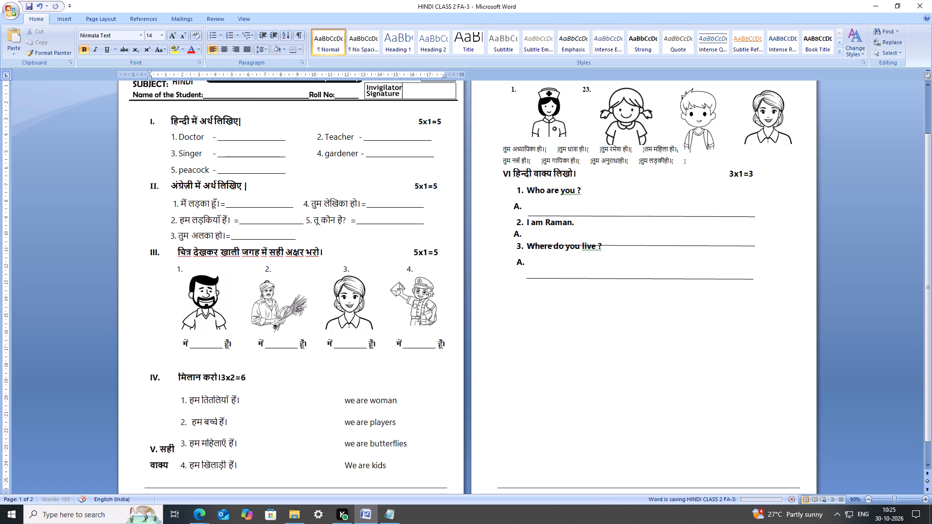
Remove the empty line above the section IV heading.
left_click(174, 364)
left_click(147, 356)
left_click(146, 361)
key("equal")
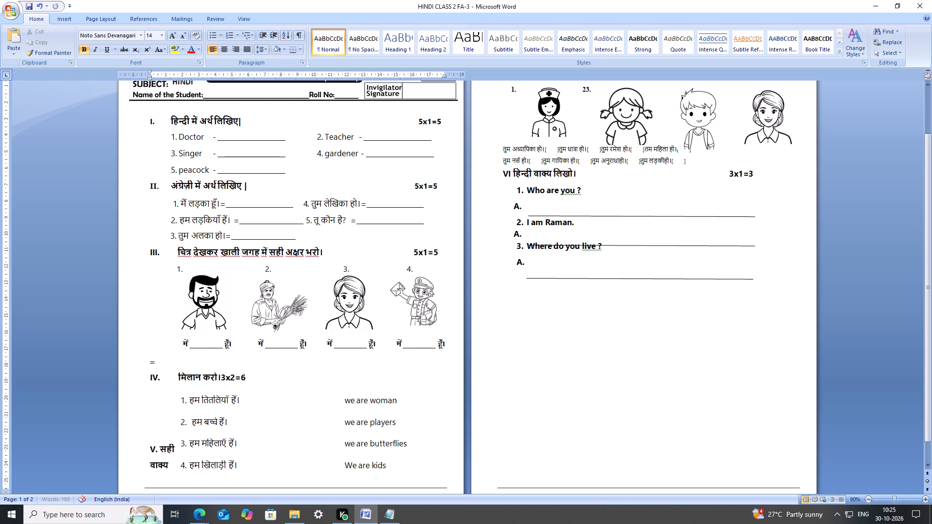
key("equal")
key("BackSpace")
key("BackSpace")
key("BackSpace")
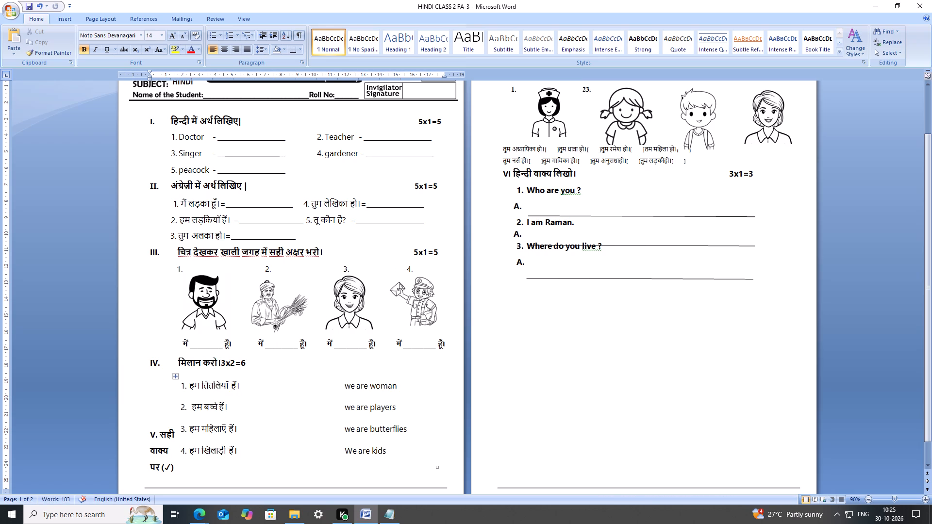
Space the marks 3x2=6 away from the section IV heading so they line up with the marks of the other sections.
left_click(221, 363)
key("space")
key("space")
key("space")
key("space")
key("space")
key("space")
key("space")
key("space")
key("space")
key("space")
key("space")
key("space")
key("space")
key("space")
key("space")
key("space")
key("space")
key("space")
key("space")
key("space")
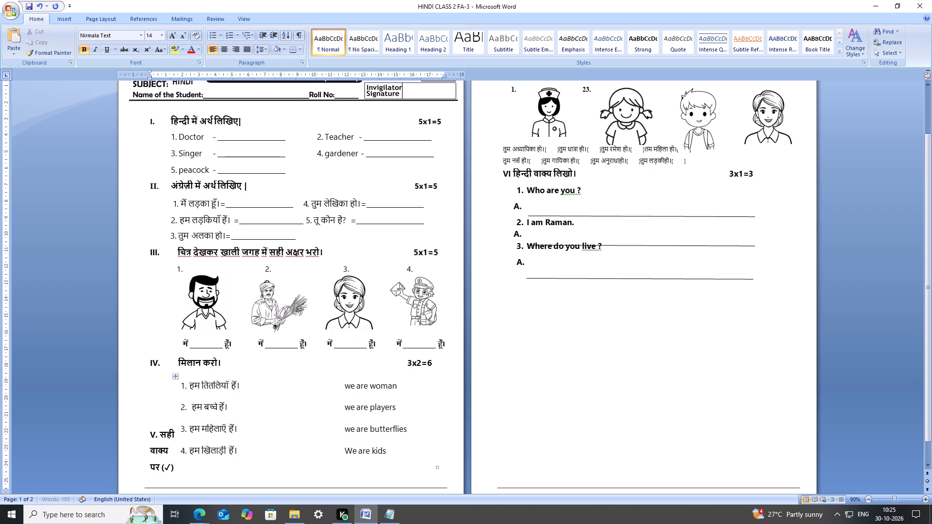
key("space")
Save the Class 2 question paper.
key("ctrl+s")
key("ctrl+s")
key("ctrl+s")
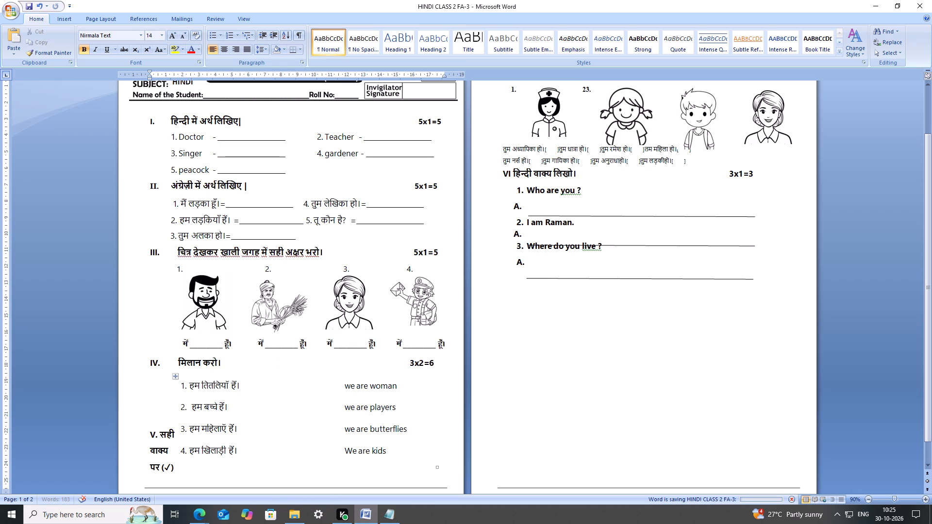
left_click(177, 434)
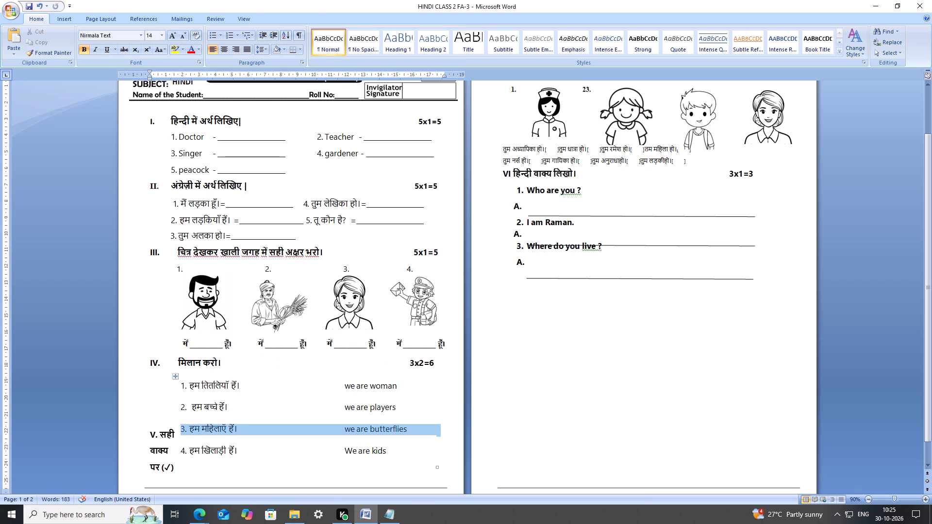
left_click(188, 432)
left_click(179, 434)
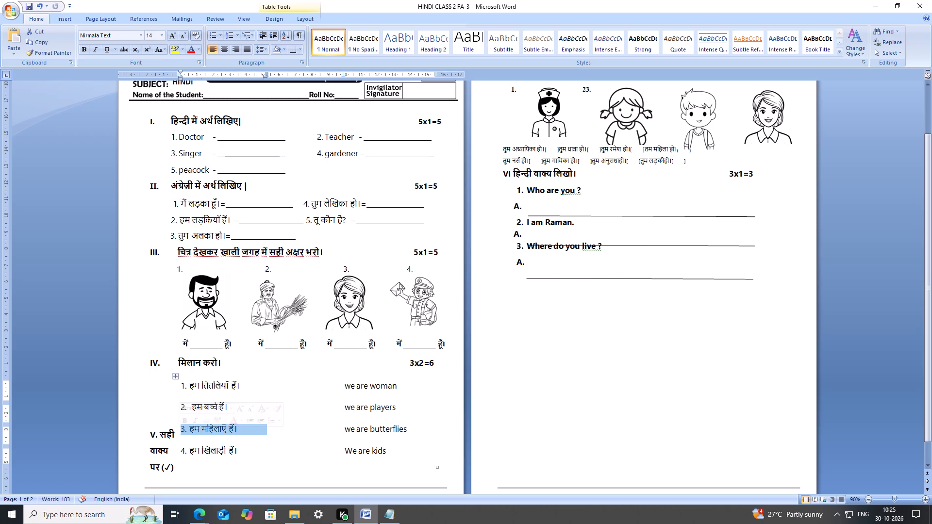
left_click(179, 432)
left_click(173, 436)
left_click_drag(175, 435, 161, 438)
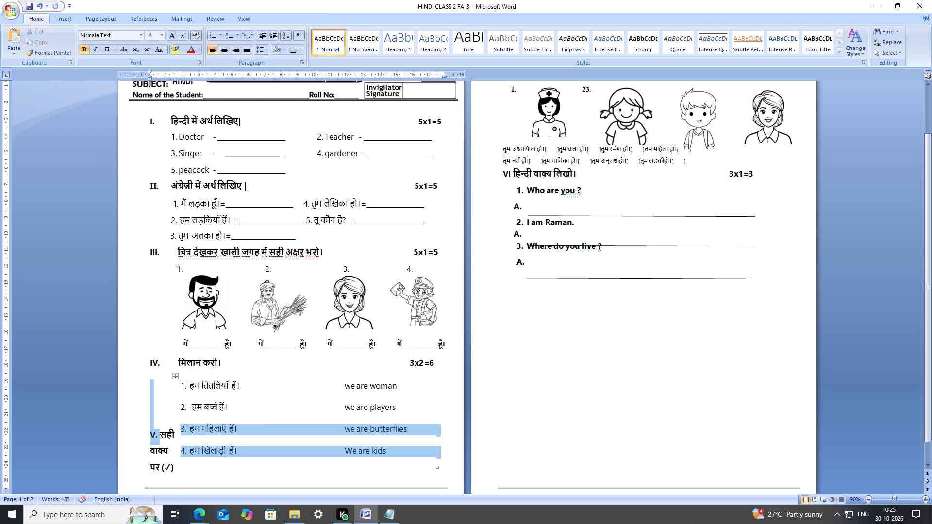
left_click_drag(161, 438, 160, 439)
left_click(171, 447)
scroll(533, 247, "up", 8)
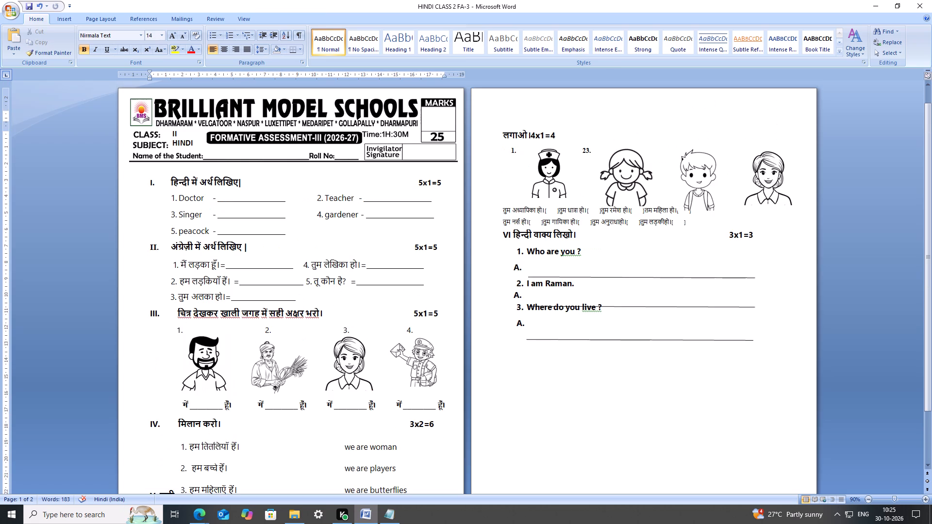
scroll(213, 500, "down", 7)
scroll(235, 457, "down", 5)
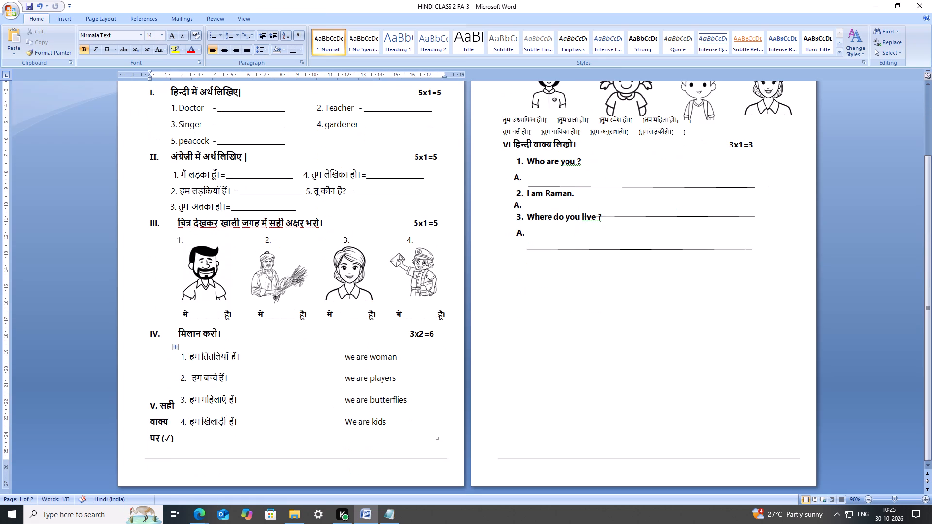
Copy section IV's heading and its four matching items into Notepad, replacing the text already there.
left_click(389, 422)
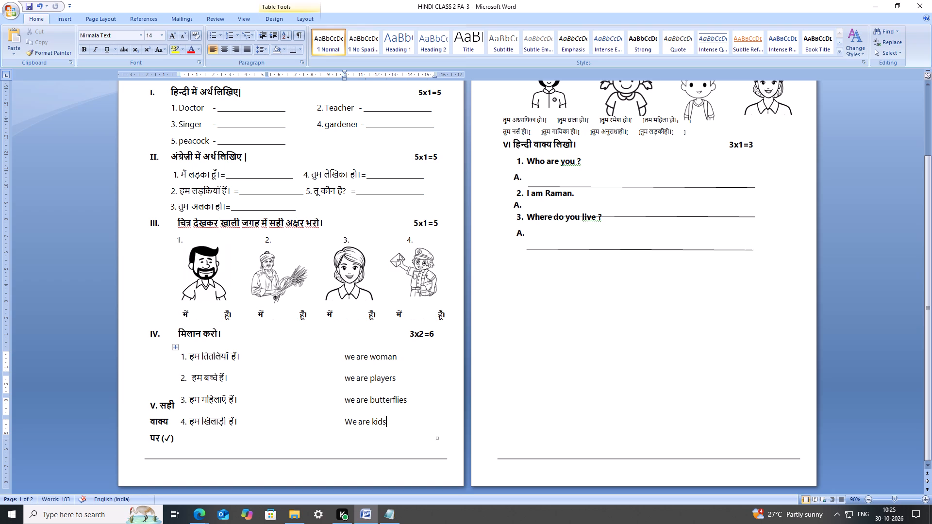
left_click_drag(426, 433, 150, 341)
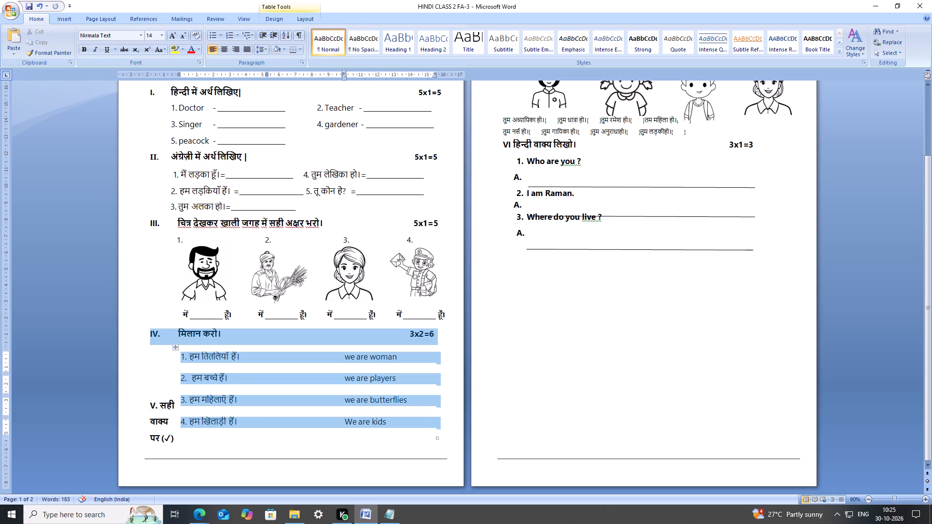
left_click_drag(150, 341, 150, 341)
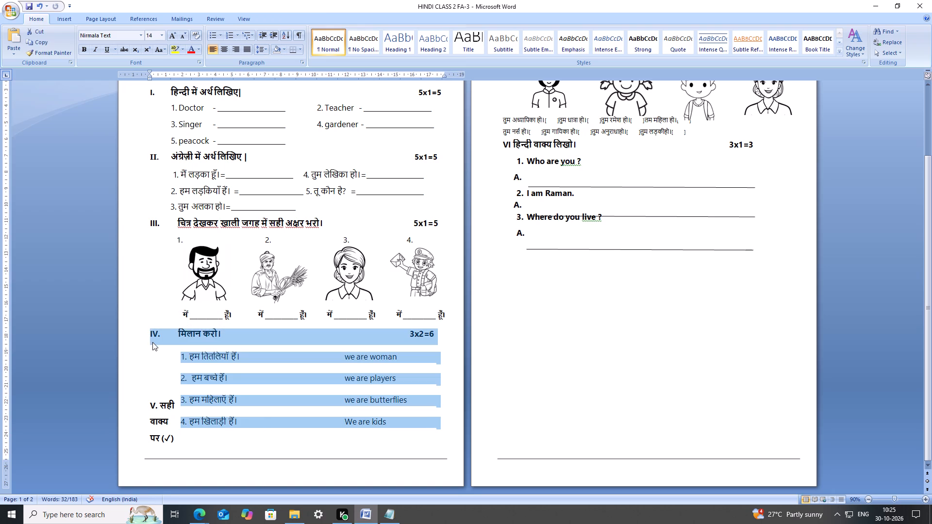
key("ctrl+c")
left_click(394, 518)
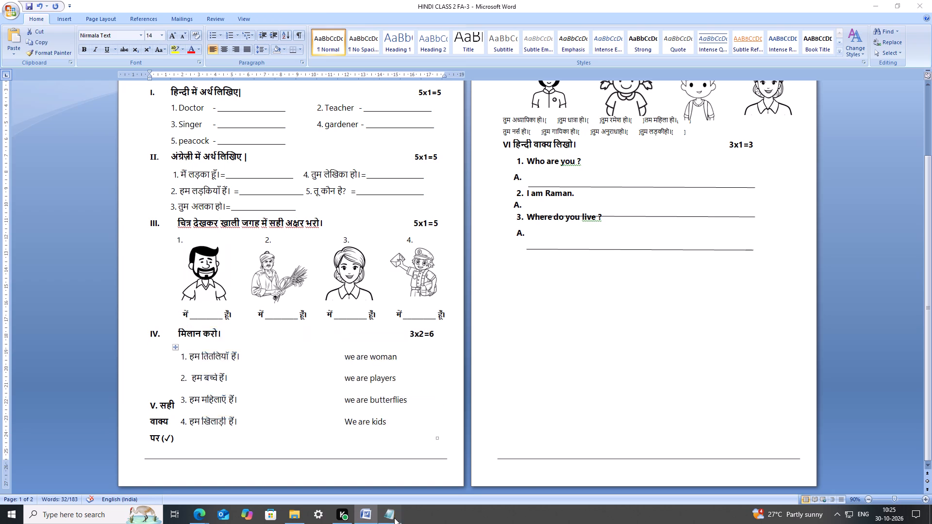
key("ctrl+a")
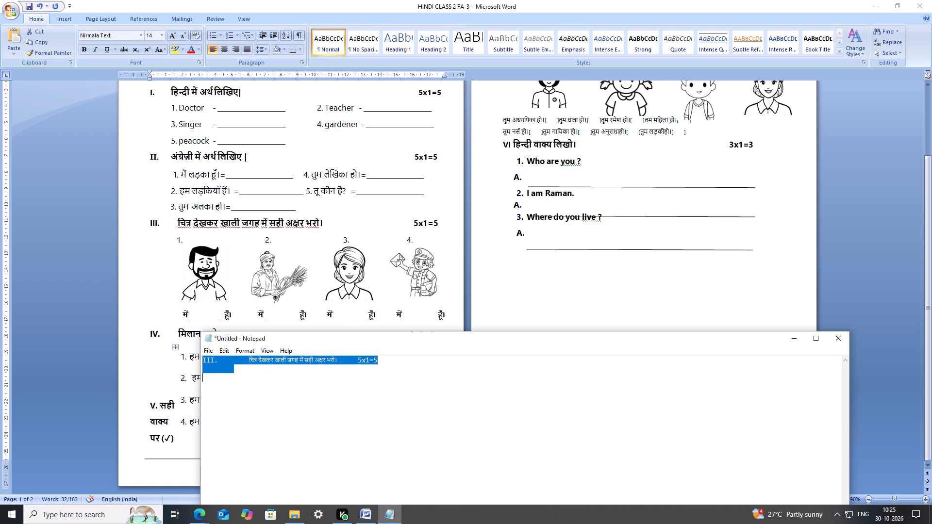
key("ctrl+v")
left_click(164, 438)
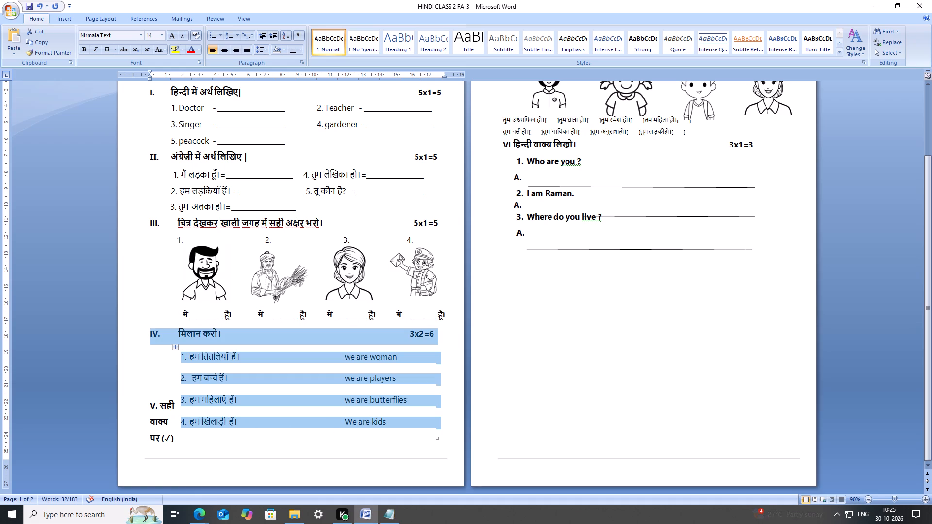
Delete section IV with its matching table from the Word paper and insert eight blank lines in its place.
right_click(334, 345)
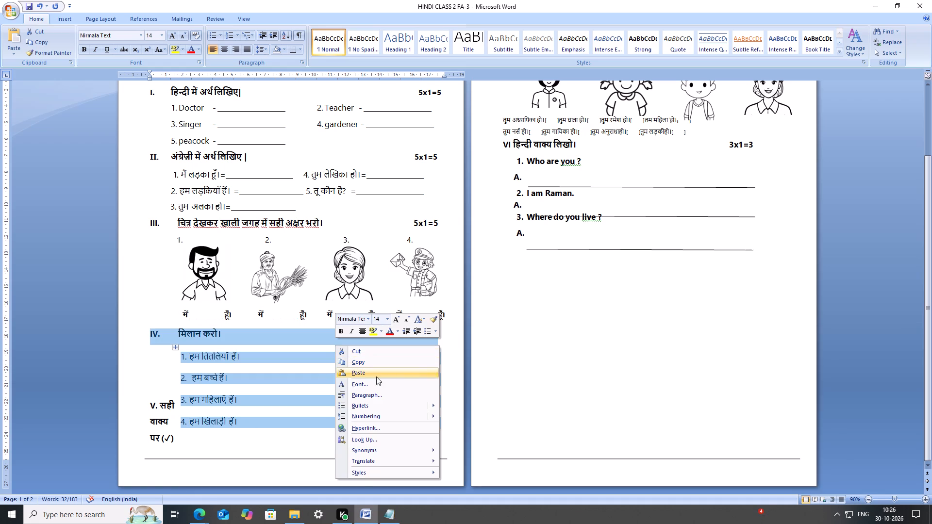
left_click(260, 351)
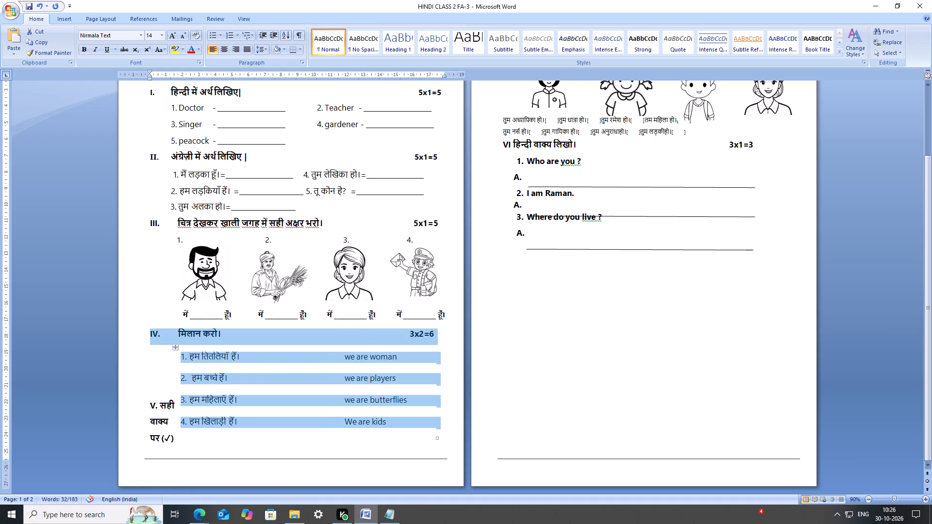
key("Delete")
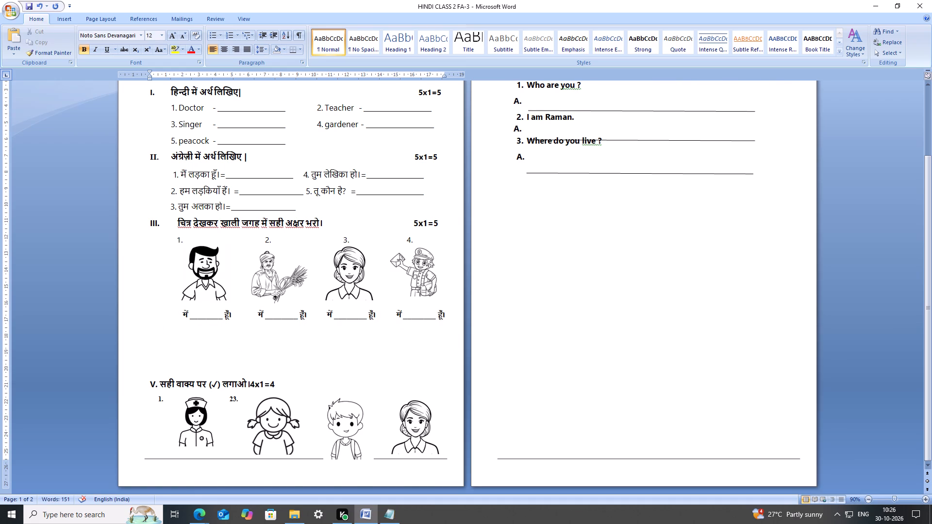
key("Return")
key("Return")
key("Return")
key("Return")
key("Return")
key("Return")
key("Return")
key("Return")
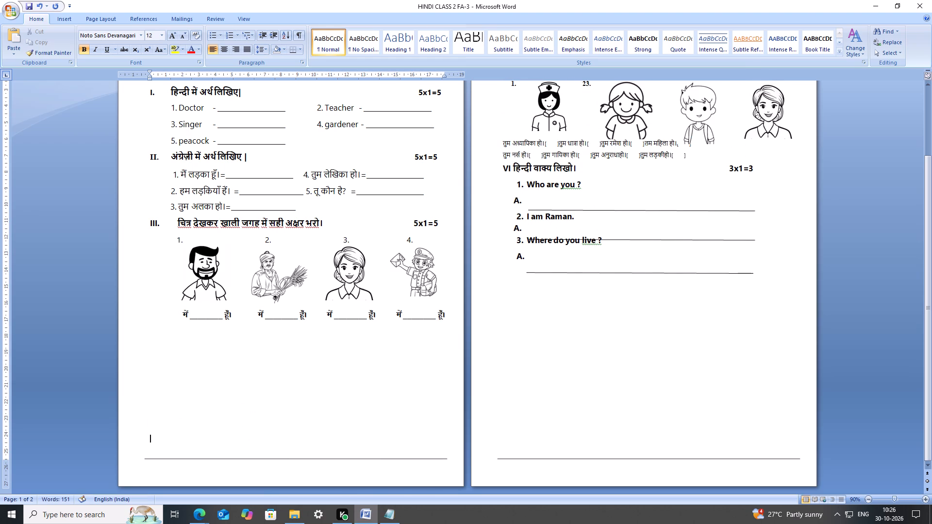
Copy the section IV plain text from Notepad and paste it into the Word paper below section III's fill-in row.
left_click(394, 512)
left_click_drag(392, 417, 0, 337)
key("ctrl+c")
left_click(149, 346)
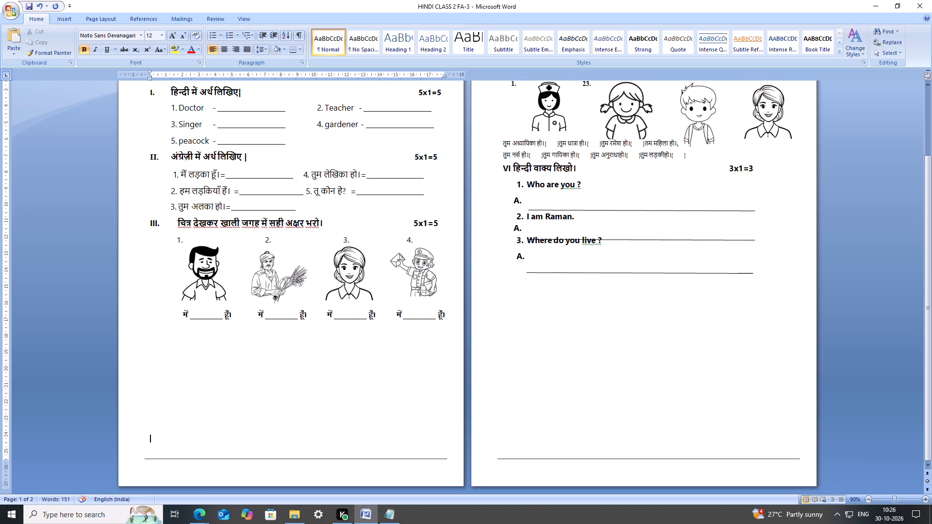
left_click(161, 336)
key("ctrl+v")
scroll(280, 371, "up", 6)
scroll(280, 371, "down", 7)
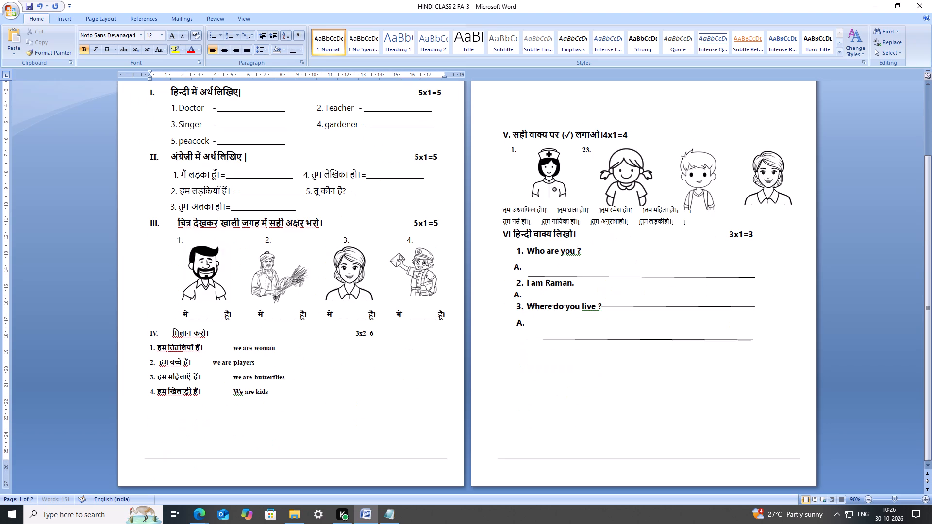
Set the pasted section IV heading and matching items to Nirmala UI, size 13.
left_click_drag(302, 395, 118, 336)
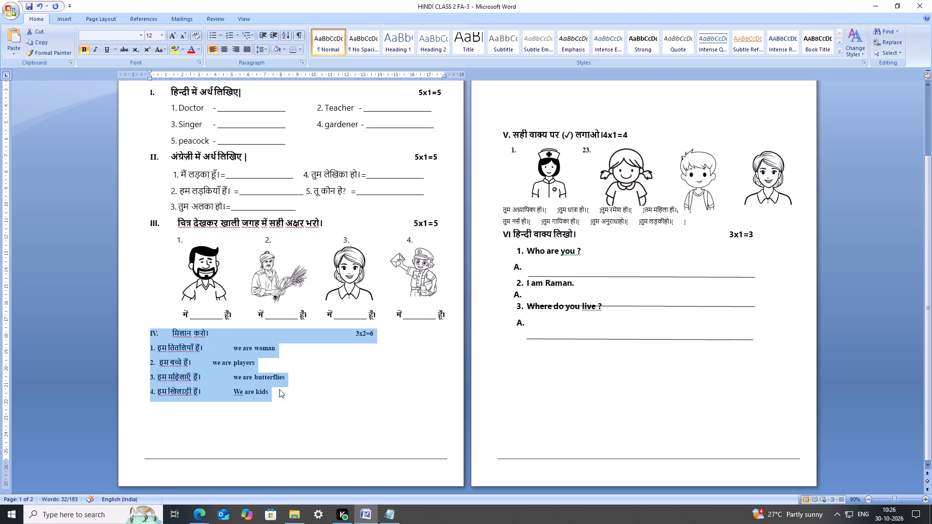
left_click(284, 392)
left_click_drag(388, 332, 165, 354)
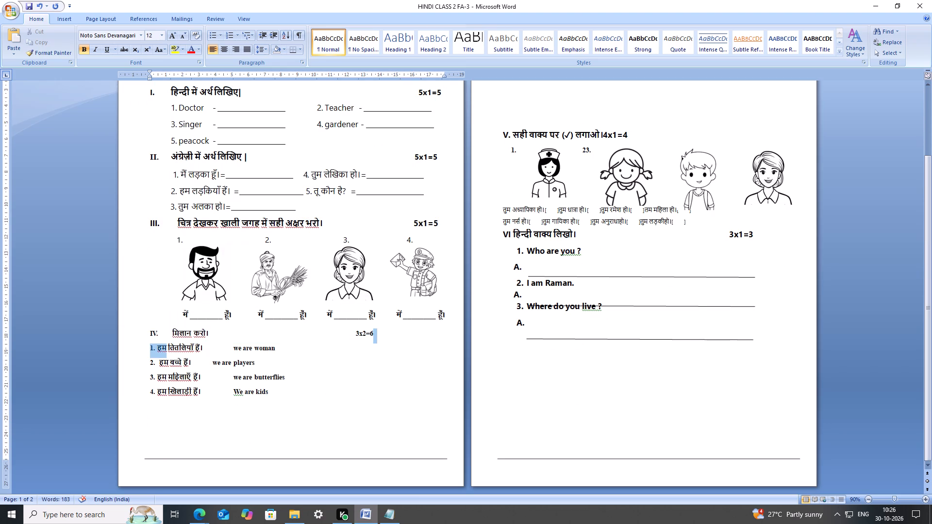
left_click_drag(165, 354, 145, 334)
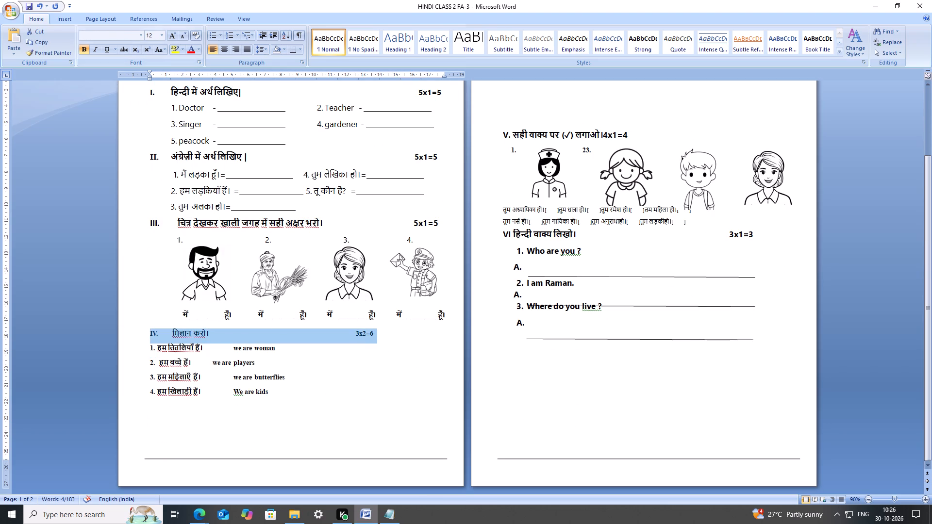
left_click(299, 355)
left_click_drag(288, 398, 138, 330)
left_click(118, 37)
key("n")
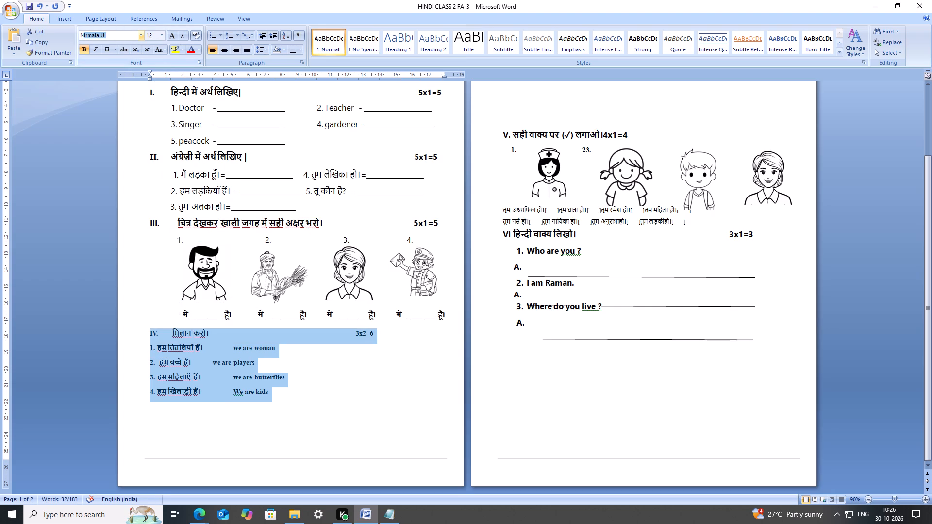
key("Return")
left_click(154, 36)
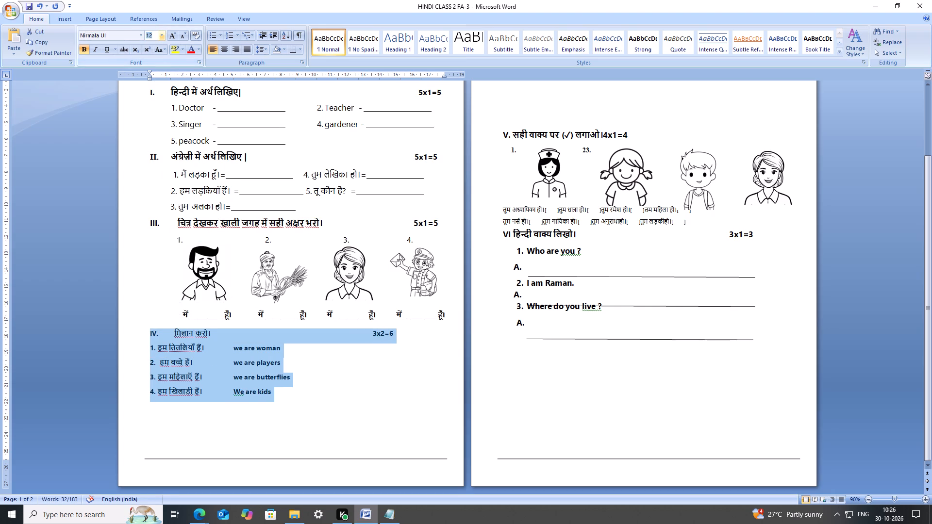
type("13")
key("Return")
left_click(323, 390)
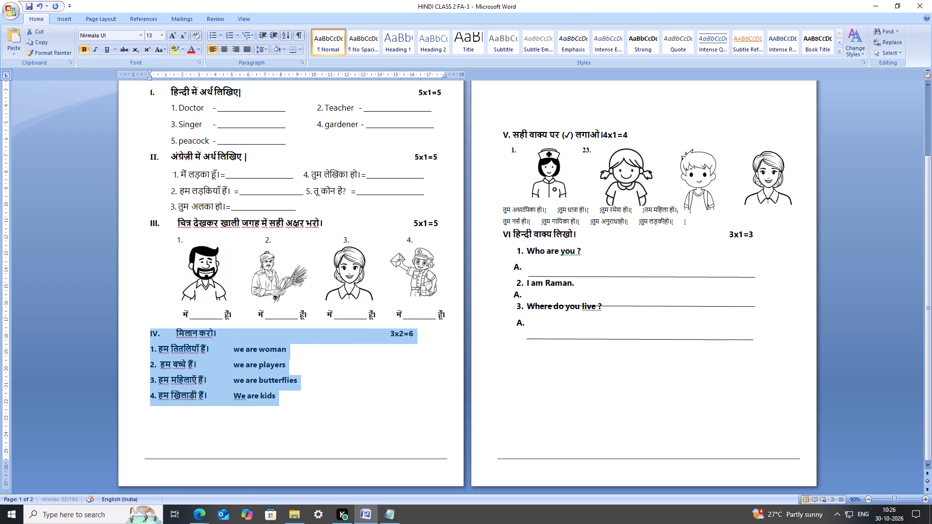
Save the Class 2 question paper.
key("ctrl+s")
key("ctrl+s")
left_click(324, 391)
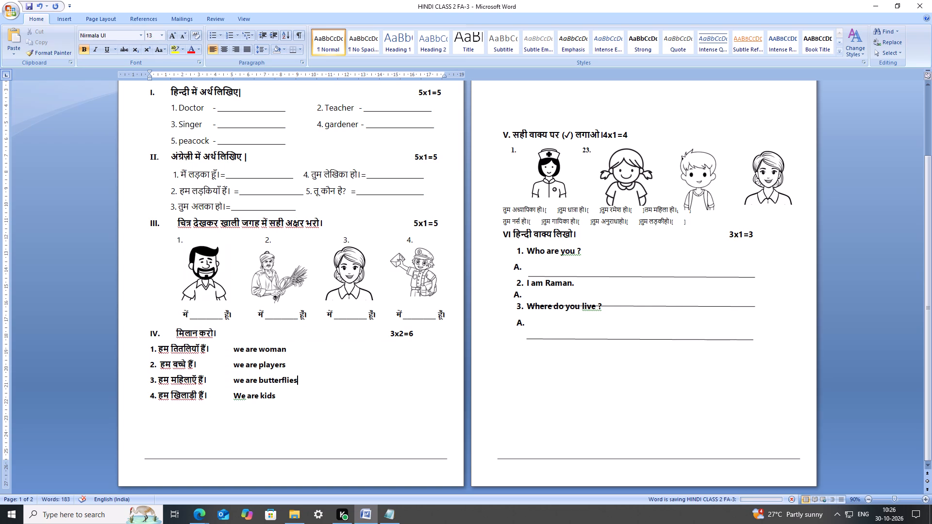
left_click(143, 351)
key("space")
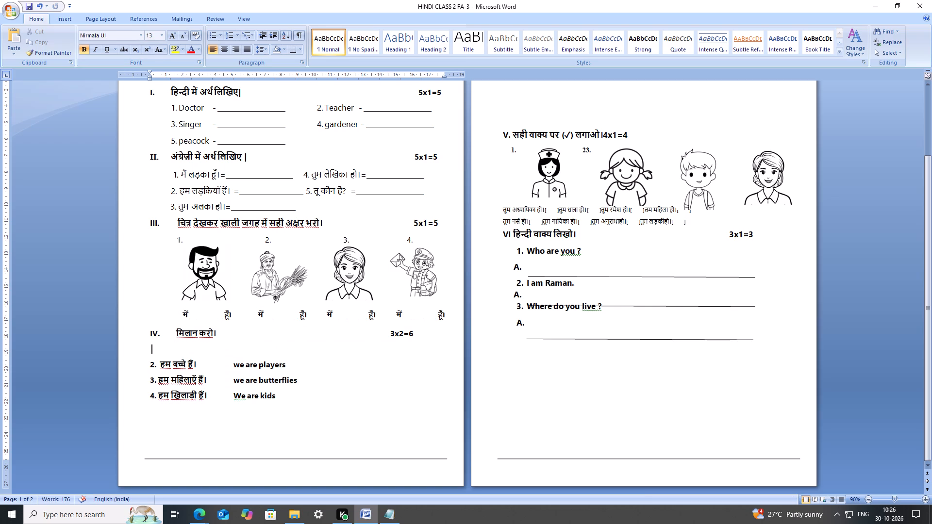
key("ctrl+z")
Indent matching item 1 (हम तितलियाँ हैं।) in section IV with leading spaces.
left_click(159, 355)
left_click(151, 351)
key("space")
key("space")
key("space")
key("space")
key("space")
key("space")
key("space")
key("space")
key("space")
key("space")
key("space")
key("space")
key("space")
key("space")
key("space")
key("space")
key("space")
key("space")
key("space")
key("space")
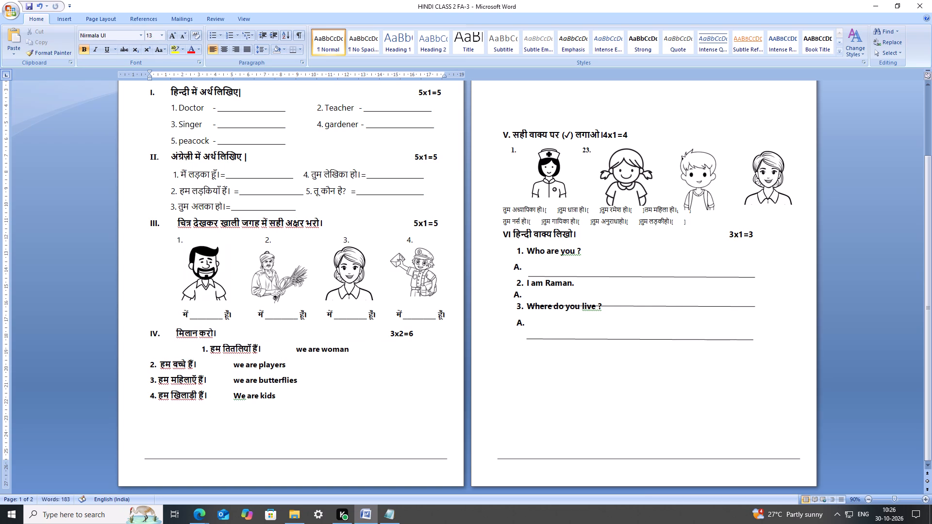
Remove the bold formatting from the four matching items in section IV, leaving out the heading.
left_click_drag(287, 405, 172, 357)
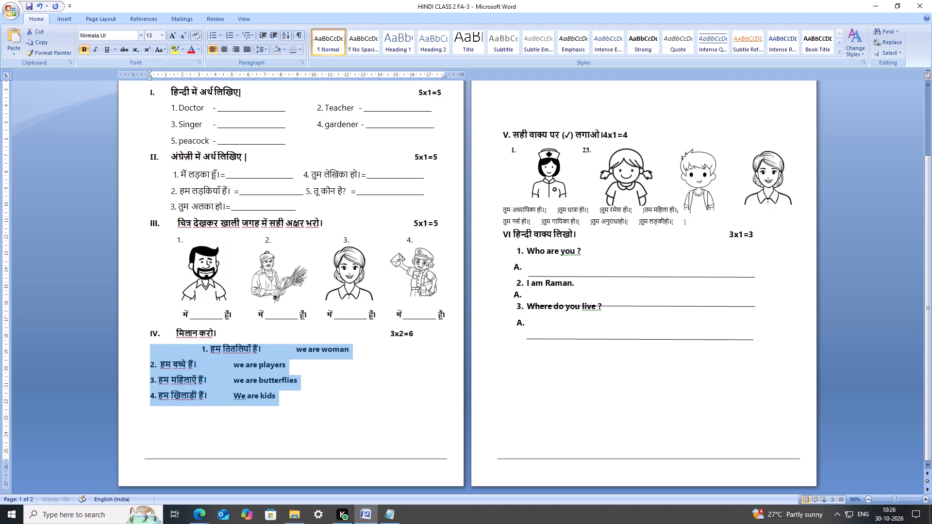
left_click(85, 51)
left_click(235, 407)
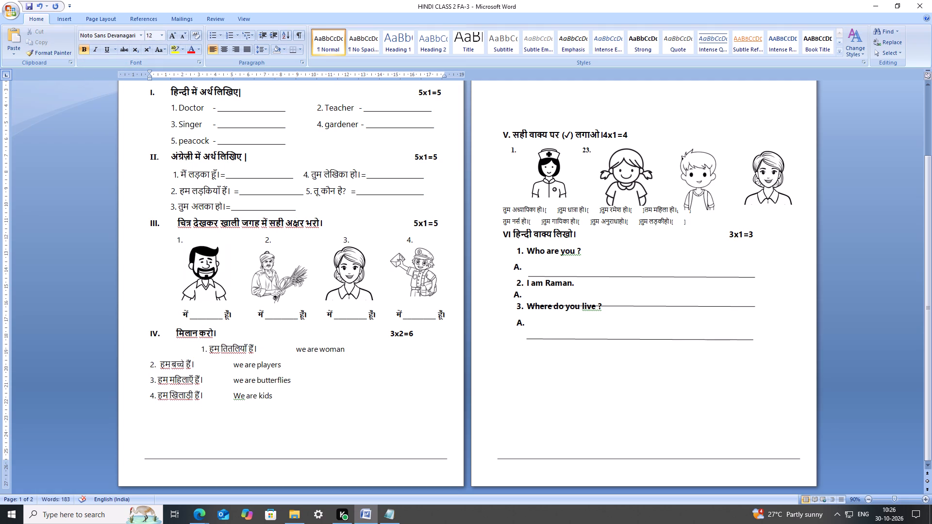
Indent matching item 2 (हम बच्चे हैं।) in section IV with leading spaces.
left_click(147, 367)
key("space")
key("space")
key("space")
key("space")
key("space")
key("space")
key("space")
key("space")
key("space")
key("space")
key("space")
key("space")
key("space")
key("space")
key("space")
key("space")
key("space")
key("space")
key("space")
key("space")
Trim the leading spaces of matching items 1 and 2 so their numbers line up with a smaller indent.
left_click(197, 355)
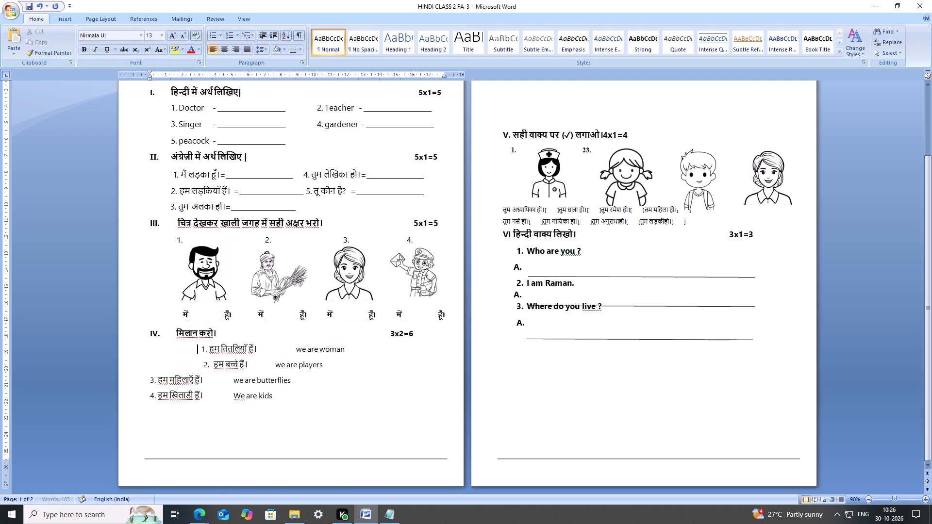
key("minus")
key("BackSpace")
key("BackSpace")
key("BackSpace")
key("BackSpace")
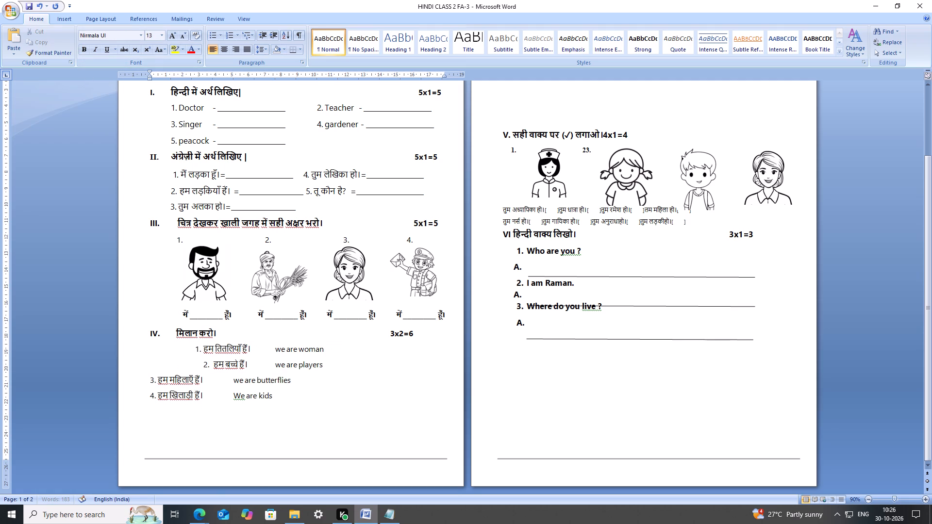
key("BackSpace")
key("BackSpace")
left_click(199, 369)
key("BackSpace")
key("BackSpace")
key("BackSpace")
key("BackSpace")
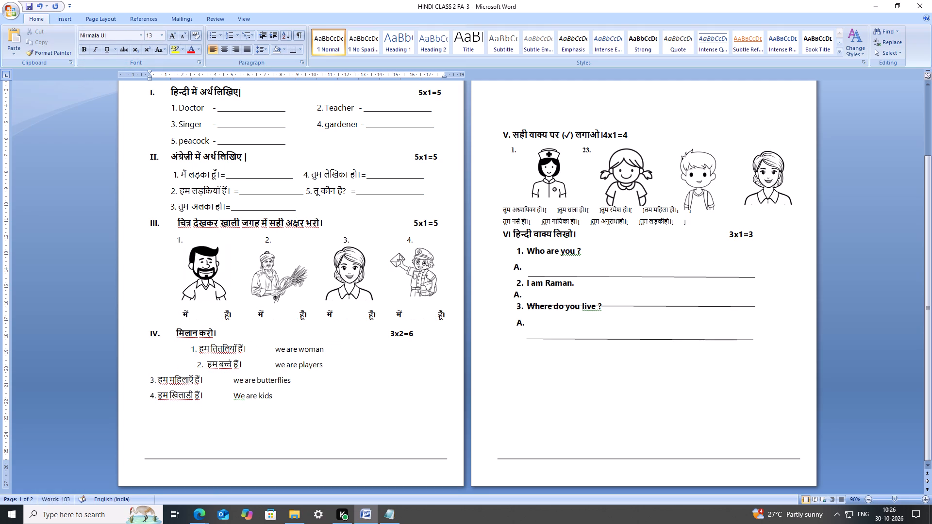
key("BackSpace")
Indent matching item 3 (हम महिलाएँ हैं।) in section IV with leading spaces so its number lines up with items 1 and 2.
left_click(148, 380)
key("BackSpace")
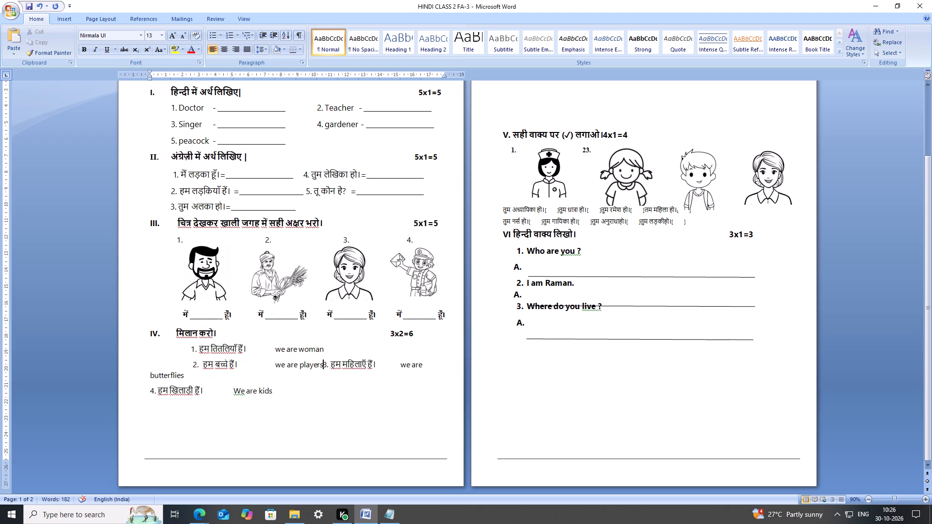
key("ctrl+z")
key("space")
key("space")
key("space")
key("space")
key("space")
key("space")
key("space")
key("space")
key("space")
key("space")
key("space")
key("space")
key("space")
key("space")
key("space")
key("space")
key("space")
key("space")
key("space")
key("space")
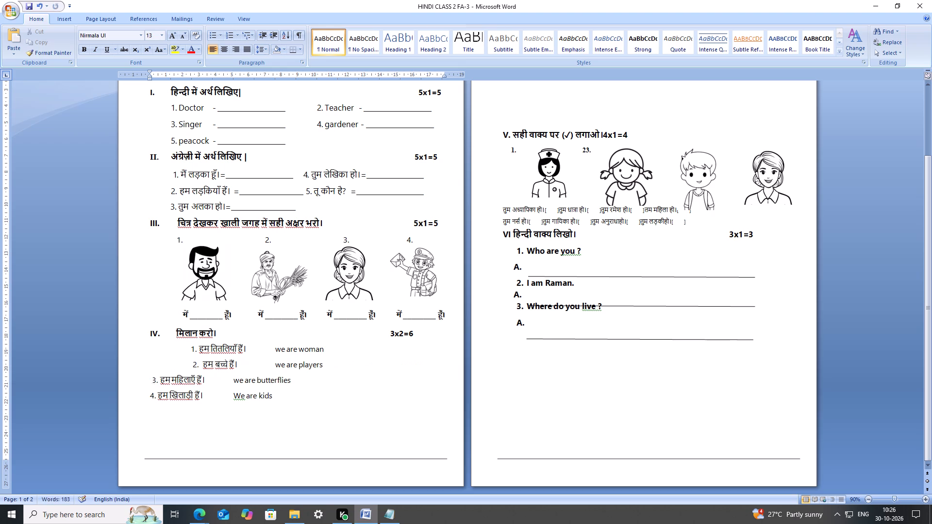
key("space")
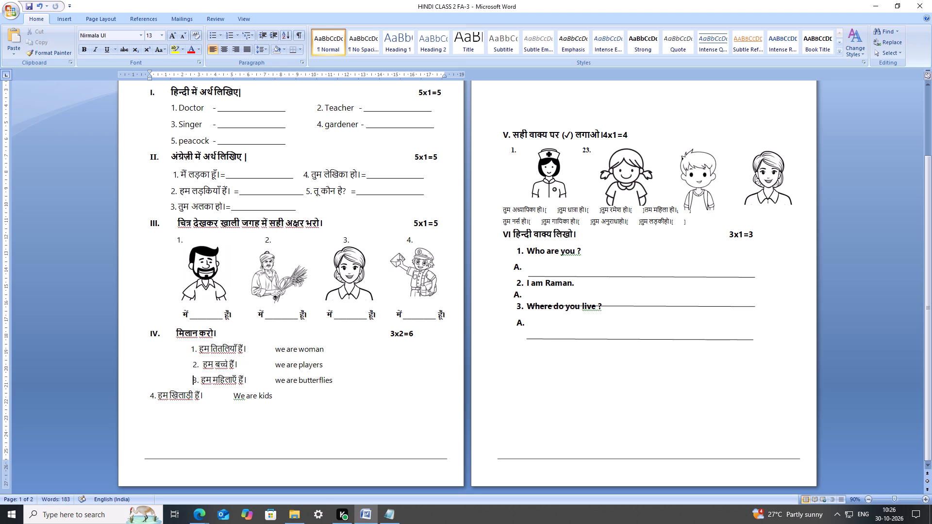
Indent matching item 4 (हम खिलाड़ी हैं।) in section IV with leading spaces to line up with the items above.
left_click(154, 398)
left_click(149, 398)
key("space")
key("space")
key("space")
key("space")
key("space")
key("space")
key("space")
key("space")
key("space")
key("space")
key("space")
key("space")
key("space")
key("space")
key("space")
key("space")
key("space")
key("space")
key("space")
key("space")
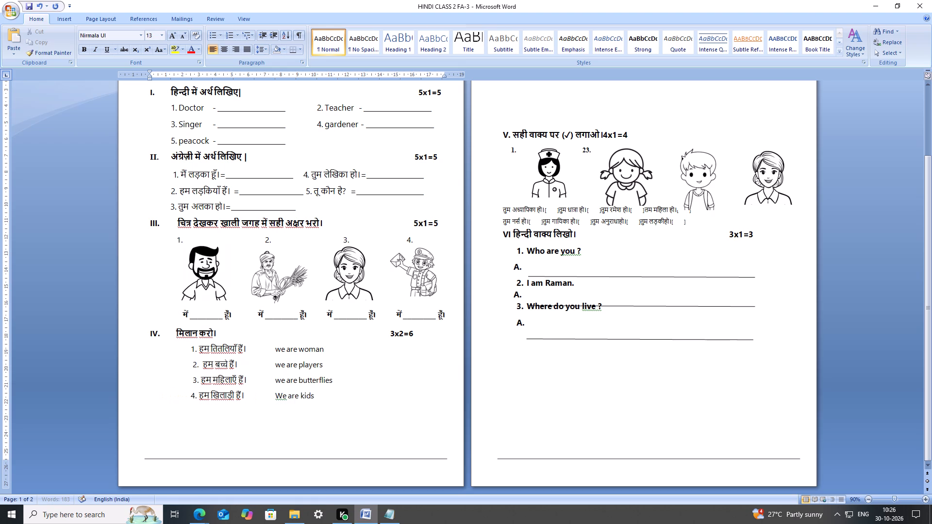
key("space")
Widen the gap before "we are woman" in matching item 1 with spaces.
left_click(267, 351)
key("space")
key("space")
key("space")
key("space")
key("space")
key("space")
key("space")
key("space")
key("space")
key("space")
key("space")
key("space")
key("space")
key("space")
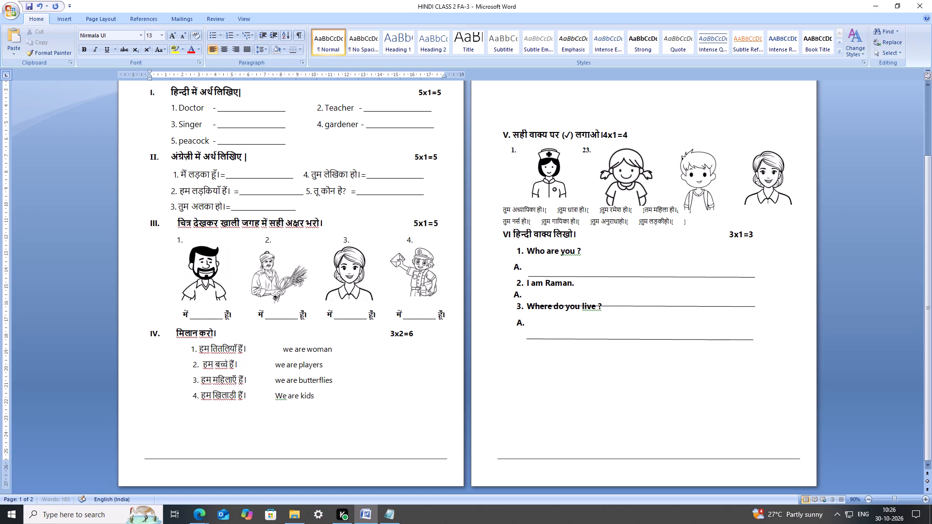
Widen the gap before "we are players" in matching item 2 so it lines up under item 1's English phrase.
left_click(271, 364)
key("space")
key("space")
key("space")
key("space")
key("space")
key("space")
key("space")
key("space")
key("space")
key("space")
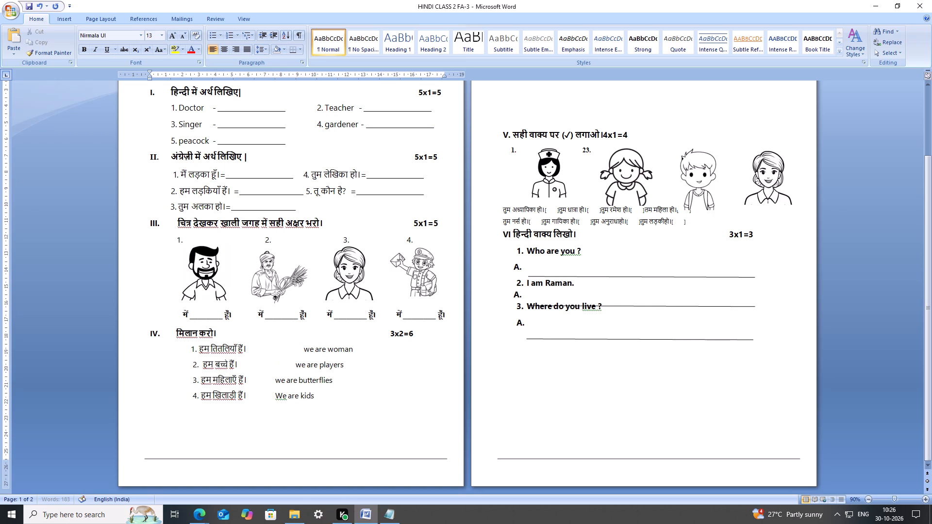
key("space")
key("space")
key("space")
key("space")
Widen the gap before "we are butterflies" in matching item 3 so it lines up with the English phrases above.
left_click(272, 383)
key("space")
key("space")
key("space")
key("space")
key("space")
key("space")
key("space")
key("space")
key("space")
key("space")
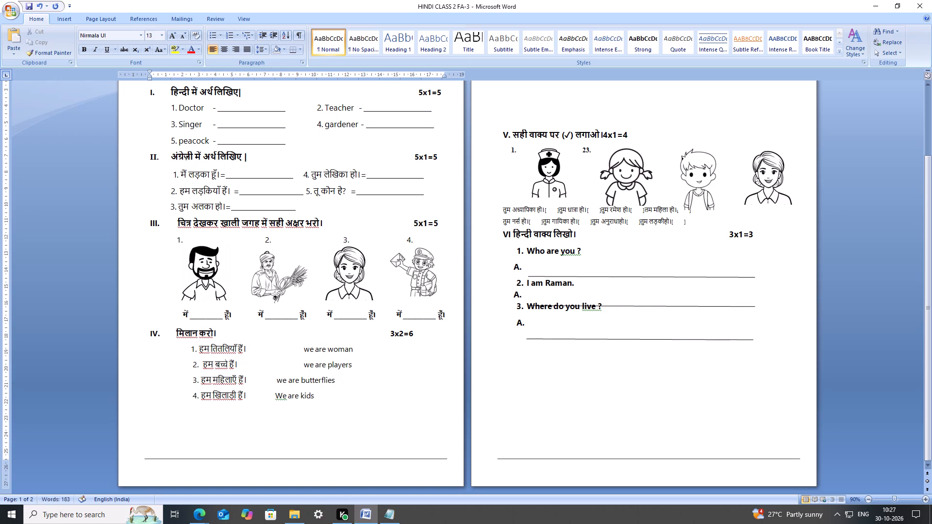
key("space")
key("space")
key("space")
key("space")
key("space")
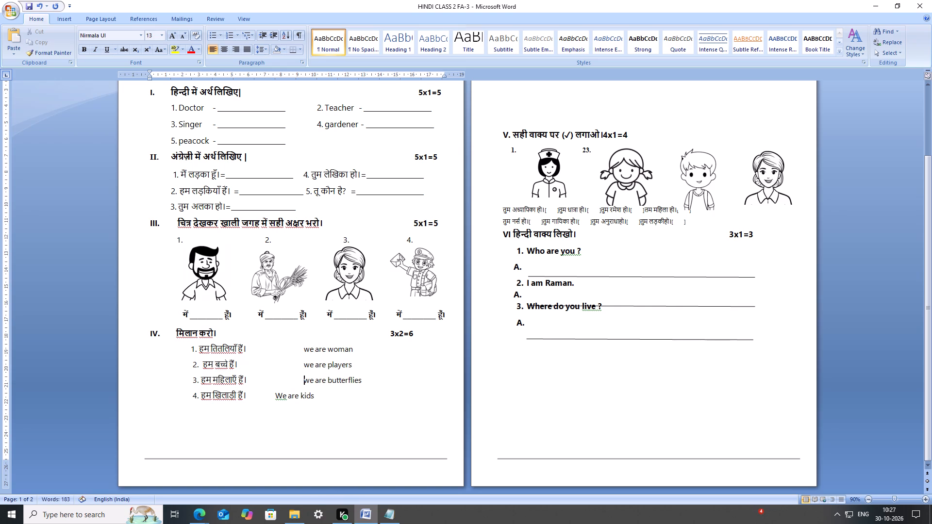
Widen the gap before "We are kids" in matching item 4 to bring it under the other English phrases.
left_click(275, 397)
key("space")
key("space")
key("space")
key("space")
key("space")
key("space")
key("space")
key("space")
key("space")
key("space")
key("space")
key("space")
key("space")
key("space")
key("space")
Capitalize "we" as "We" in the English phrases of matching items 1, 2 and 3.
left_click(310, 355)
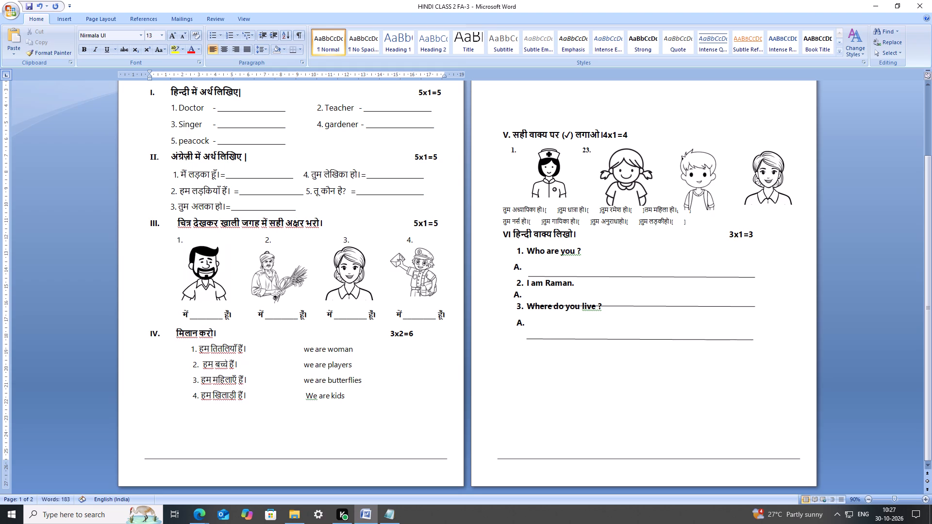
key("BackSpace")
key("shift+w")
left_click(310, 365)
left_click(308, 346)
key("BackSpace")
key("w")
key("BackSpace")
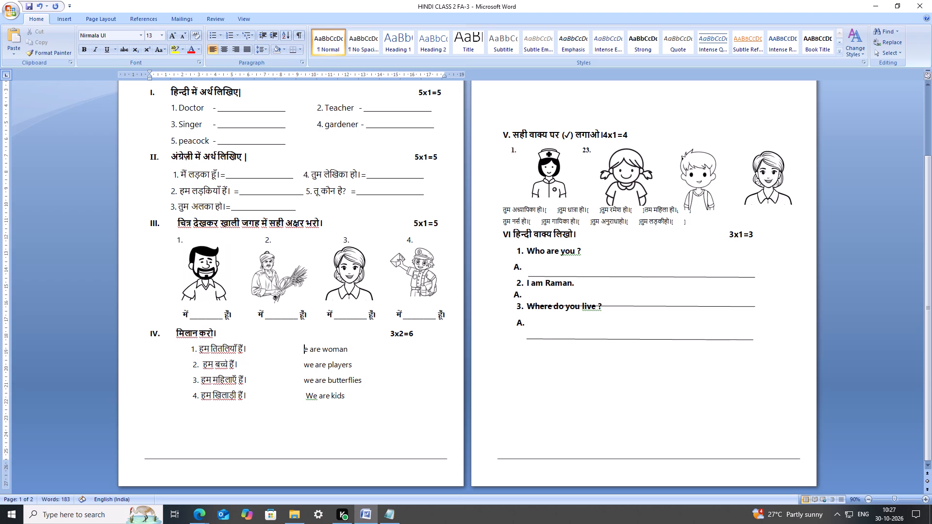
key("w")
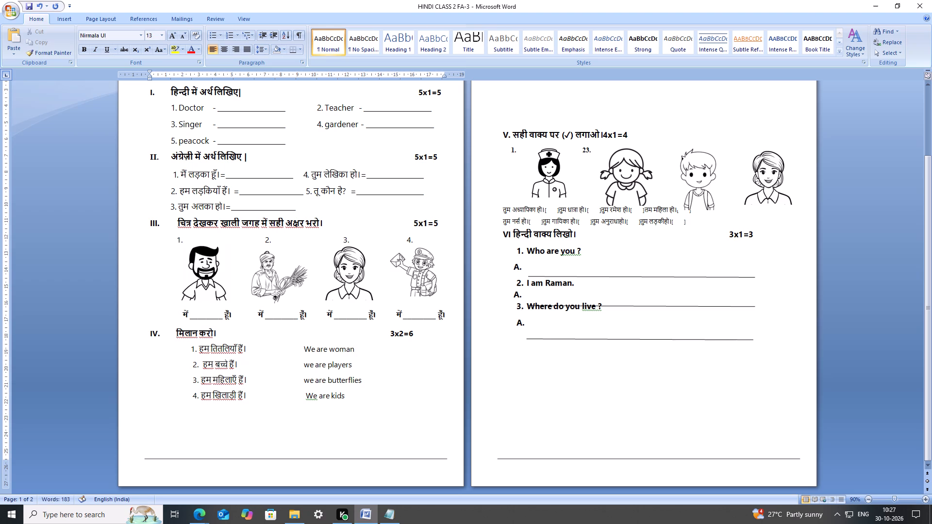
key("Down")
key("Left")
key("Right")
key("BackSpace")
key("w")
key("Down")
key("BackSpace")
key("w")
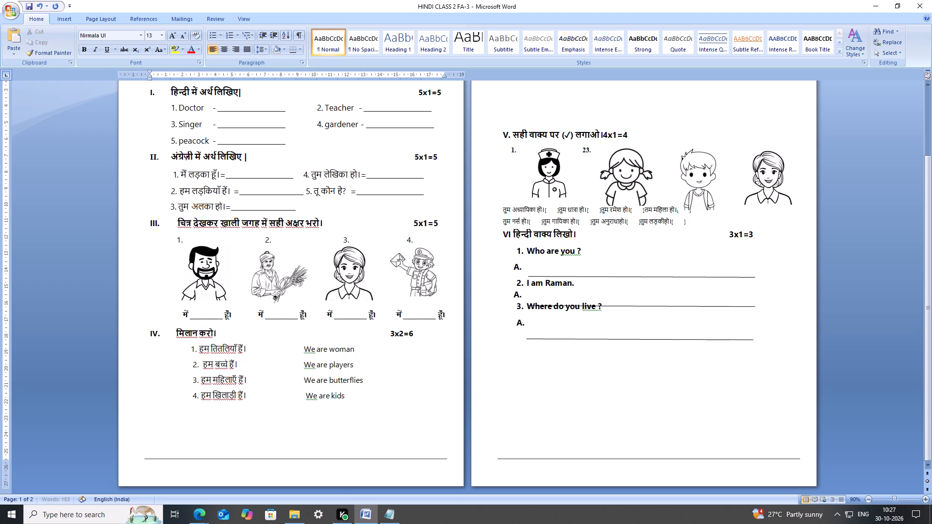
Shift section IV's heading text मिलान करो। slightly to the right by adding two spaces before it.
left_click(295, 344)
left_click(304, 416)
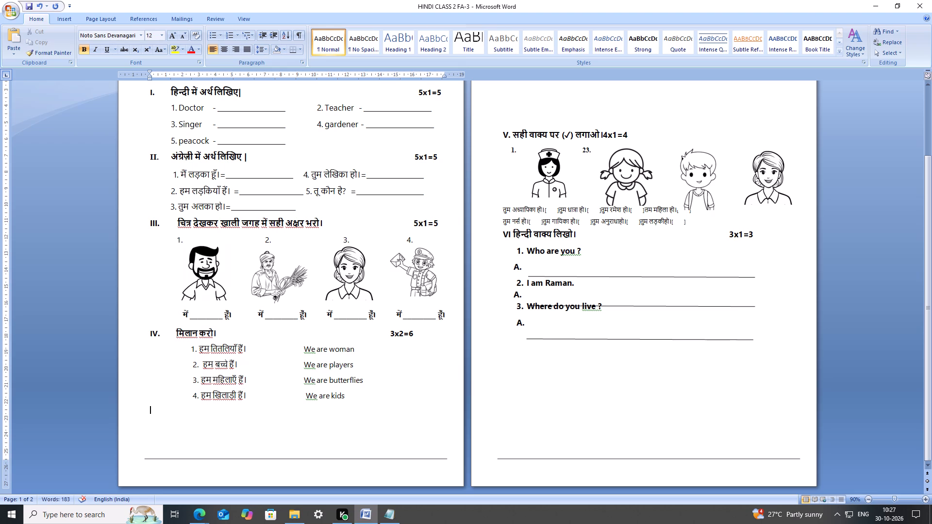
left_click(187, 351)
left_click(173, 332)
key("space")
key("space")
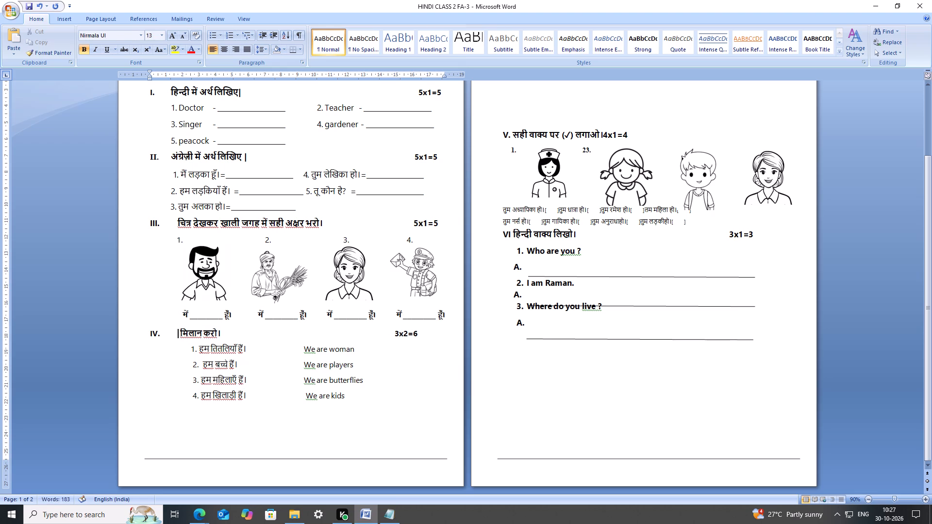
Trim five leading spaces from matching item 1 so its number lines up under the section IV heading text.
left_click(182, 349)
left_click(190, 351)
key("BackSpace")
key("BackSpace")
key("BackSpace")
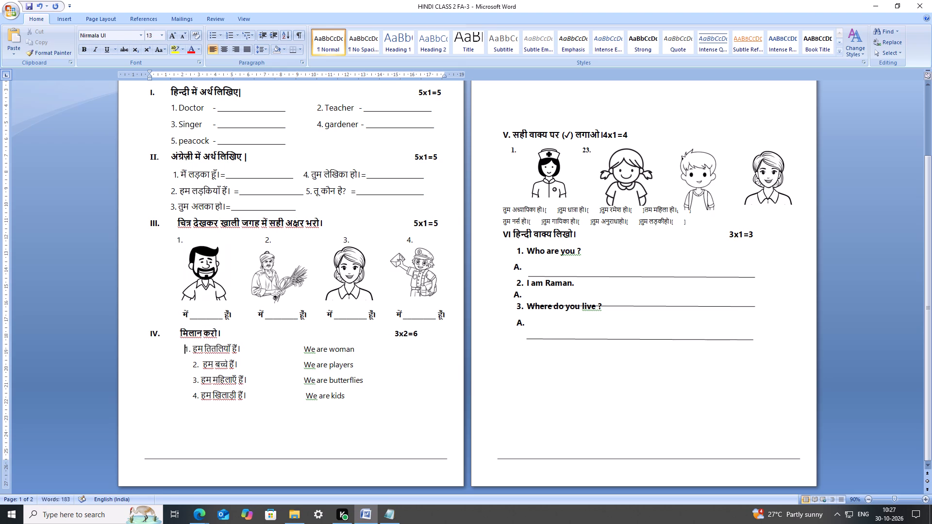
key("BackSpace")
key("BackSpace")
Trim the leading spaces of matching items 2 and 3 to bring their numbers close under item 1.
left_click(189, 366)
key("BackSpace")
key("BackSpace")
key("BackSpace")
key("BackSpace")
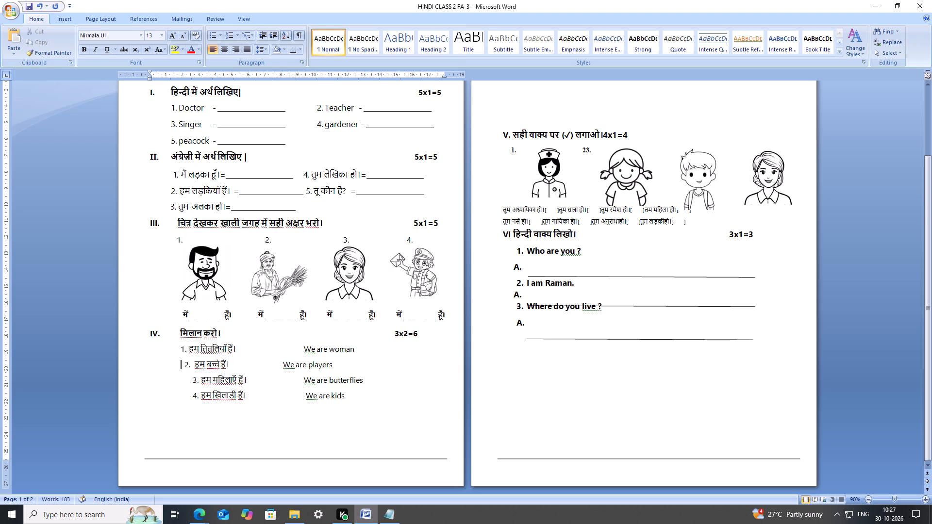
left_click(185, 379)
key("BackSpace")
key("BackSpace")
key("BackSpace")
key("BackSpace")
left_click(183, 367)
key("BackSpace")
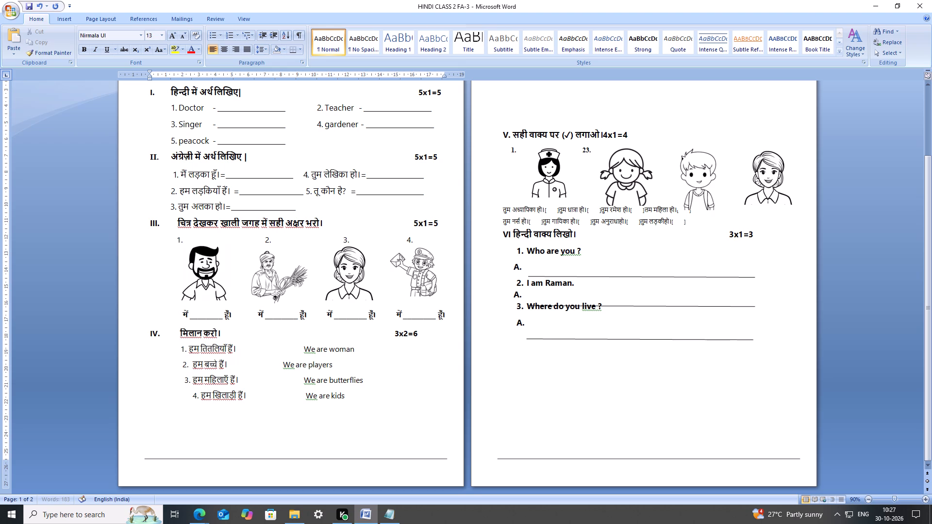
Trim four leading spaces from matching item 4 so its number lines up under item 3.
left_click(193, 400)
key("BackSpace")
key("BackSpace")
key("BackSpace")
key("BackSpace")
left_click(266, 423)
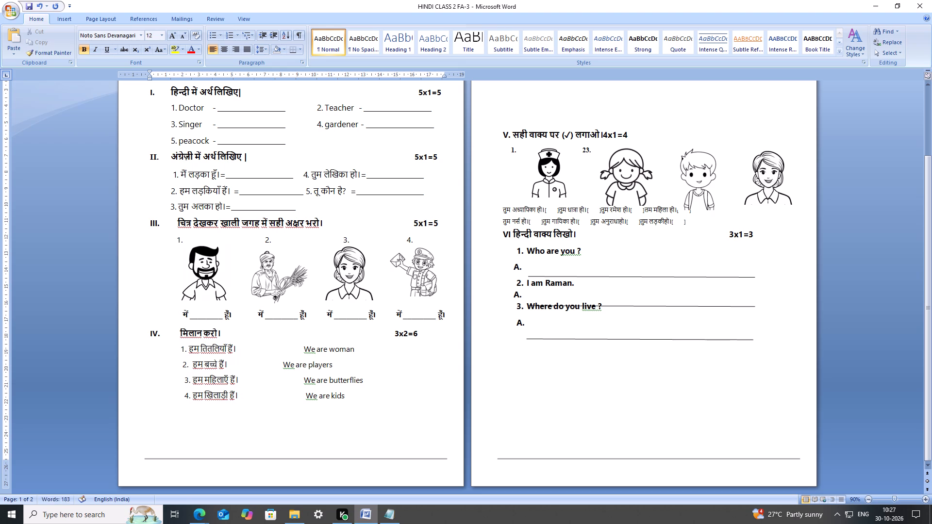
Save the Class 2 Hindi paper.
key("ctrl+s")
key("ctrl+s")
key("ctrl+s")
key("ctrl+s")
Shift the phrase We are players right with ten added spaces so it lines up under We are woman, and save the document.
left_click(281, 367)
key("space")
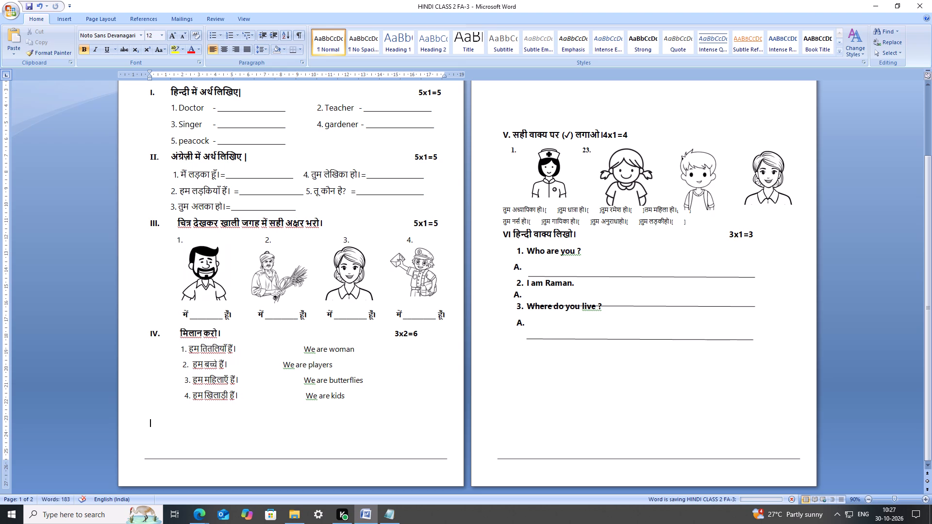
key("space")
key("space")
key("space")
key("space")
key("space")
key("space")
key("space")
key("space")
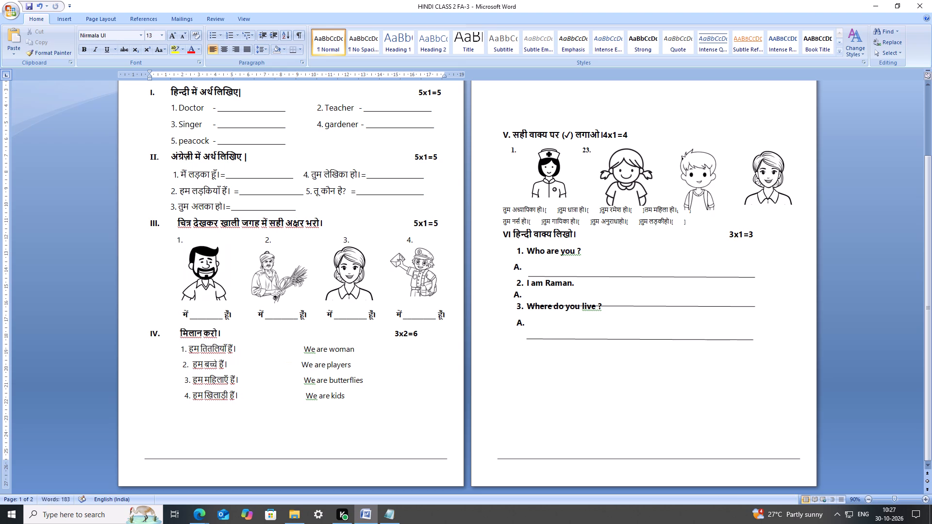
key("ctrl+s")
key("ctrl+s")
key("ctrl+s")
key("ctrl+s")
left_click(417, 416, "ctrl")
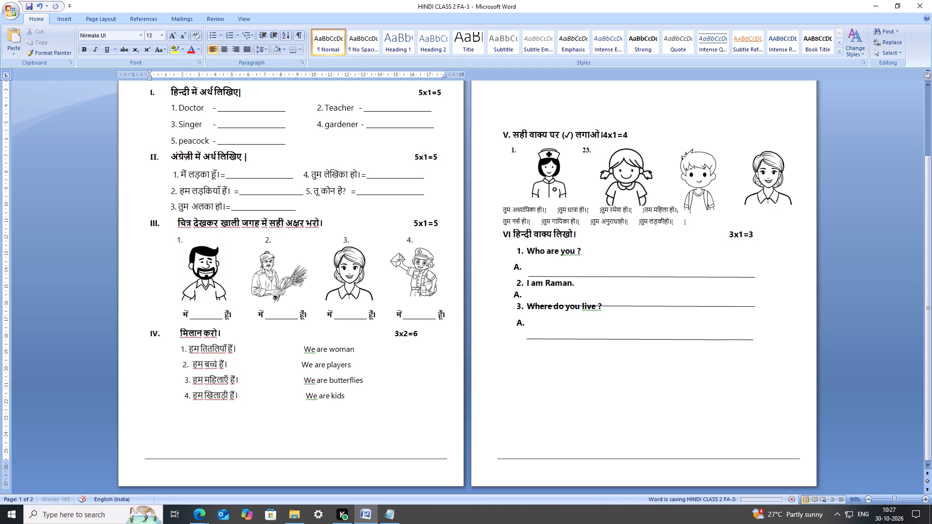
left_click(300, 366)
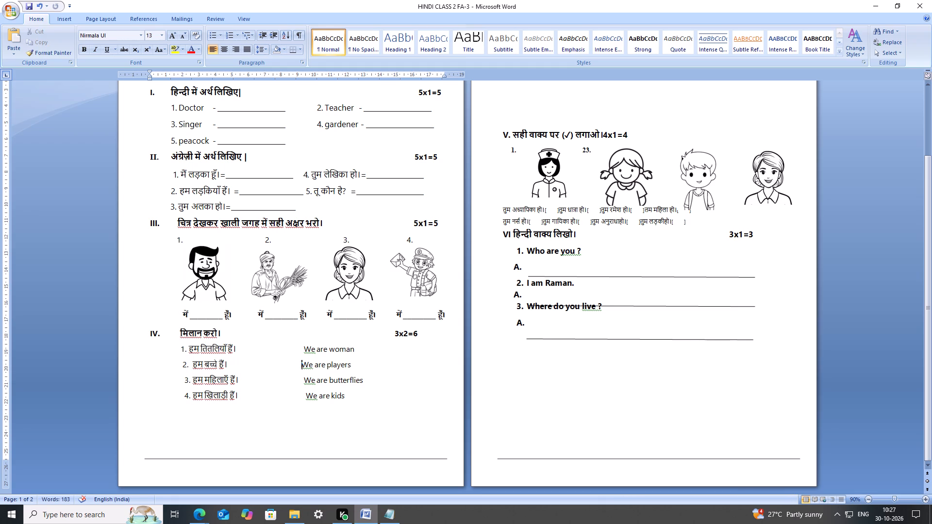
key("space")
key("ctrl+s")
key("ctrl+s")
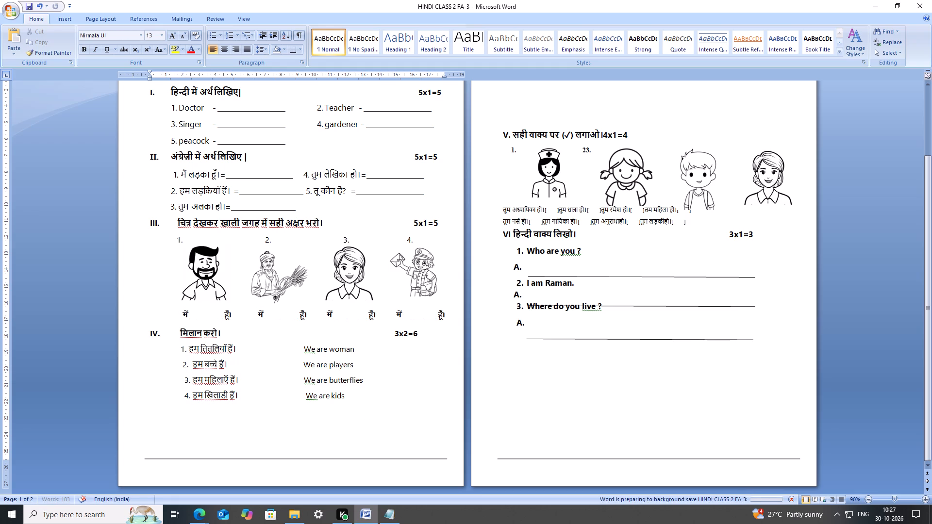
key("ctrl+s")
key("ctrl+s")
left_click(429, 391)
Shift section IV's marks 3x2=6 right by ten spaces so they line up under the marks above, and save the document.
left_click(384, 334)
left_click(388, 334)
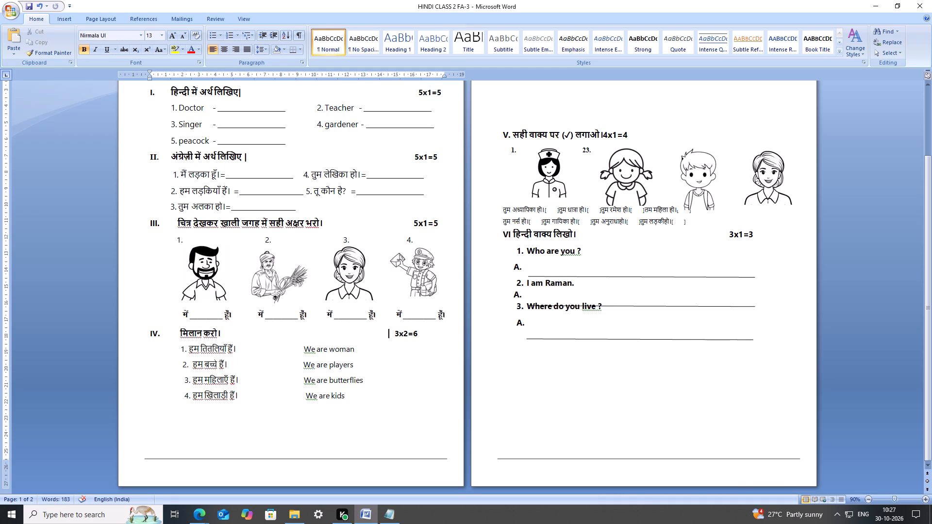
key("space")
key("space")
key("space")
key("space")
key("space")
key("space")
key("space")
key("space")
key("space")
key("space")
key("ctrl+s")
key("ctrl+s")
key("ctrl+s")
left_click(583, 394)
Delete the empty lines above section V's heading while keeping the heading at the top of the second page.
scroll(582, 392, "up", 5)
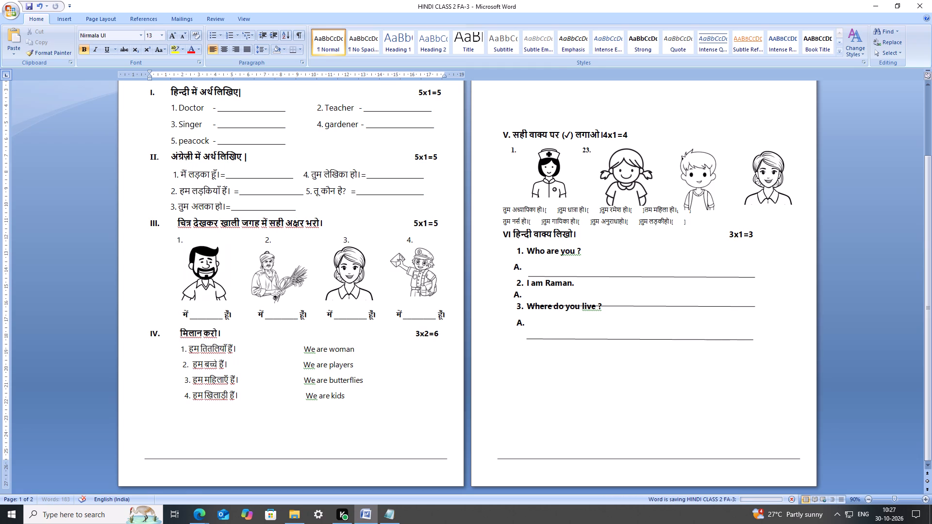
left_click_drag(527, 208, 501, 117)
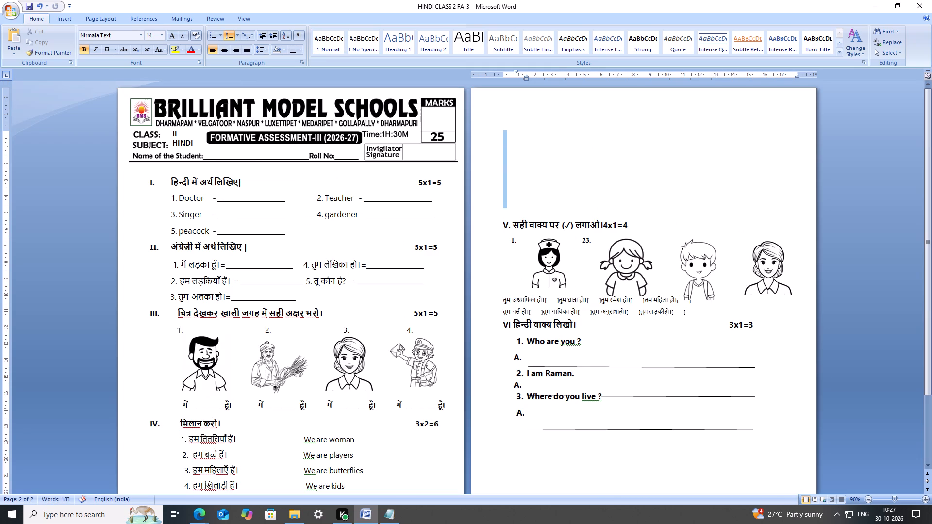
left_click_drag(501, 117, 502, 110)
key("BackSpace")
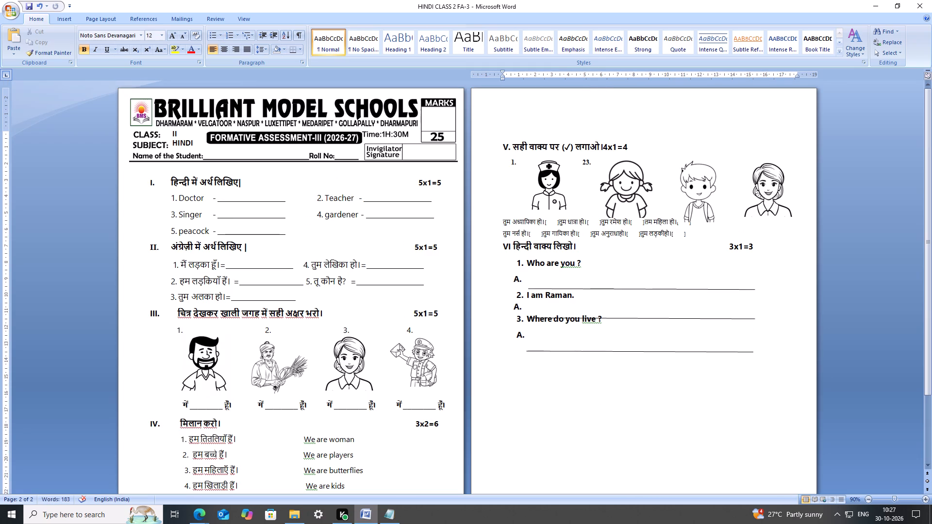
left_click(504, 147)
key("BackSpace")
key("BackSpace")
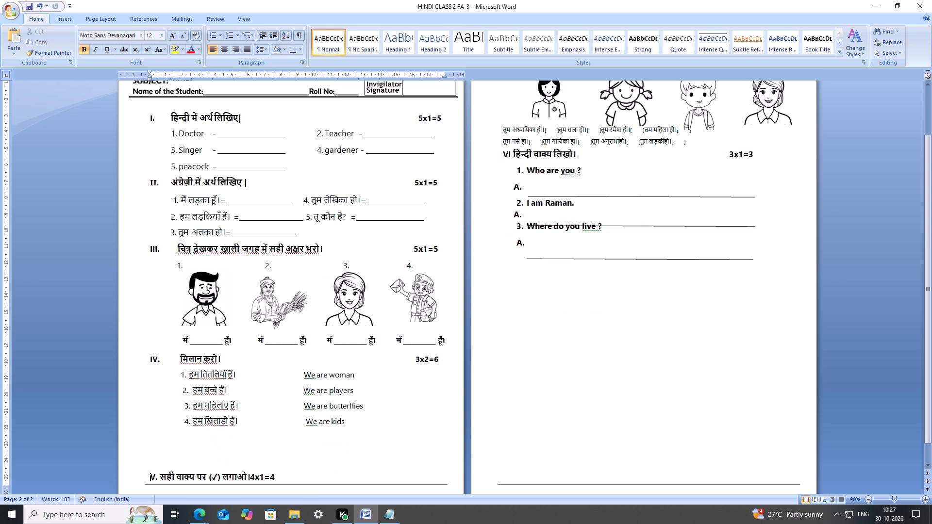
key("Return")
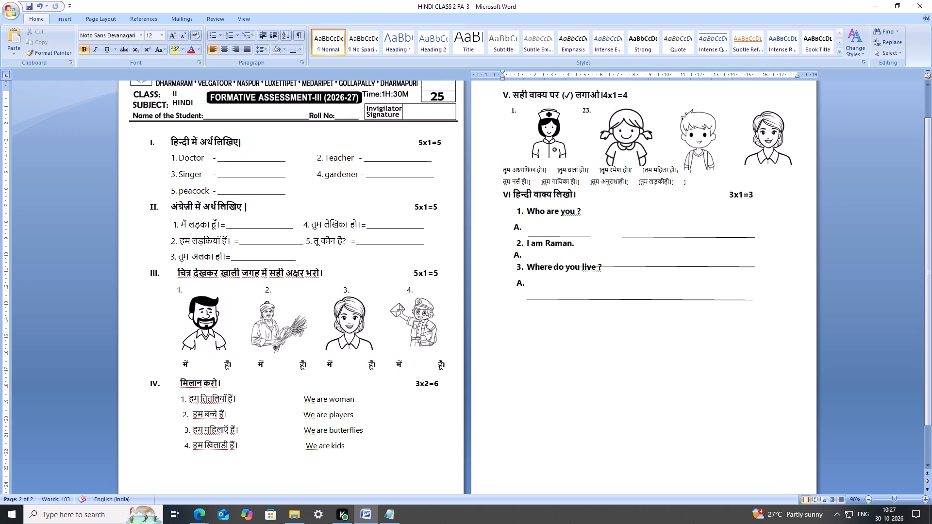
Set the line spacing of section IV's four matching items to 1.5 and save the document.
left_click_drag(380, 473, 167, 400)
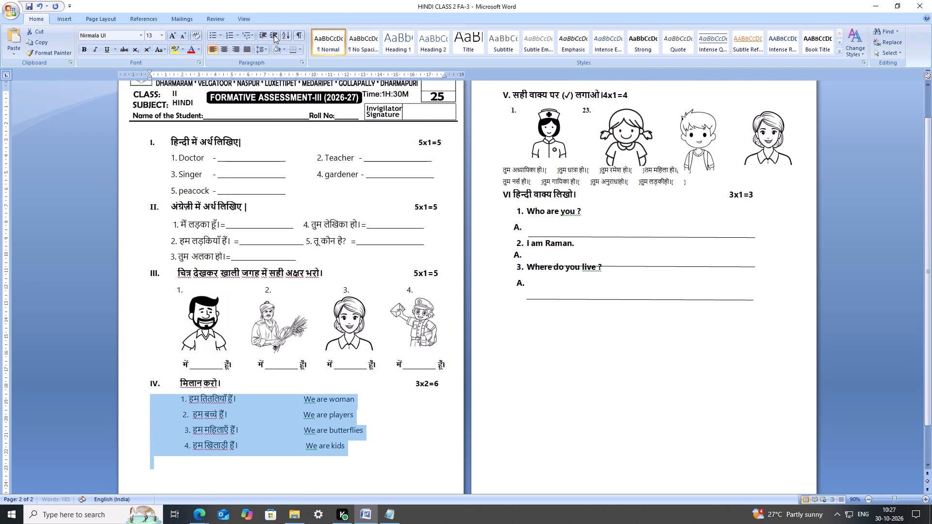
left_click(263, 52)
left_click(272, 75)
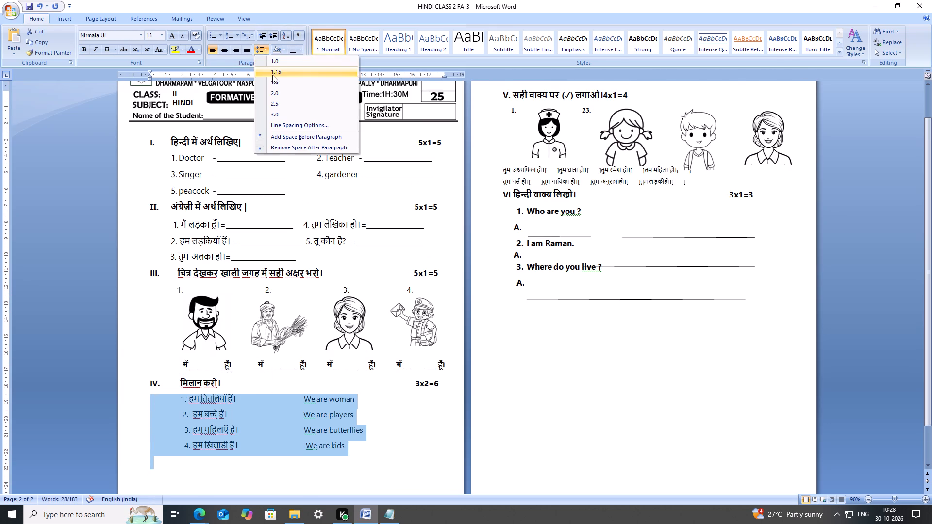
left_click(268, 52)
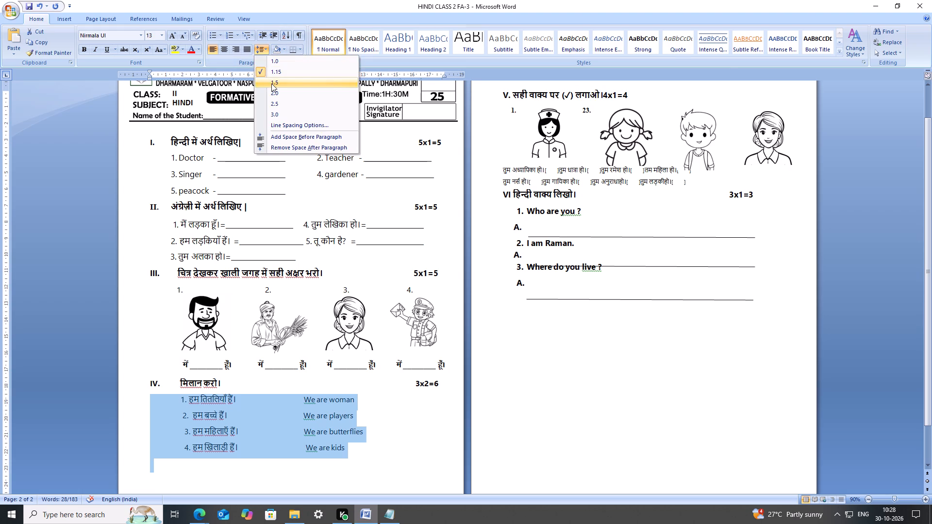
left_click(271, 83)
left_click(563, 364)
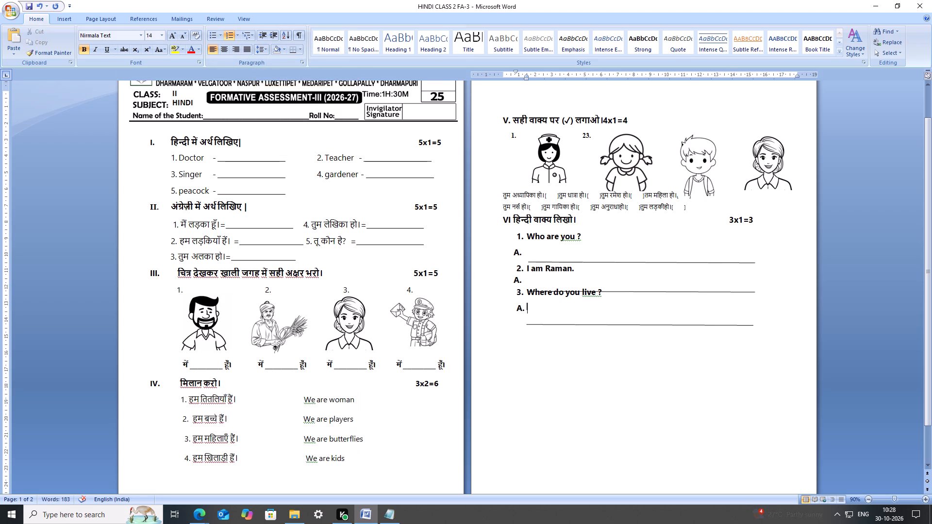
key("ctrl+s")
key("ctrl+s")
key("ctrl+s")
key("ctrl+s")
left_click(708, 347)
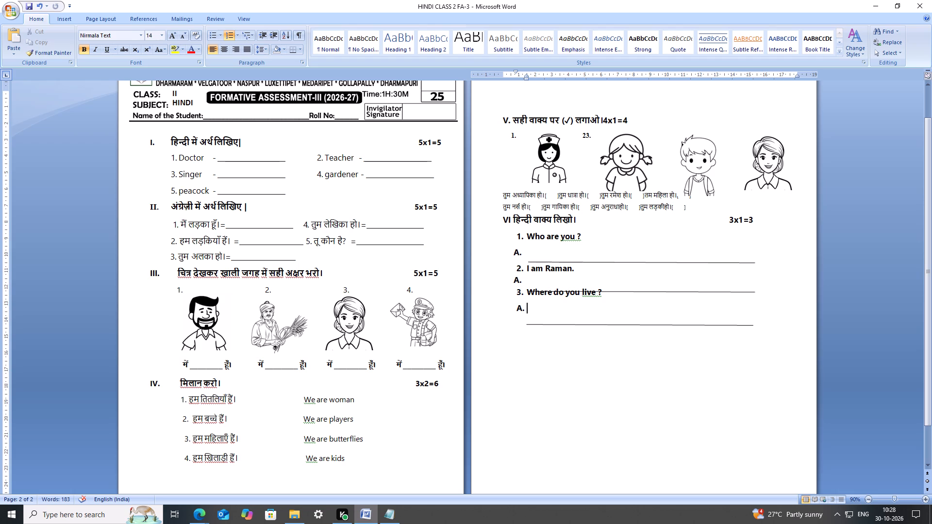
Insert four empty lines above section VI's heading on the second page.
left_click(502, 222)
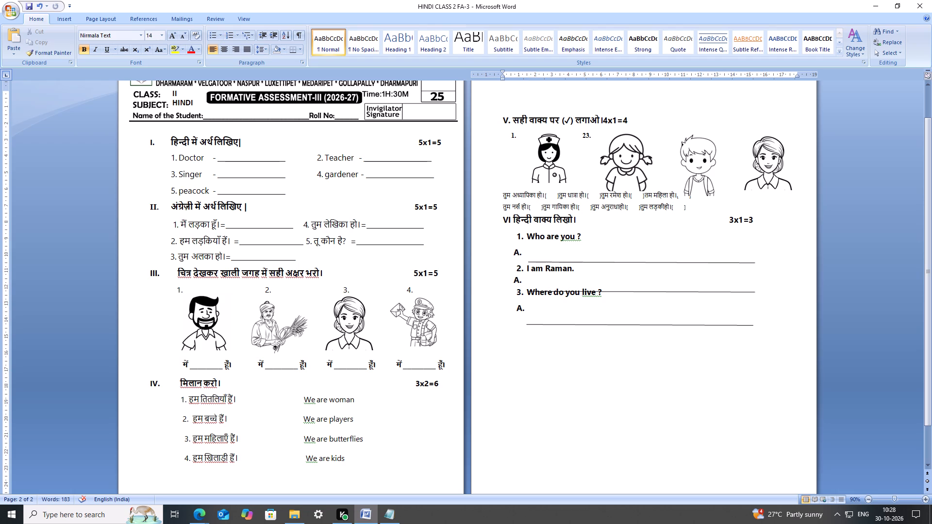
key("Return")
key("Return")
key("Return")
key("Return")
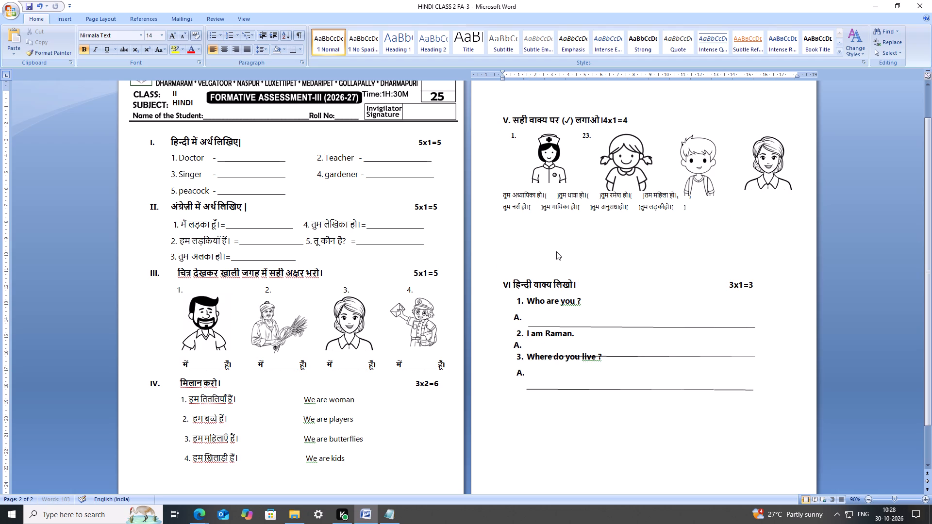
left_click(556, 251)
Insert one empty line between section V's pictures and the first row of sentences.
left_click(502, 194)
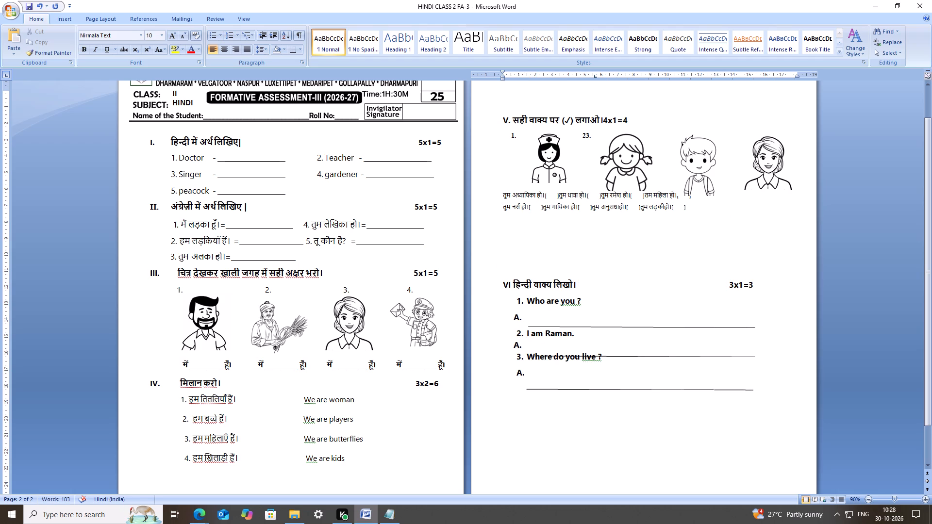
key("backslash")
key("BackSpace")
key("Return")
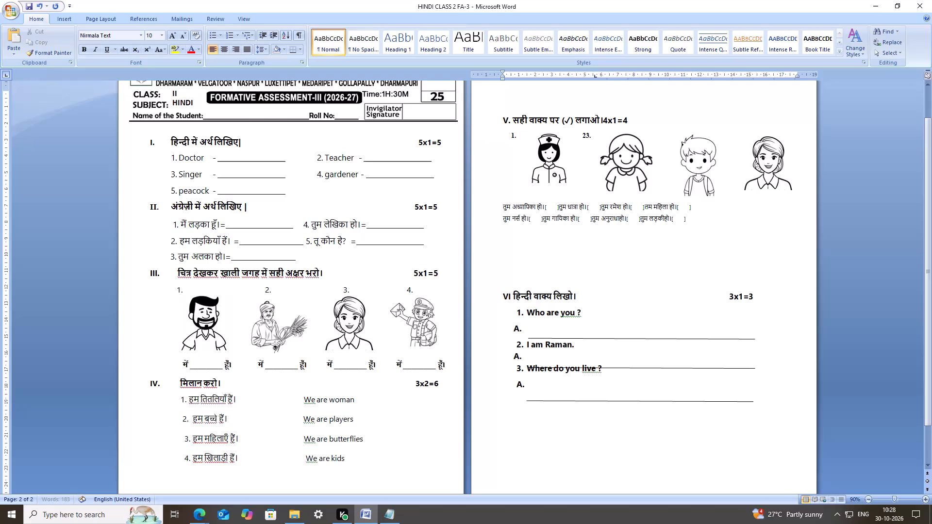
Move the second sentence of section V's first row under the girl's picture by adding 20 spaces before it.
left_click(560, 207)
key("space")
key("space")
key("space")
key("space")
key("space")
key("space")
key("space")
key("space")
key("space")
key("space")
key("space")
key("space")
key("space")
key("space")
key("space")
key("space")
key("space")
key("space")
key("space")
key("space")
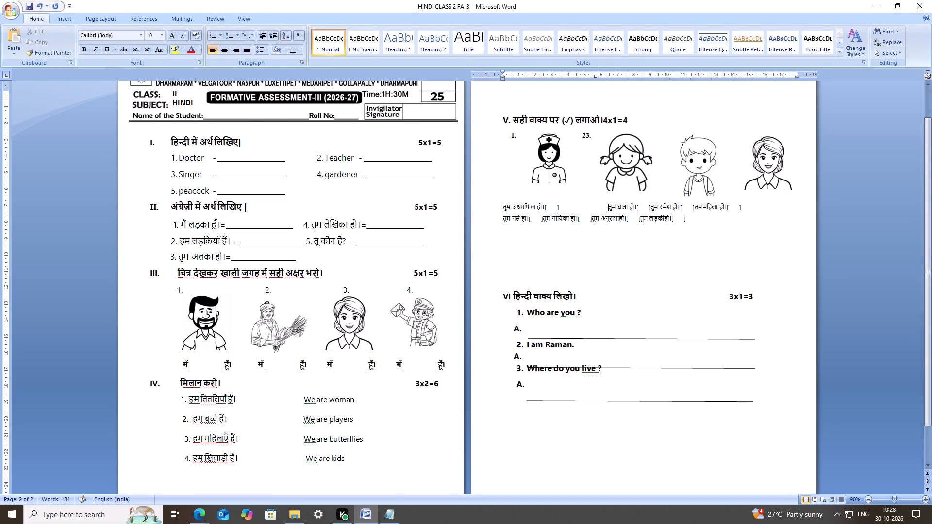
Move तुम रमेश हो। in section V's first row under the boy's picture by adding 20 spaces before it.
left_click(652, 205)
key("space")
key("space")
key("space")
key("space")
key("space")
key("space")
key("space")
key("space")
key("space")
key("space")
key("space")
key("space")
key("space")
key("space")
key("space")
key("space")
key("space")
key("space")
key("space")
key("space")
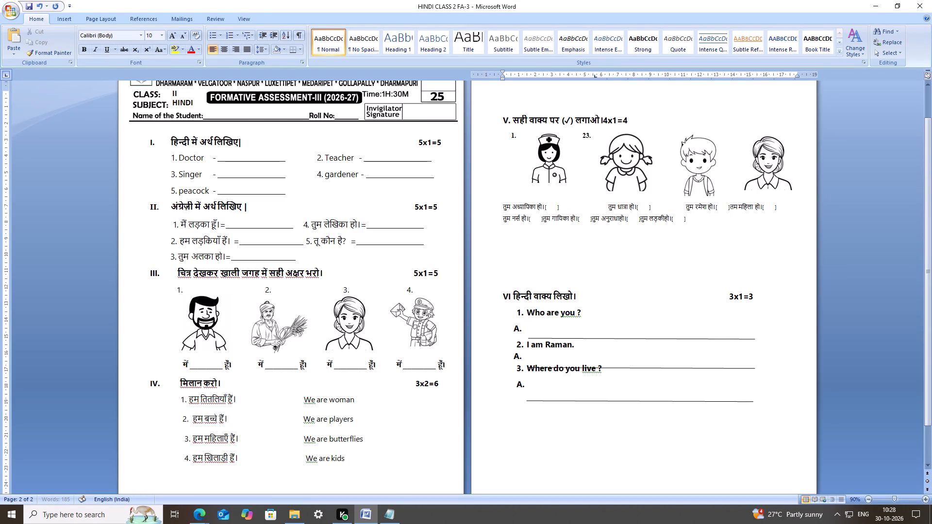
Move the last sentence of section V's first row under the woman's picture by adding 13 spaces before it.
left_click(735, 209)
key("space")
key("space")
key("space")
key("space")
key("space")
key("space")
key("space")
key("space")
key("space")
key("space")
key("space")
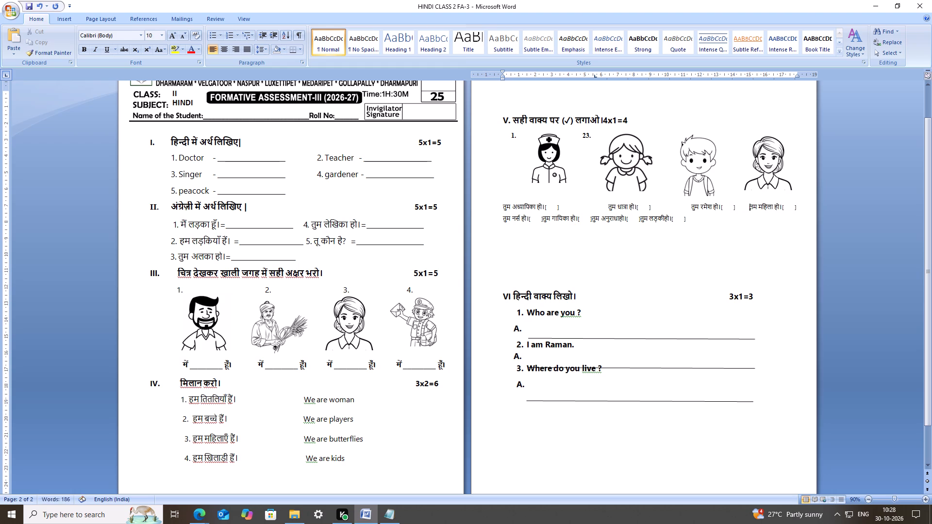
key("space")
key("space")
Remove six spaces before तुम रमेश हो। to shift it and the following sentence slightly left under their pictures.
left_click(682, 212)
key("BackSpace")
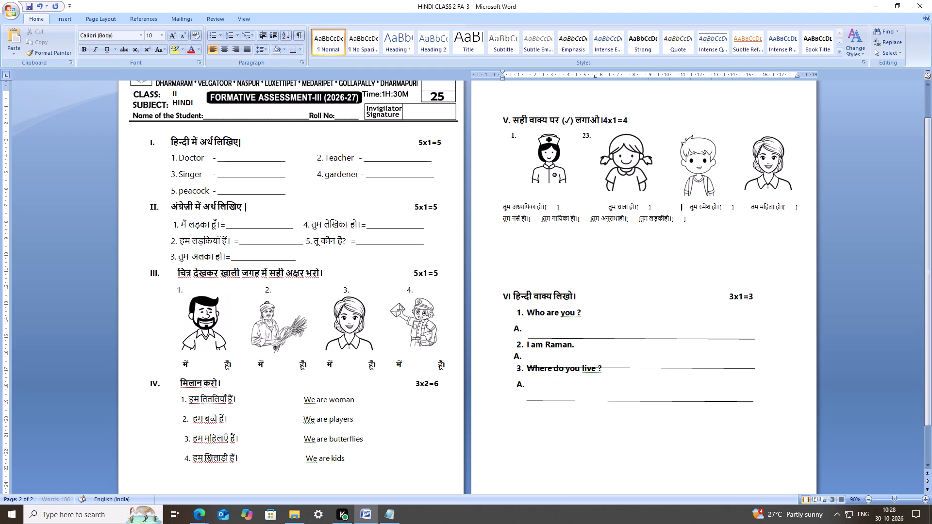
key("BackSpace")
key("BackSpace")
key("BackSpace")
key("BackSpace")
key("BackSpace")
left_click(741, 210)
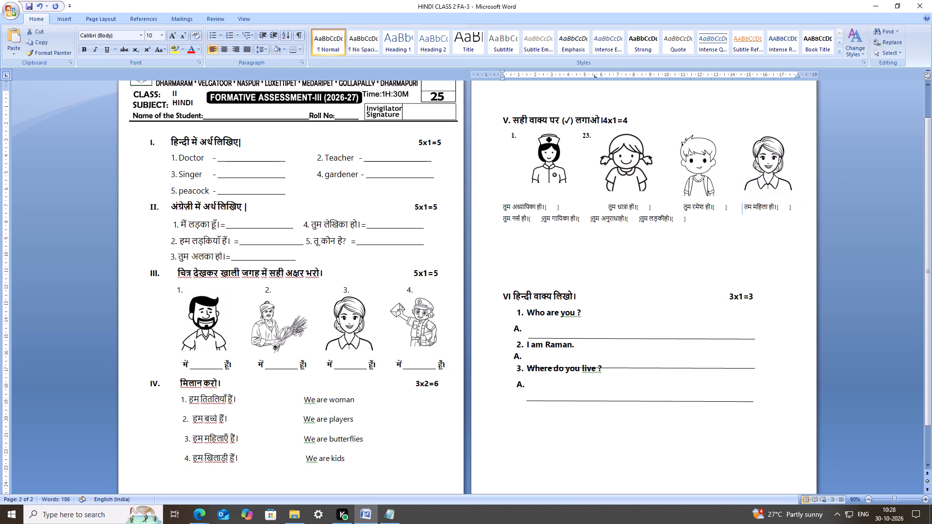
left_click(730, 240)
Move तुम गायिका हो। in section V's second row under the girl's column by adding 20 spaces before it.
left_click(544, 221)
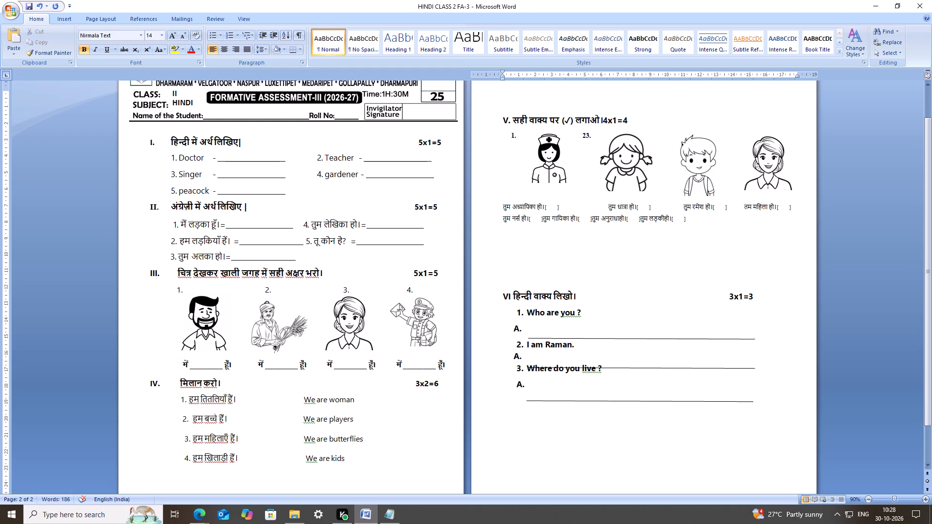
key("space")
key("space")
key("space")
key("space")
key("space")
key("space")
key("space")
key("space")
key("space")
key("space")
key("space")
key("space")
key("space")
key("space")
key("space")
key("space")
key("space")
key("space")
key("space")
key("space")
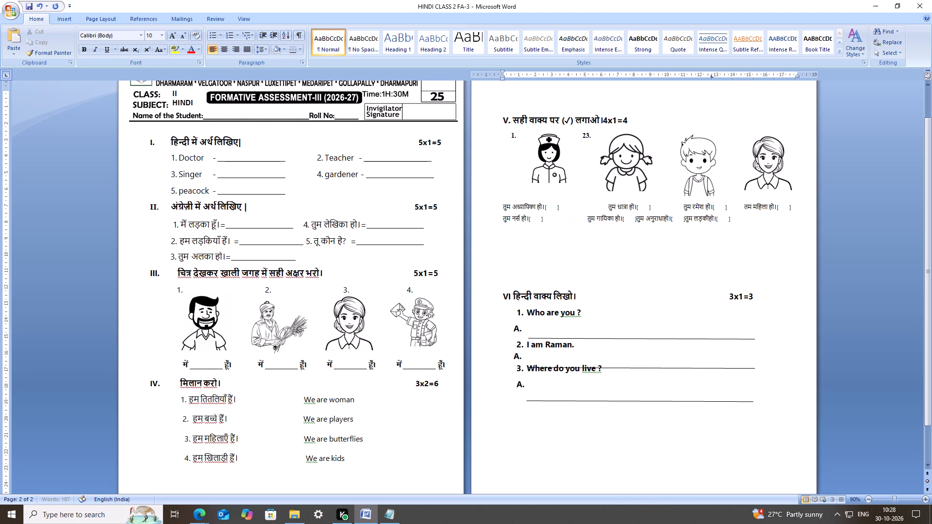
Move तुम अनुराधाहो। in section V's second row under the boy's picture by adding a net 17 spaces before it.
left_click(656, 220)
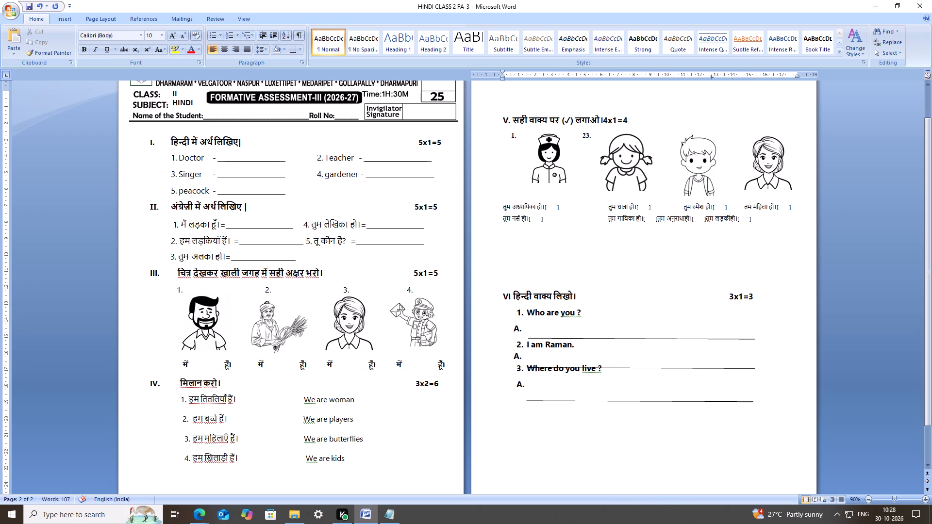
key("space")
key("Right")
key("space")
key("space")
key("space")
key("space")
key("space")
key("space")
key("space")
key("space")
key("space")
key("space")
key("space")
key("space")
key("space")
key("space")
key("space")
key("space")
key("space")
key("space")
key("space")
key("space")
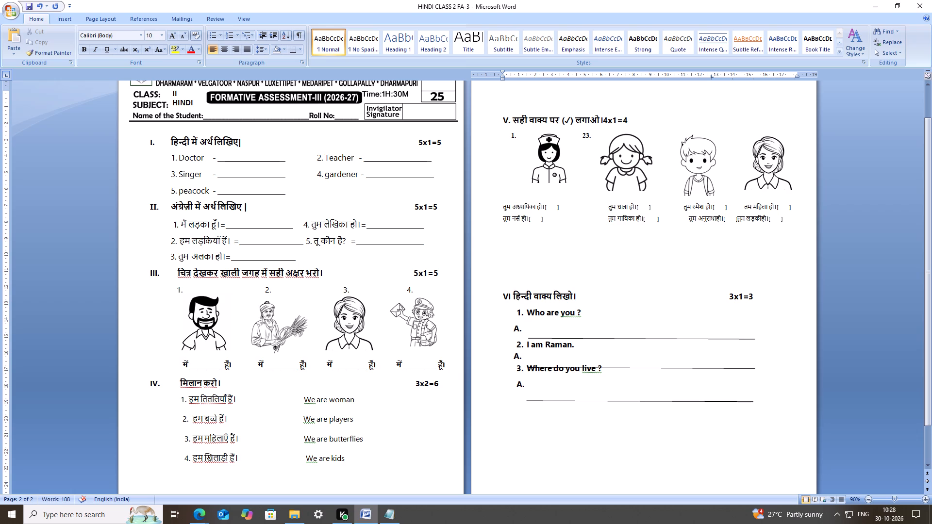
key("BackSpace")
key("BackSpace")
key("BackSpace")
Move तुम लड़कीहो। in section V's second row under the woman's picture by adding 10 spaces before it.
left_click(733, 221)
key("space")
key("space")
key("space")
key("space")
key("space")
key("space")
key("space")
key("space")
key("space")
key("space")
left_click(738, 239)
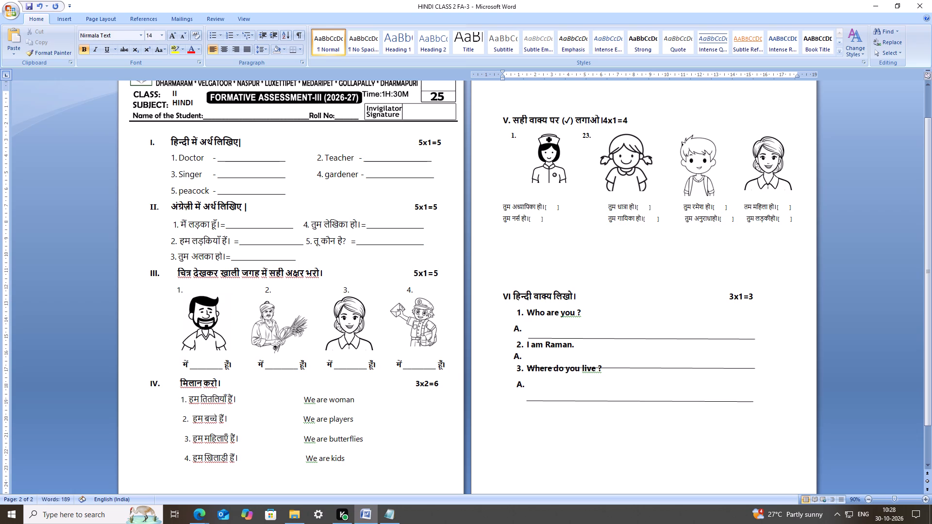
left_click(594, 247)
Widen the answer brackets under the nurse's picture by adding four spaces in the first row and six in the second.
left_click(552, 209)
key("space")
key("space")
key("space")
key("space")
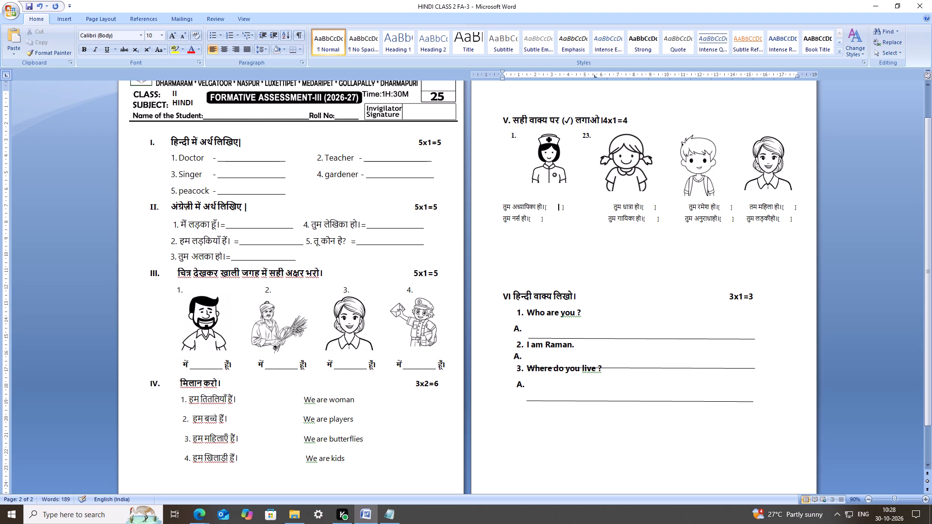
left_click(538, 219)
key("space")
key("space")
key("space")
key("space")
key("space")
key("space")
Realign the girl's column by removing four spaces before its first-row sentence and nine before तुम गायिका हो।.
left_click(600, 207)
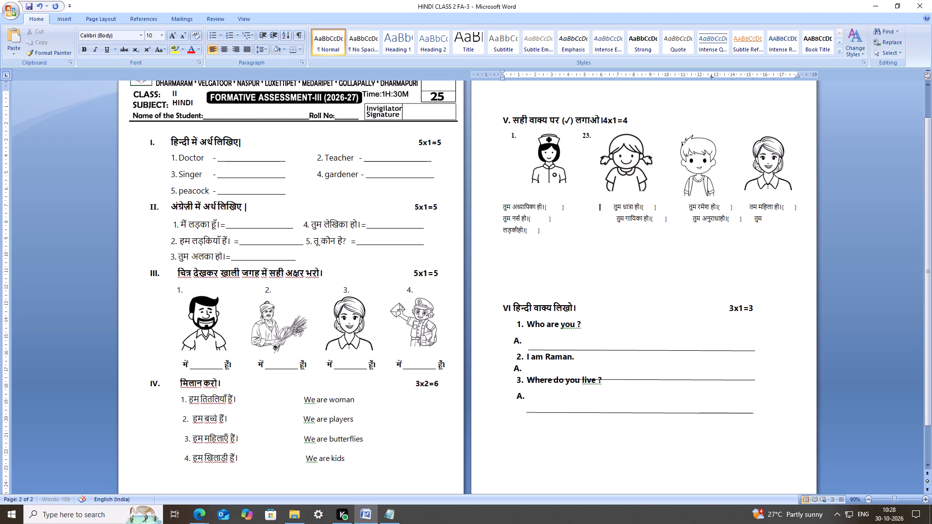
key("Home")
left_click(600, 207)
key("BackSpace")
key("BackSpace")
key("BackSpace")
key("BackSpace")
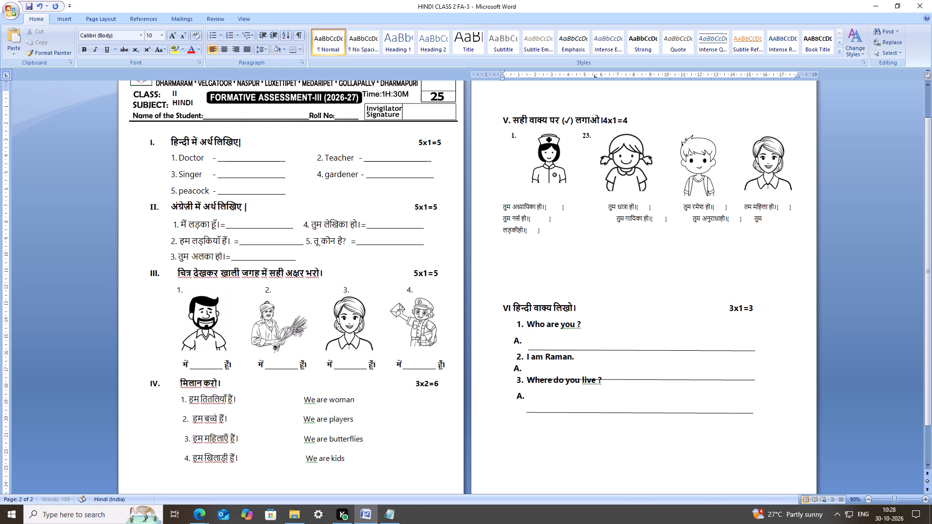
left_click(612, 223)
key("BackSpace")
key("BackSpace")
key("BackSpace")
key("BackSpace")
key("BackSpace")
key("BackSpace")
key("BackSpace")
key("BackSpace")
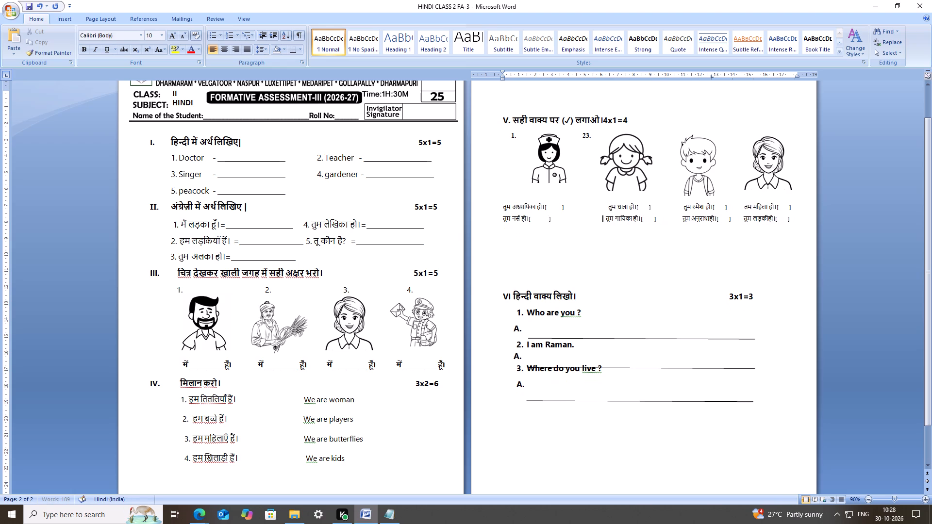
key("BackSpace")
Widen the answer brackets under the girl's picture by adding three spaces in the first row and four in the second.
left_click(645, 209)
key("space")
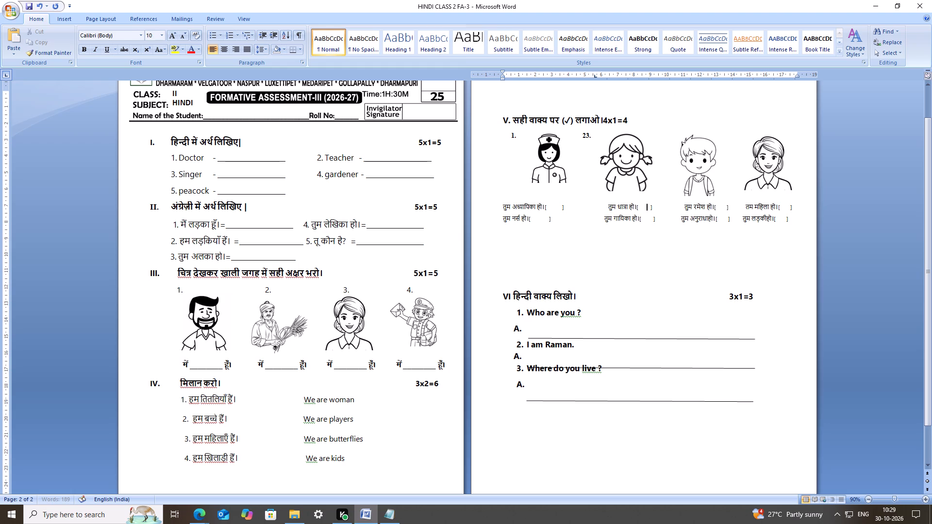
key("space")
key("space")
left_click(644, 222)
key("space")
key("space")
key("space")
key("space")
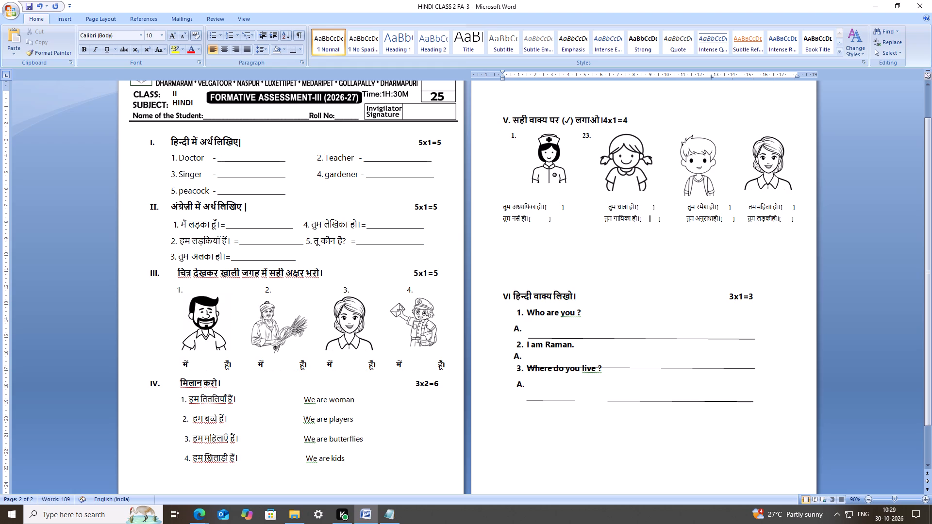
Remove three spaces before each of the boy's column sentences, तुम रमेश हो। and तुम अनुराधाहो।.
left_click(673, 210)
key("BackSpace")
key("BackSpace")
key("BackSpace")
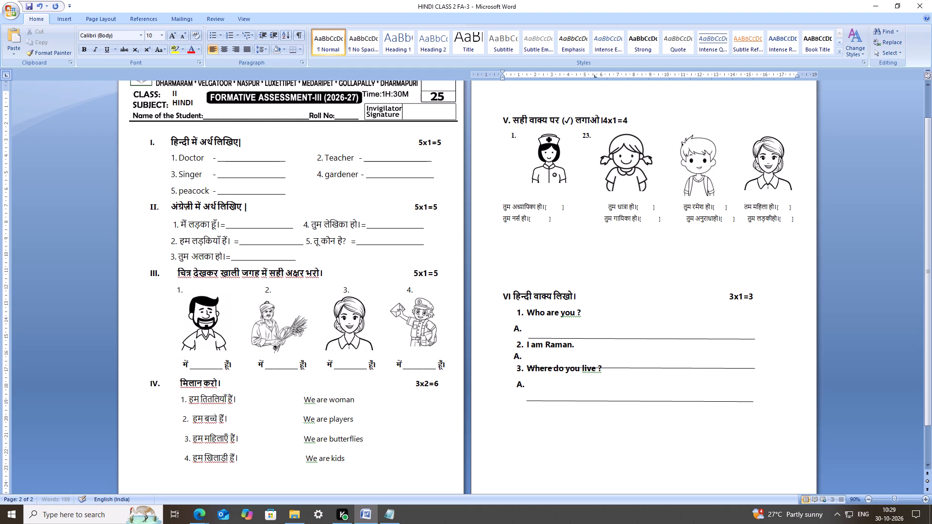
left_click(684, 218)
key("BackSpace")
key("BackSpace")
key("BackSpace")
Widen the answer brackets under the boy's picture by adding four spaces in the second row and three in the first.
left_click(728, 219)
key("space")
key("space")
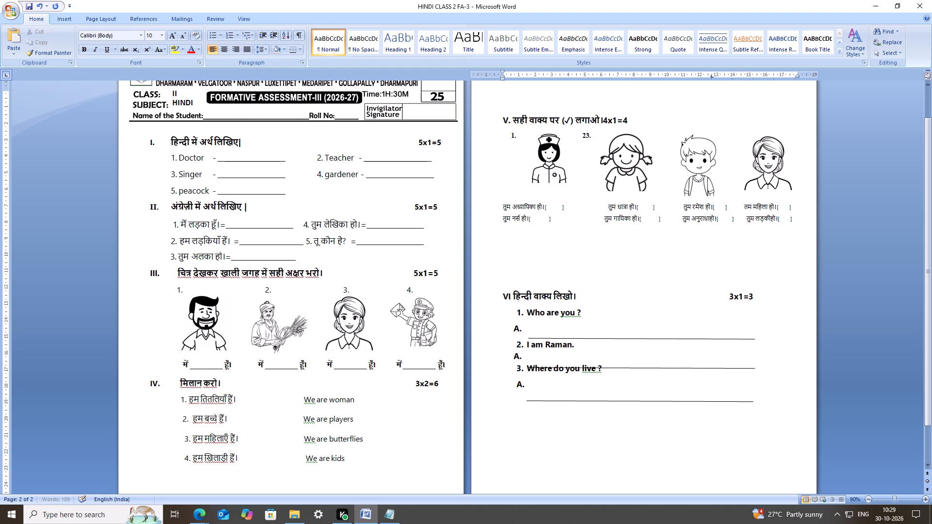
key("space")
key("space")
left_click(721, 209)
key("space")
key("space")
key("space")
Remove two spaces before each of the two sentences under the woman's picture.
left_click(741, 208)
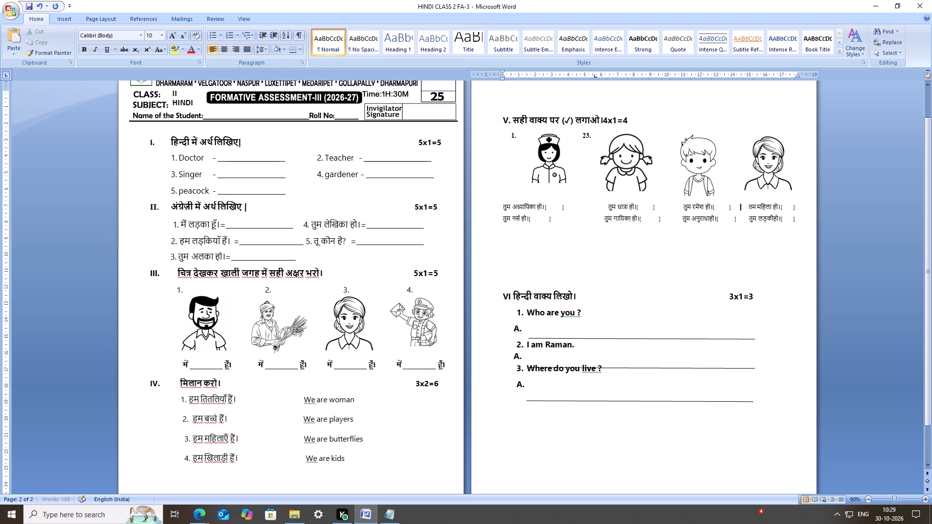
key("BackSpace")
key("BackSpace")
left_click(744, 217)
key("BackSpace")
key("BackSpace")
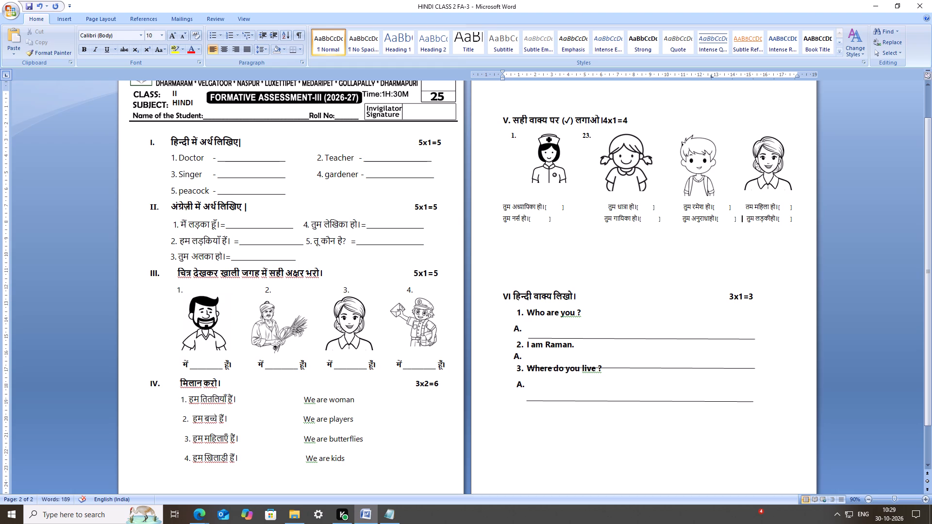
Widen both answer brackets under the woman's picture by adding two spaces inside each.
left_click(787, 209)
key("space")
key("space")
left_click(786, 218)
key("space")
key("space")
left_click(783, 238)
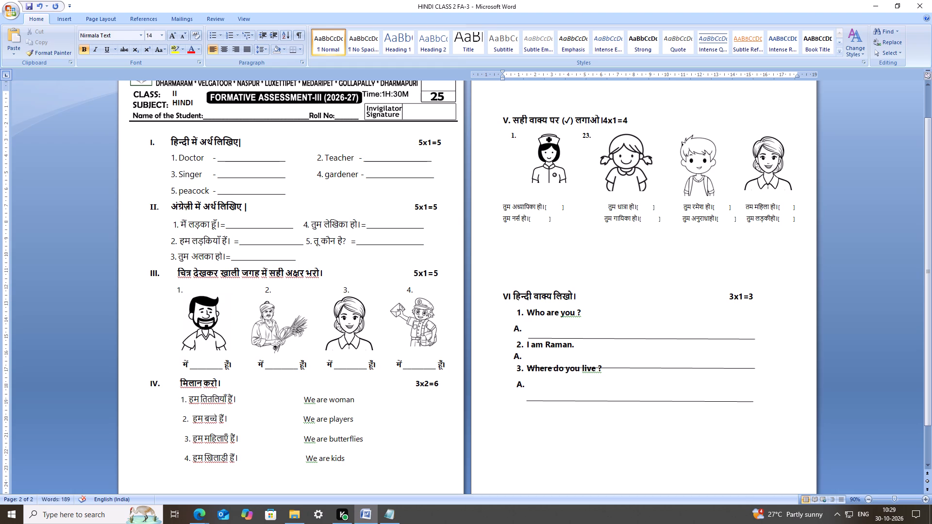
Save the Class 2 question paper.
key("ctrl+s")
key("ctrl+s")
key("ctrl+s")
Insert the missing space before हो in the second-row sentences तुम लड़कीहो। and तुम अनुराधाहो।.
left_click(771, 219)
key("space")
left_click(771, 241)
left_click(703, 221)
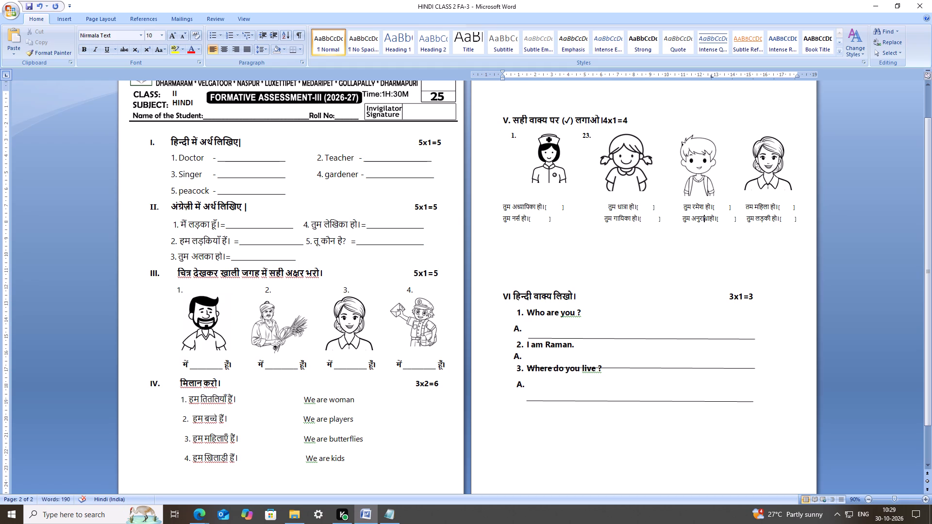
key("Right")
key("space")
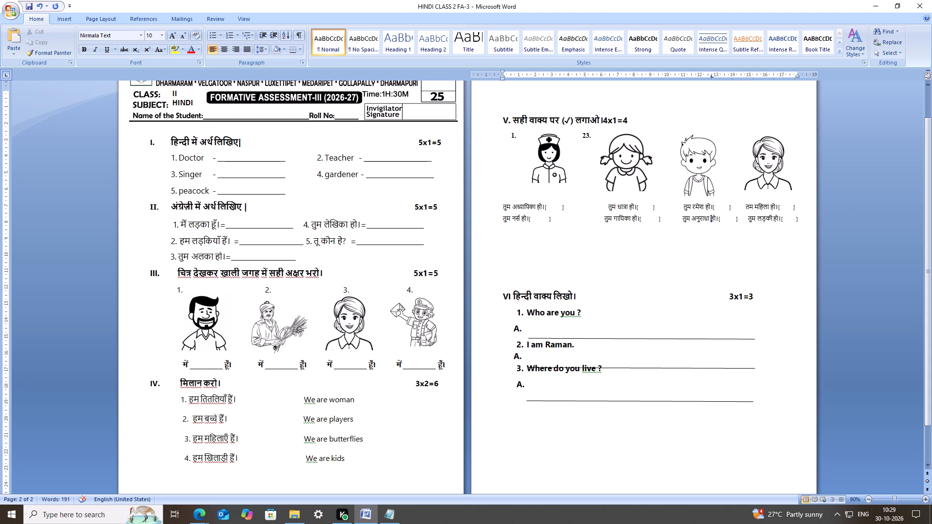
Add one space before each answer bracket in the nurse's column and remove one space before तुम गायिका हो।.
left_click(545, 208)
key("space")
left_click(528, 222)
key("space")
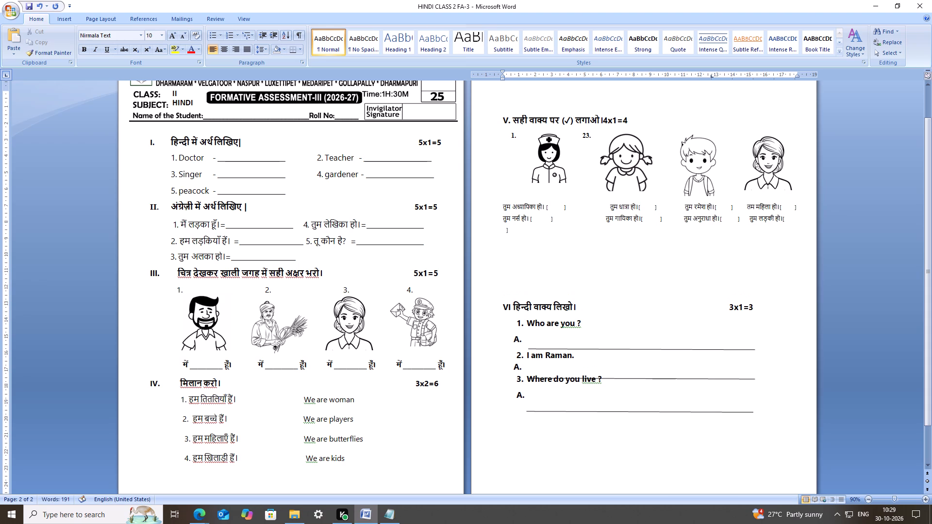
left_click(604, 221)
key("BackSpace")
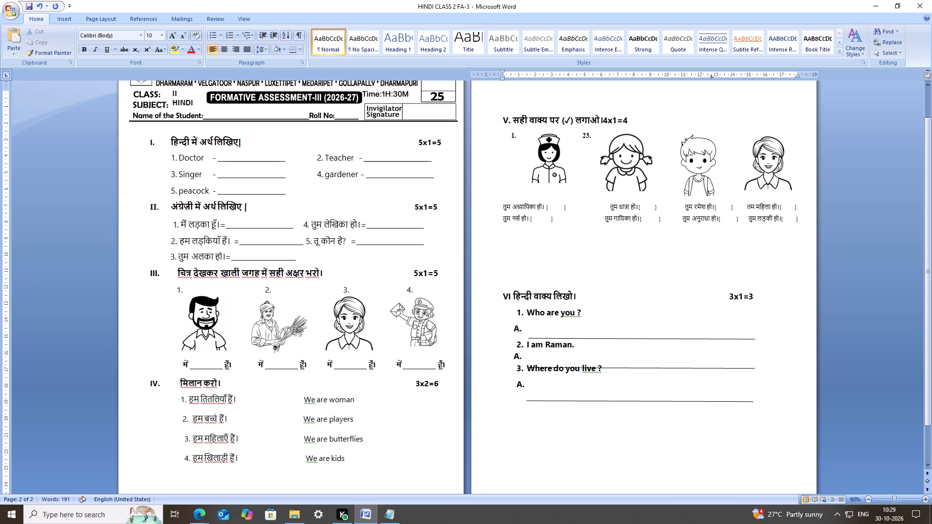
left_click(608, 206)
Add one space before the opening answer bracket of each sentence in the boy's column.
left_click(713, 208)
key("space")
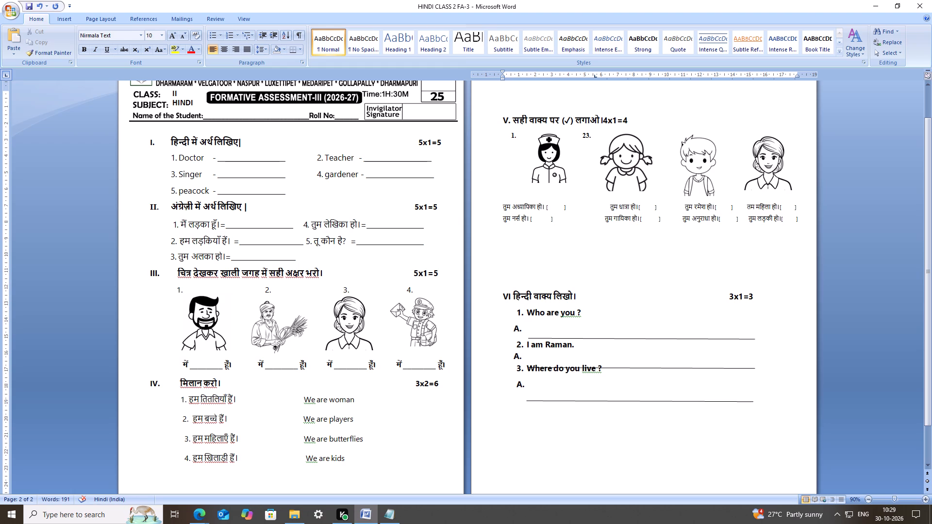
left_click(719, 219)
key("space")
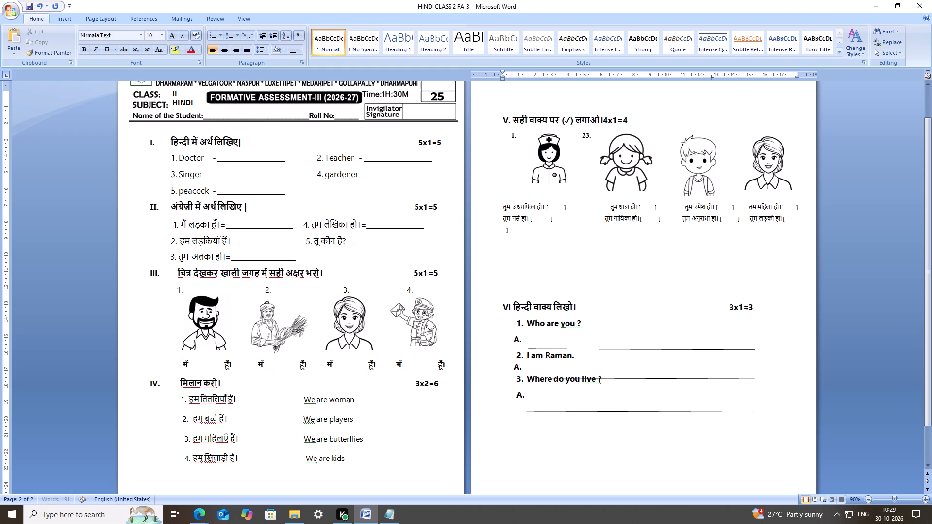
Remove one space before तुम गायिका हो। and add one before the answer bracket of तुम लड़की हो।.
left_click(600, 221)
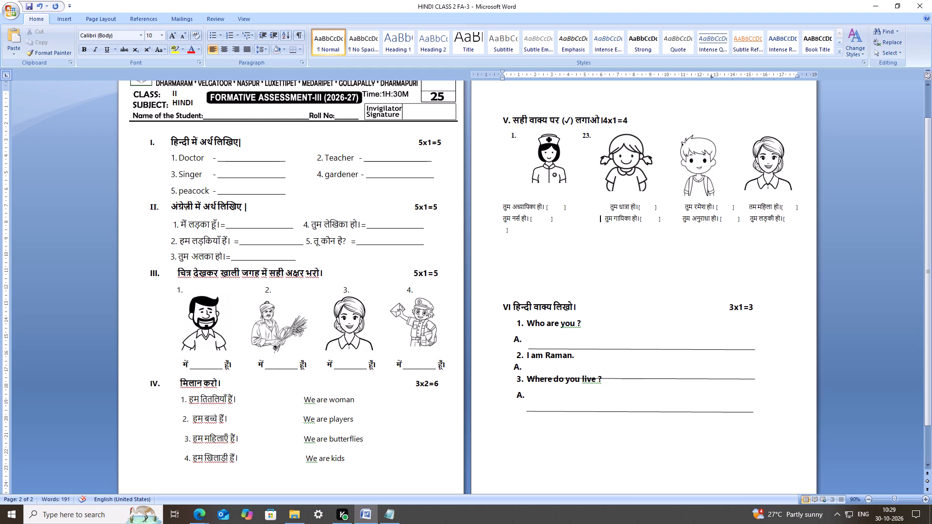
key("BackSpace")
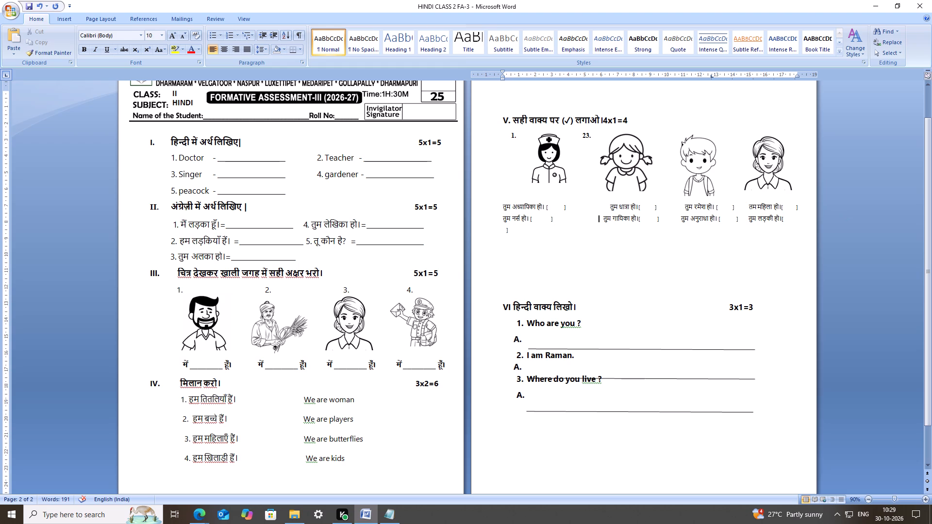
left_click(782, 219)
key("space")
left_click(762, 254)
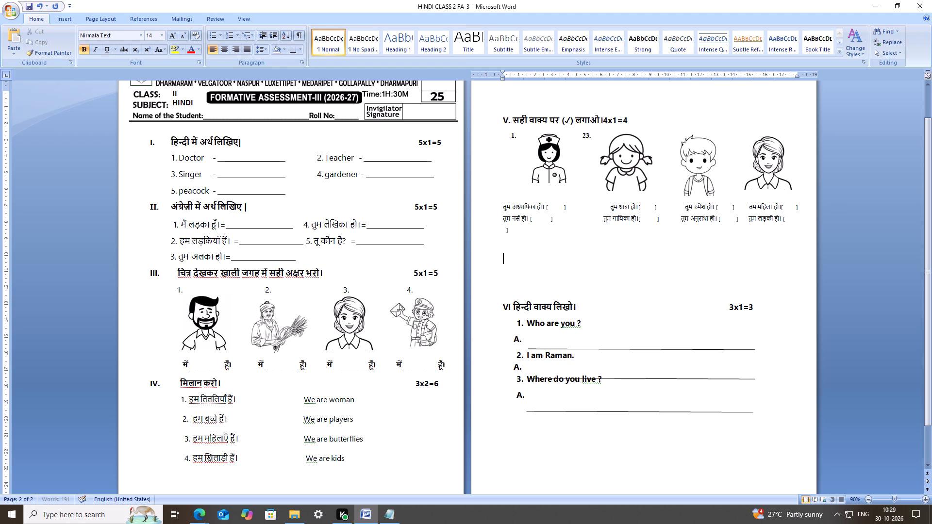
Shift both rows back slightly by removing two spaces before each sentence in the girl's column.
left_click(596, 210)
key("BackSpace")
key("BackSpace")
left_click(596, 219)
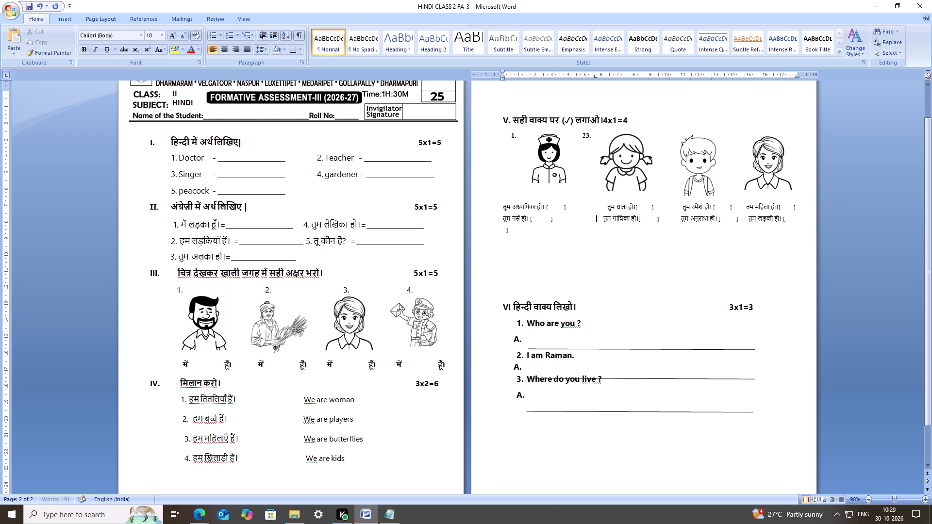
key("BackSpace")
key("BackSpace")
left_click(710, 262)
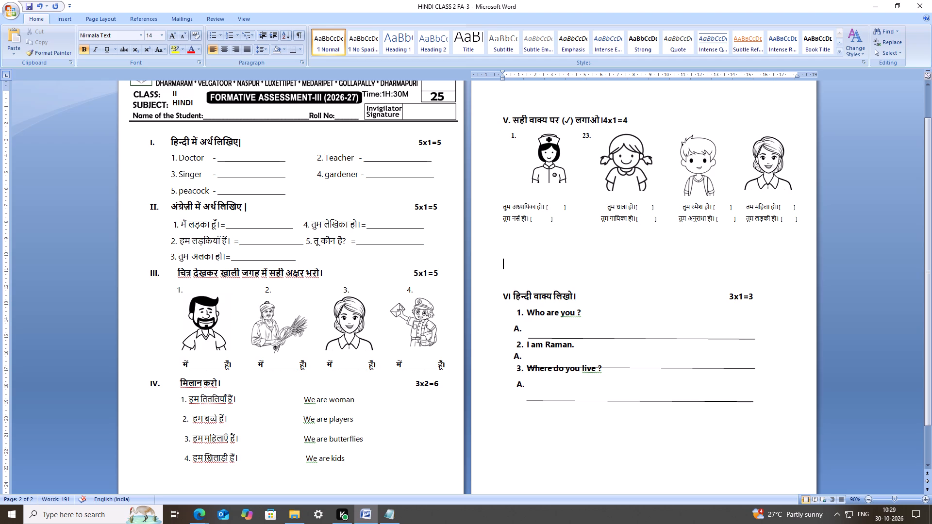
Remove one blank line between section V's sentences and section VI's heading.
left_click(525, 264)
left_click_drag(518, 271, 499, 240)
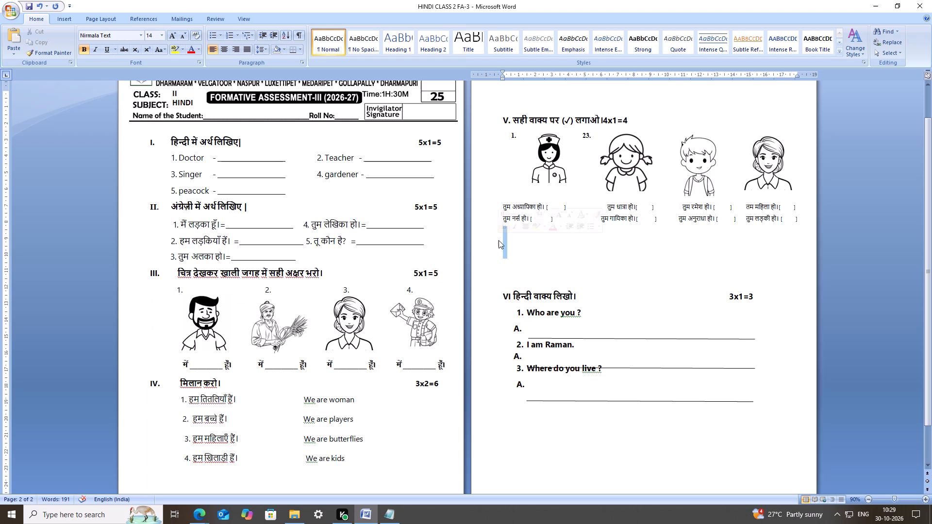
key("equal")
key("BackSpace")
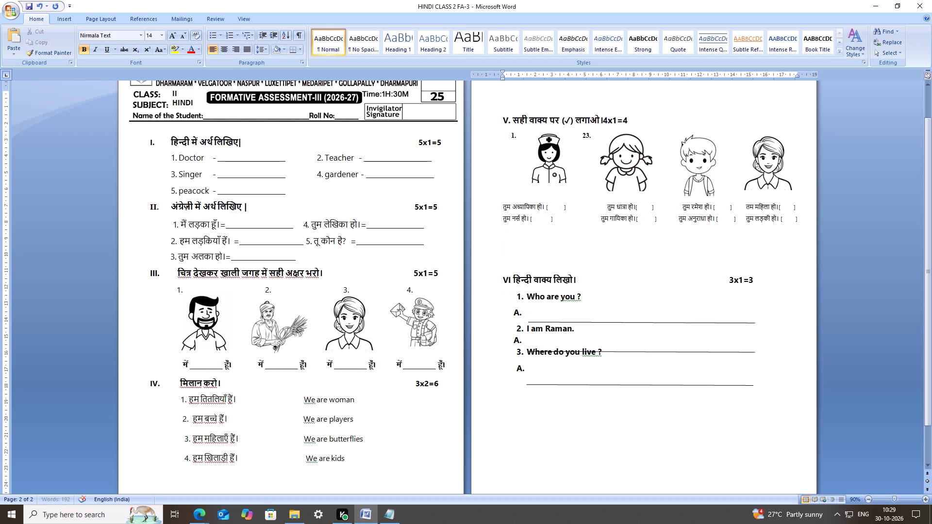
Close the remaining gap above section VI's heading, leaving one blank line below section V's sentences.
left_click_drag(524, 261, 499, 238)
key("BackSpace")
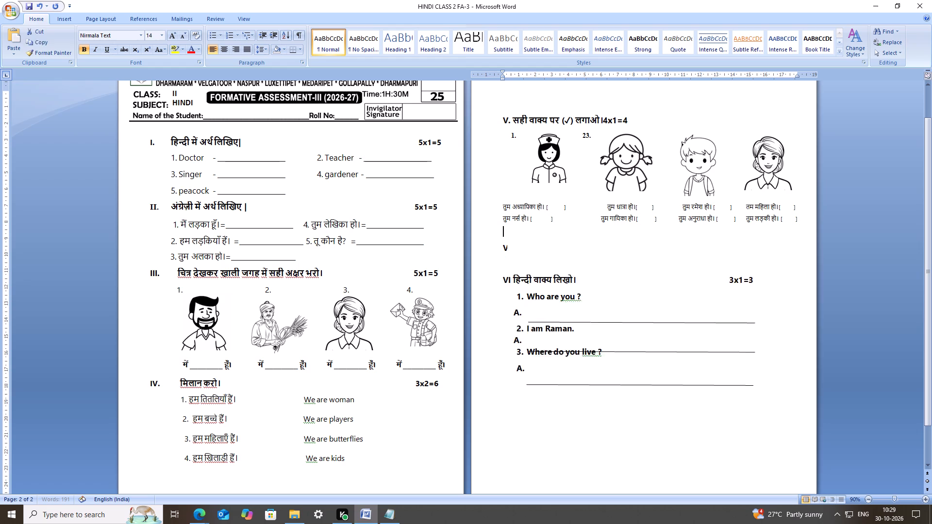
left_click(501, 251)
key("BackSpace")
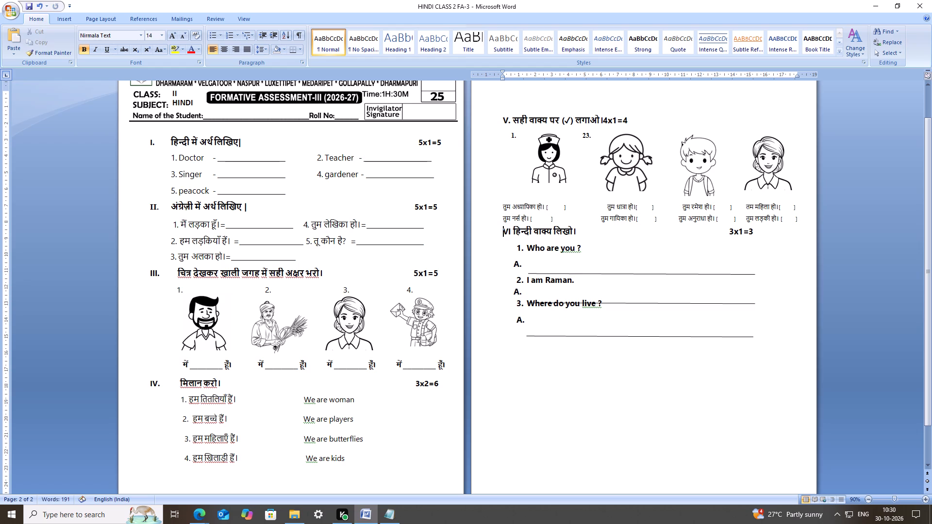
key("Return")
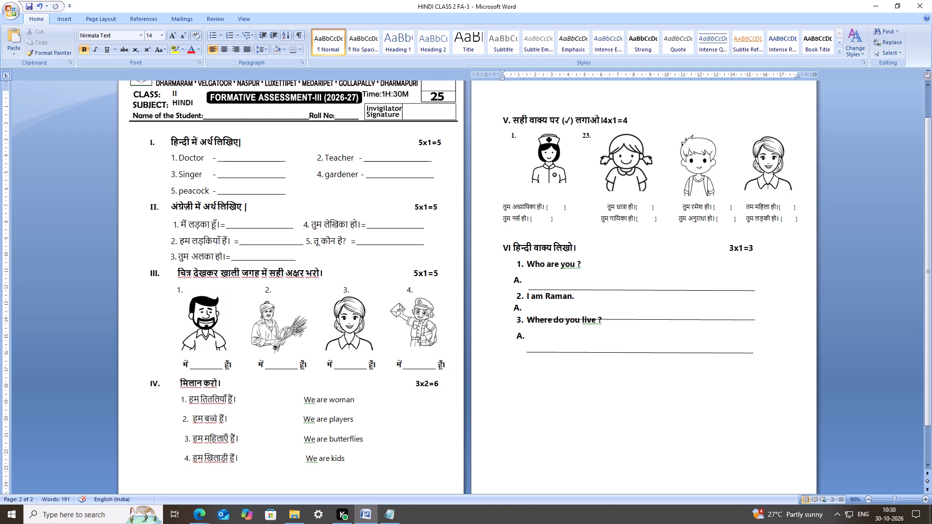
Add a period after the numeral VI and five spaces before हिन्दी वाक्य लिखो। in section VI's heading.
left_click(515, 246)
key("space")
key("space")
key("space")
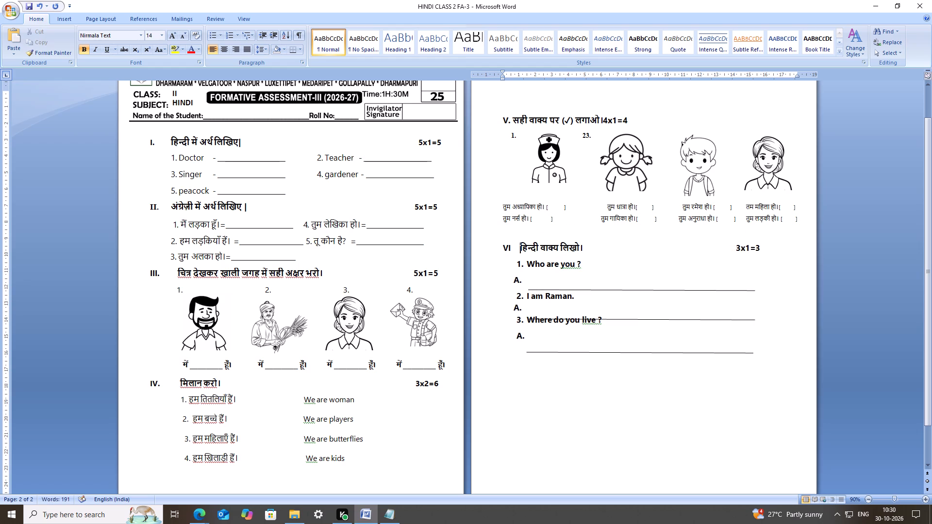
left_click(508, 249)
left_click(511, 248)
key("period")
key("space")
key("space")
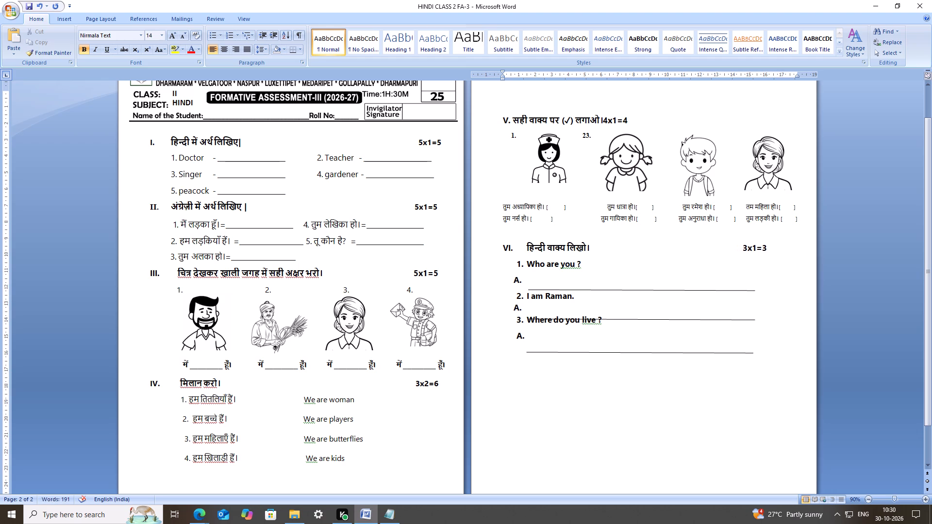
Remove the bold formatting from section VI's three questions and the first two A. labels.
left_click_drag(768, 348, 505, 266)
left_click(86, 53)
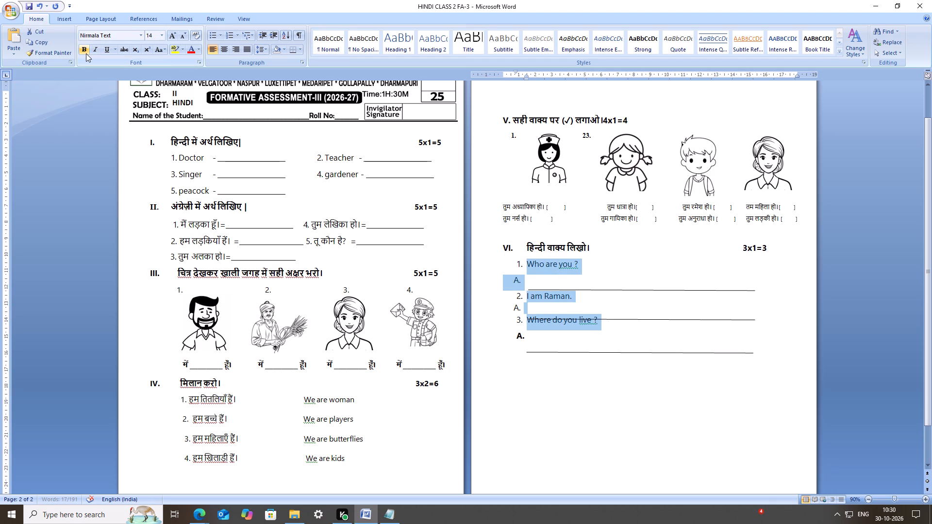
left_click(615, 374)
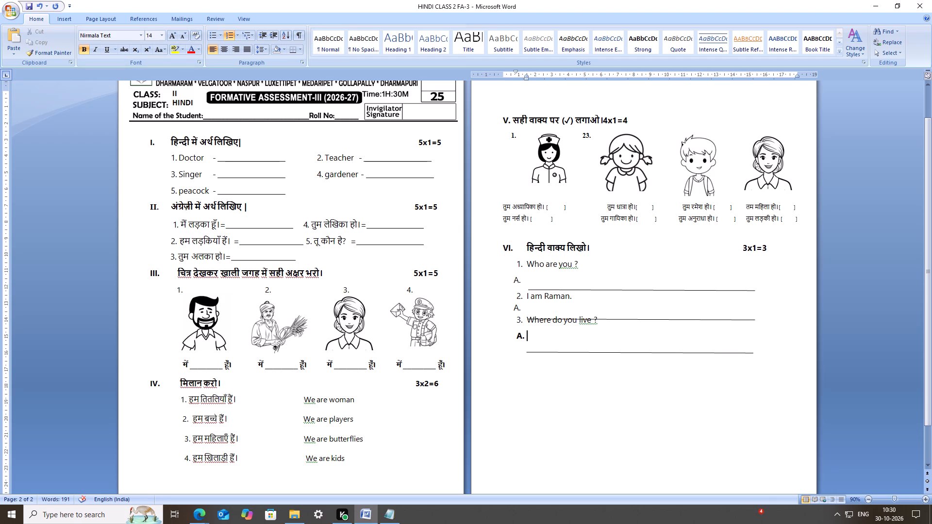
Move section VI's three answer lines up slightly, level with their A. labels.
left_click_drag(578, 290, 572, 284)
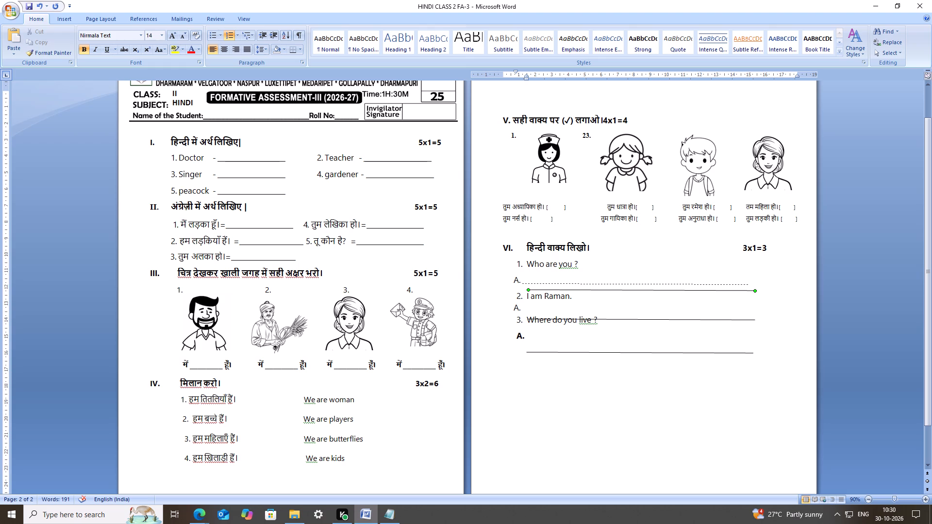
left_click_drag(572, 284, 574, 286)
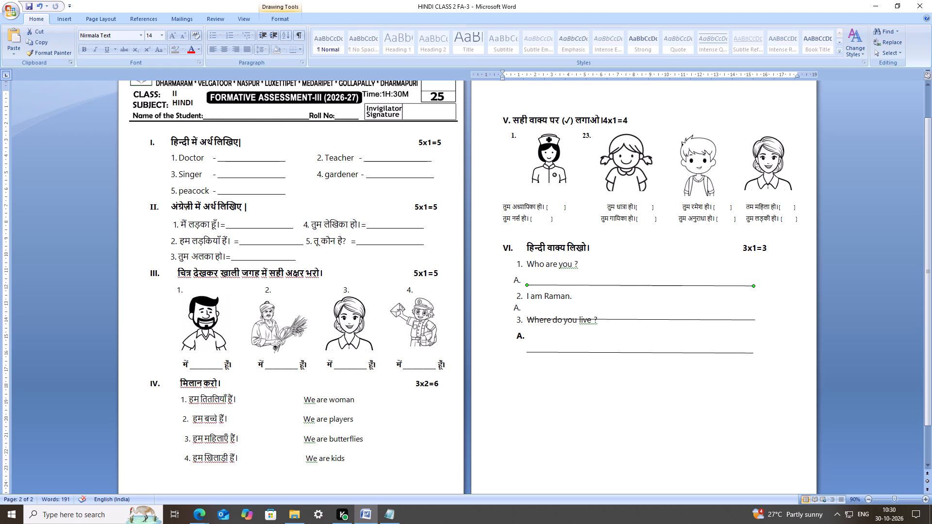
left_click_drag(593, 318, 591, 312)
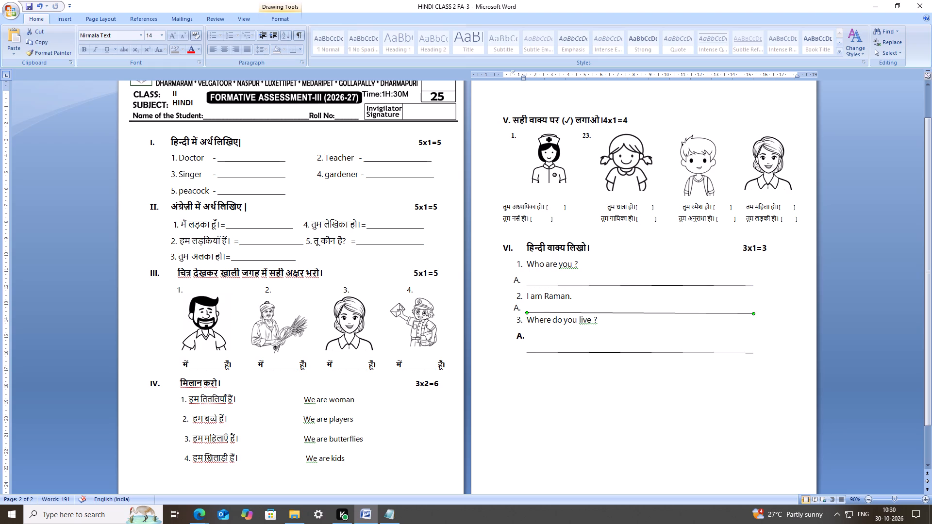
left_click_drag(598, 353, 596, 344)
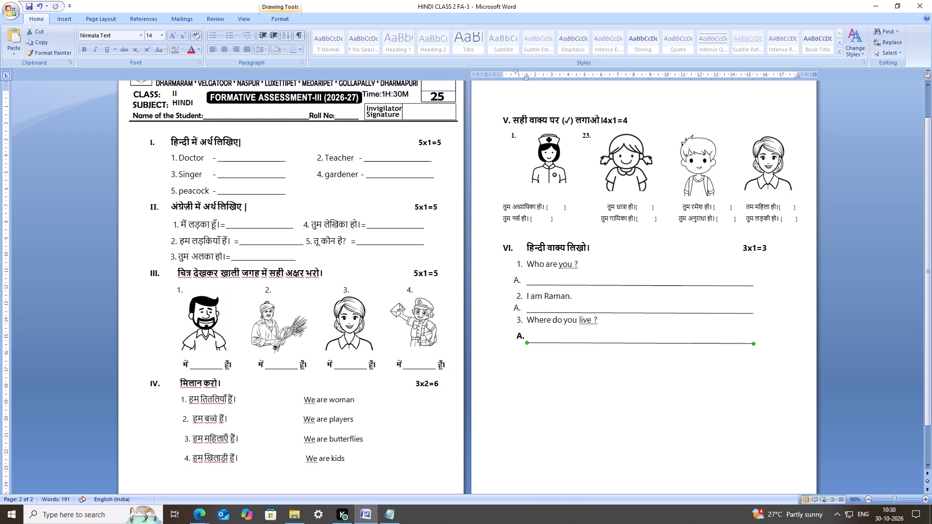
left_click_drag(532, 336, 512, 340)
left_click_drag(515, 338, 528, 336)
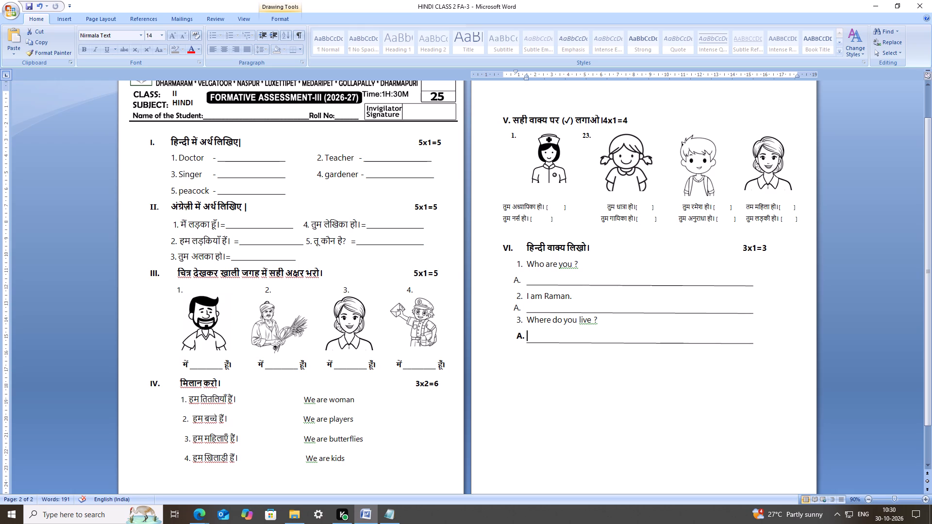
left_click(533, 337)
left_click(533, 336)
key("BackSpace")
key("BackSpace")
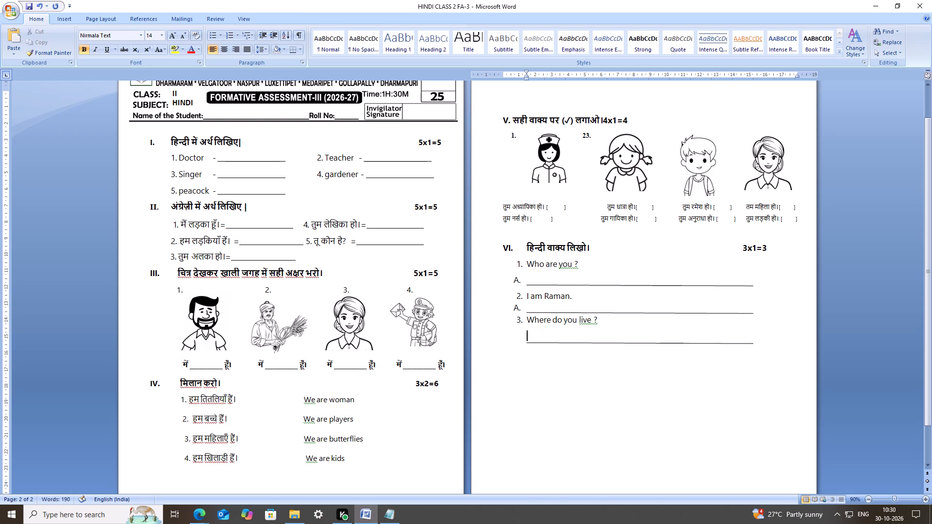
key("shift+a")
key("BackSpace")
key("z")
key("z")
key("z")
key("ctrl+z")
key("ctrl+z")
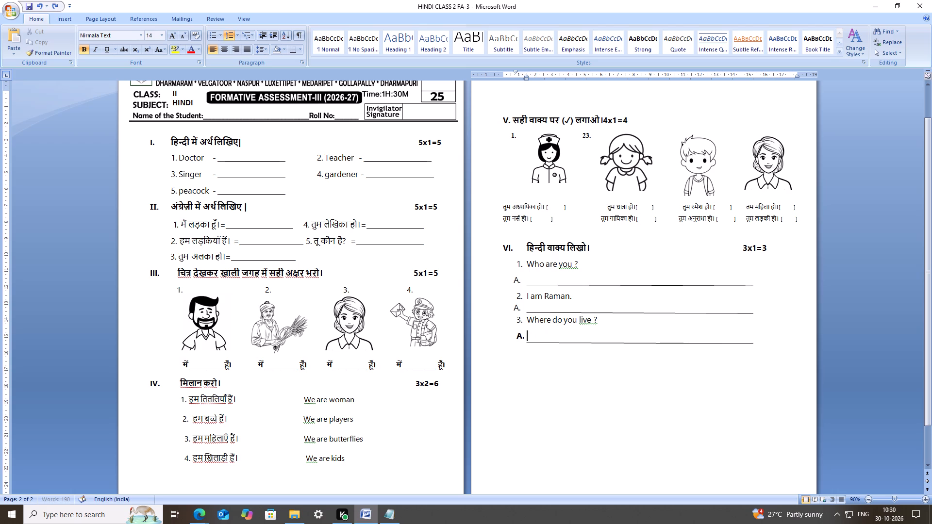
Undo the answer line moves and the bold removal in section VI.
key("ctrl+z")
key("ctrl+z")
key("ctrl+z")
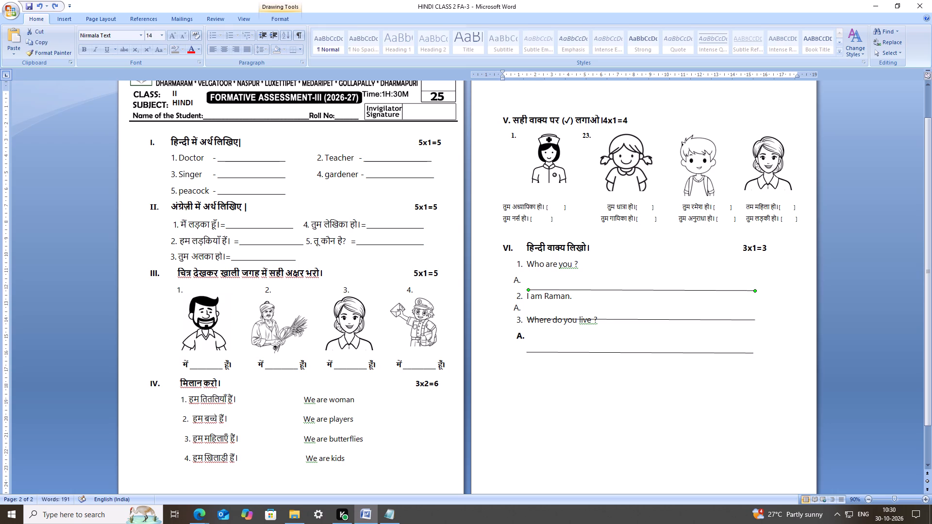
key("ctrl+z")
Remove the bold formatting from all three questions and all three A. labels in section VI.
left_click(624, 390)
left_click_drag(624, 390, 493, 277)
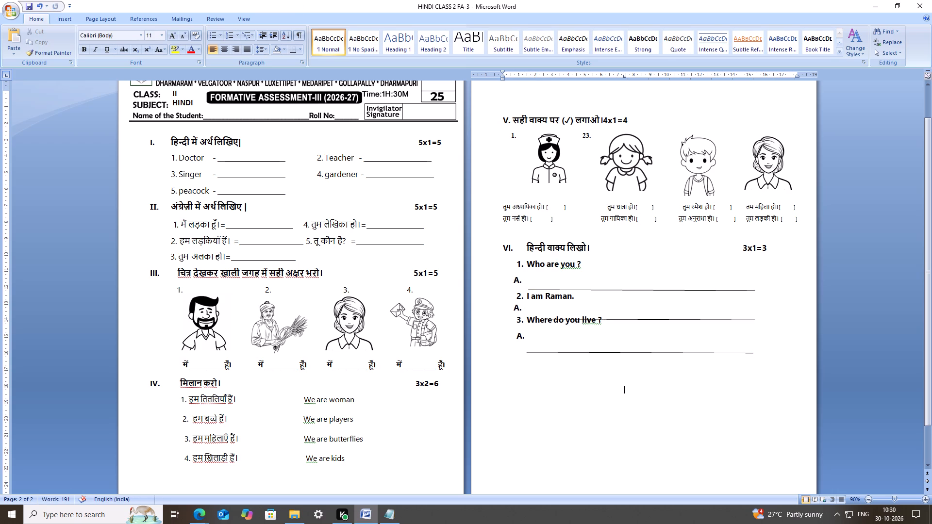
left_click_drag(509, 265, 560, 352)
left_click(540, 343)
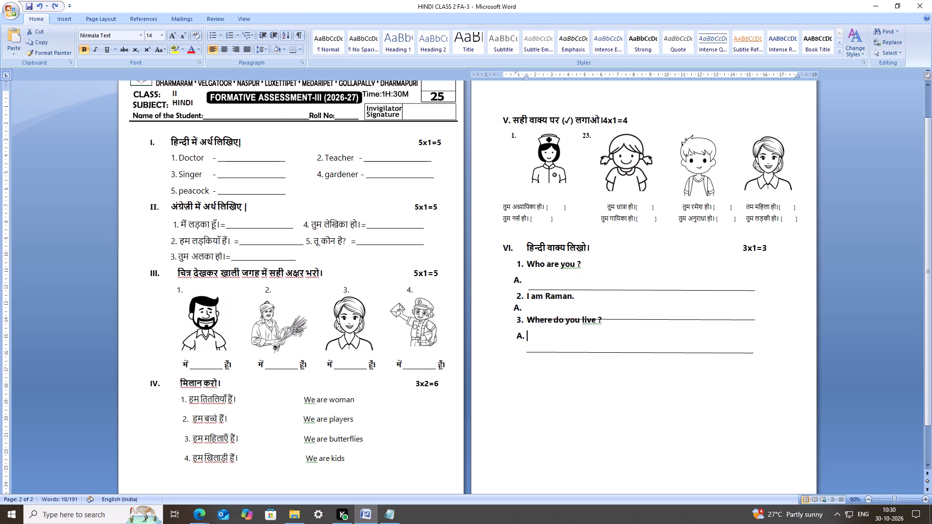
left_click_drag(539, 343, 484, 267)
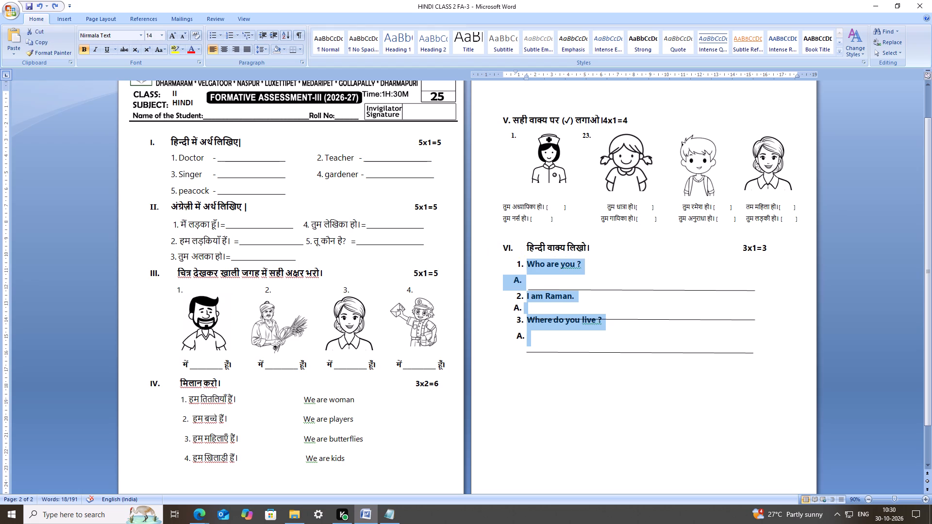
left_click(84, 44)
left_click(86, 45)
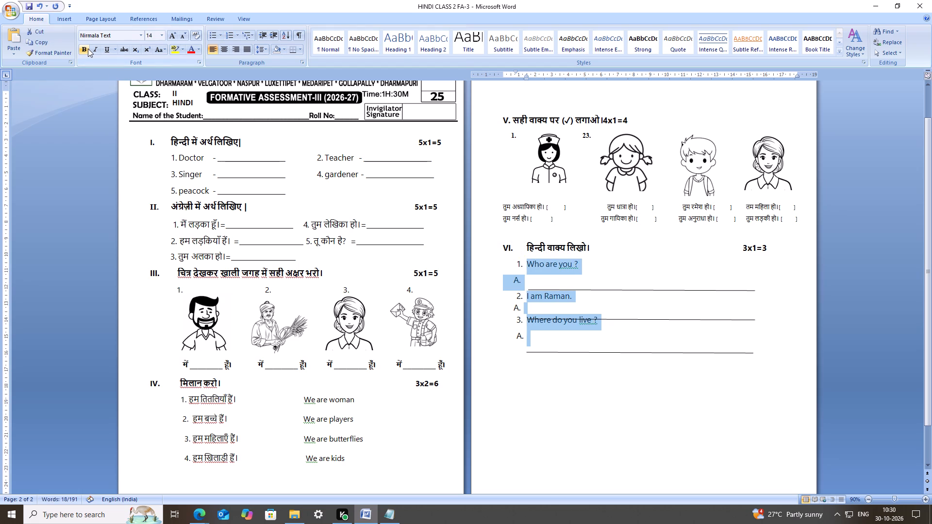
left_click(555, 351)
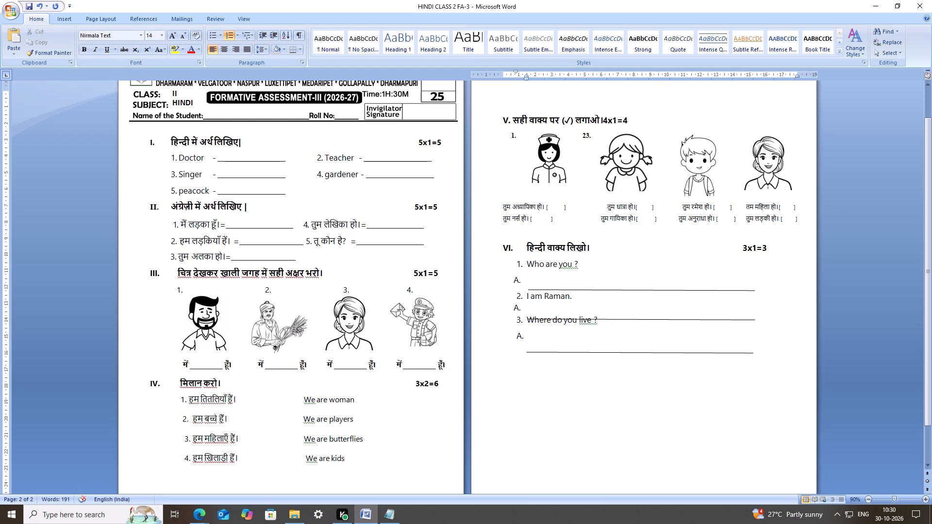
Move section VI's three answer lines up beside their A. labels, aligning the second line's ends with the first.
left_click_drag(582, 291, 579, 285)
left_click_drag(579, 285, 579, 286)
left_click_drag(597, 319, 593, 314)
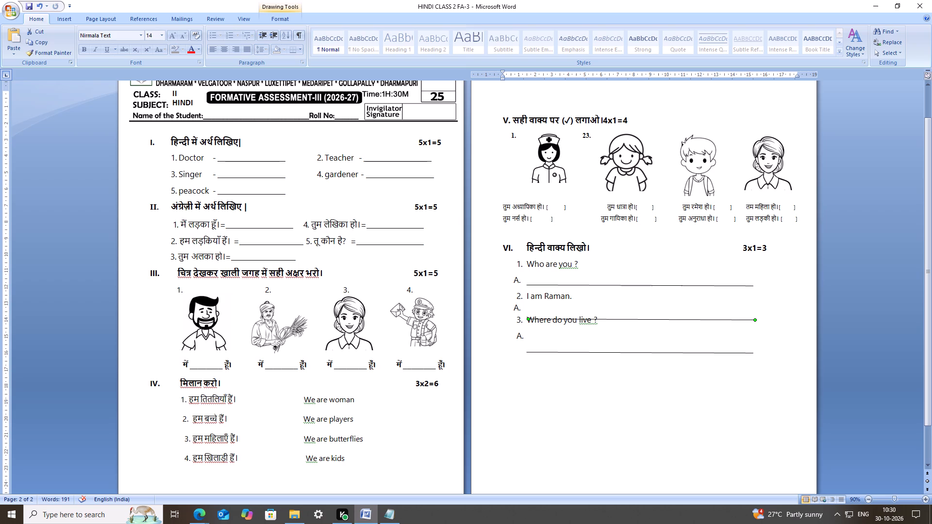
left_click_drag(593, 314, 591, 314)
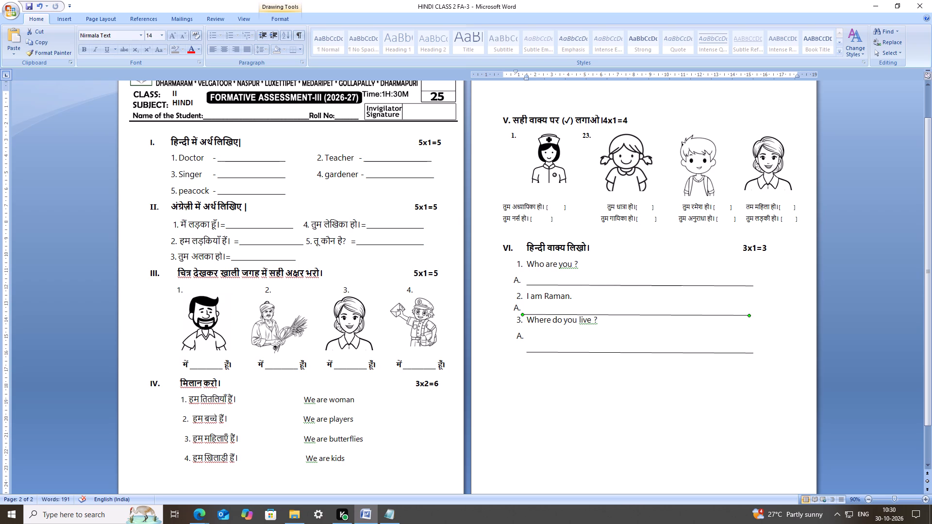
left_click(599, 354)
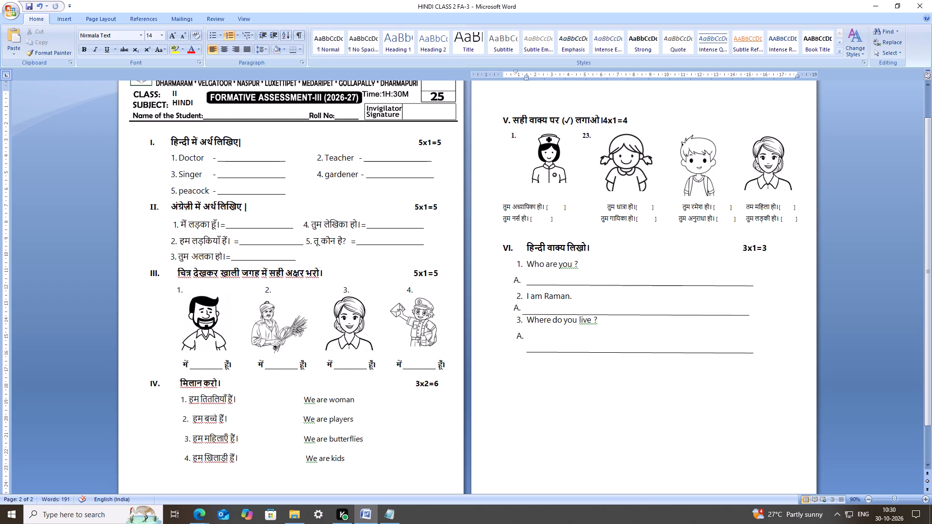
left_click_drag(598, 353, 595, 345)
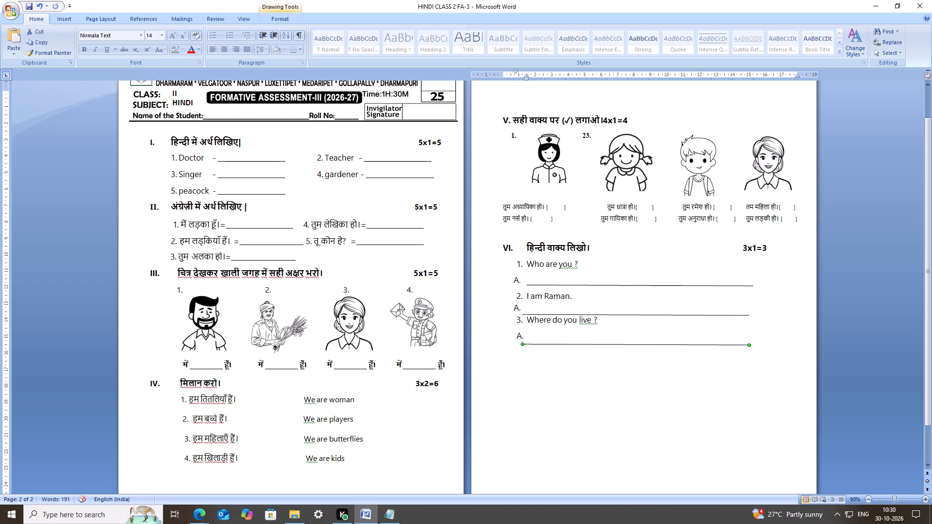
left_click(602, 366)
left_click(575, 314)
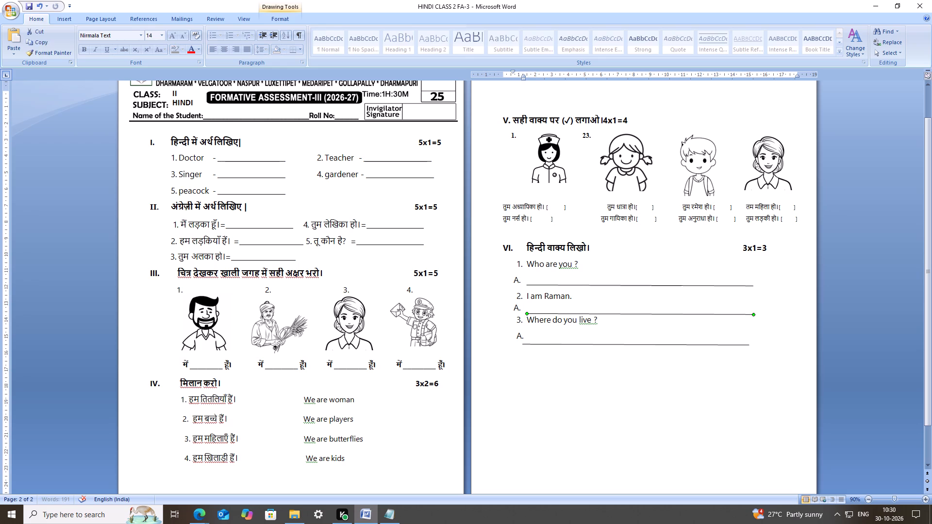
left_click(655, 357)
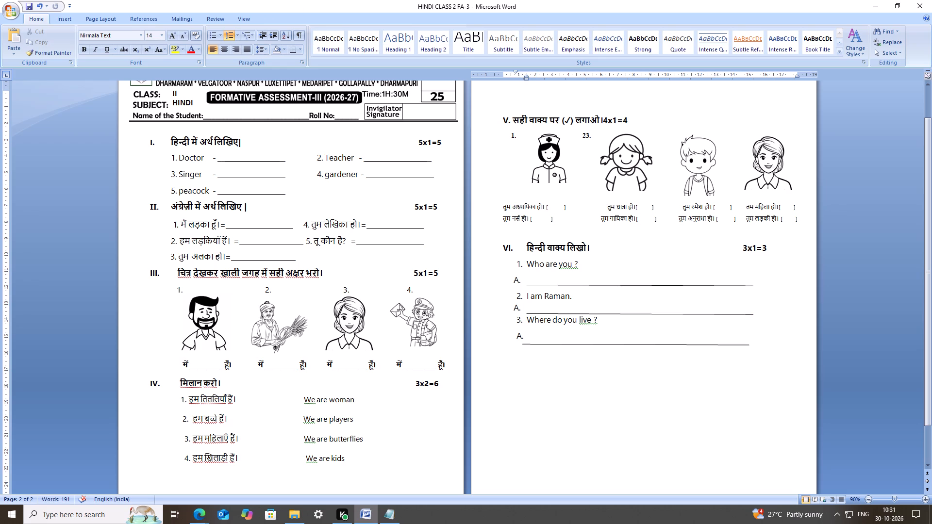
Save the Class 2 paper.
key("ctrl+s")
key("ctrl+s")
key("ctrl+s")
key("ctrl+s")
key("ctrl+s")
Add eight spaces before the 3x1=3 marks in section VI's heading.
left_click(734, 251)
key("space")
key("space")
key("space")
key("space")
key("space")
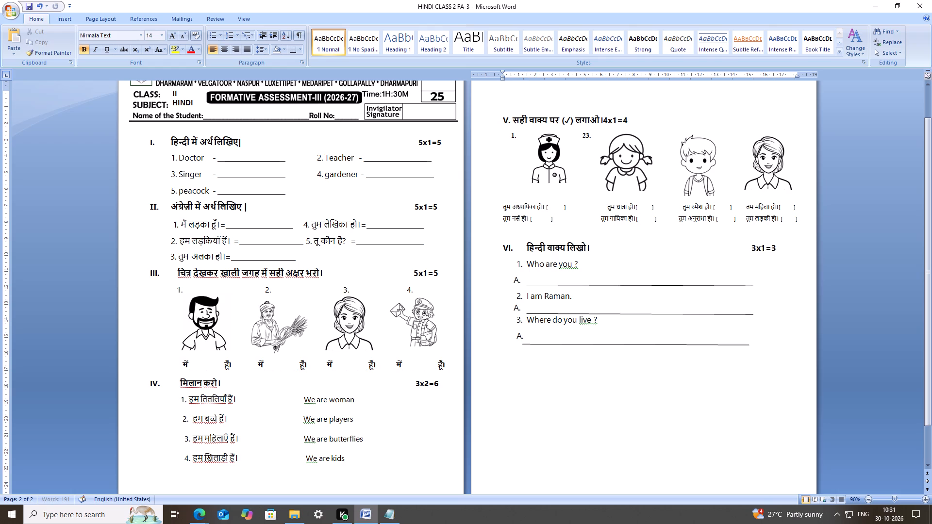
key("space")
key("space")
key("space")
Delete the empty space before section V's heading to pull it up onto the first page below section IV.
scroll(788, 349, "up", 6)
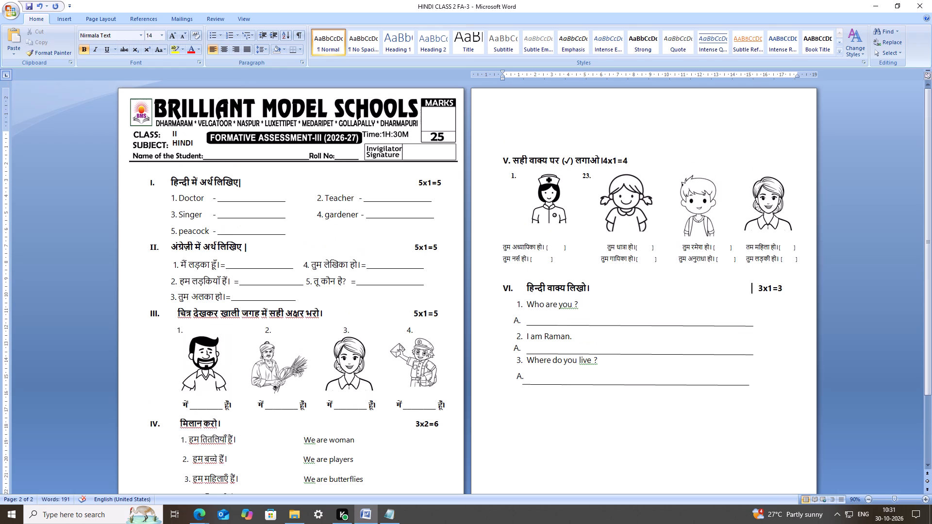
left_click(504, 163)
key("BackSpace")
key("BackSpace")
key("BackSpace")
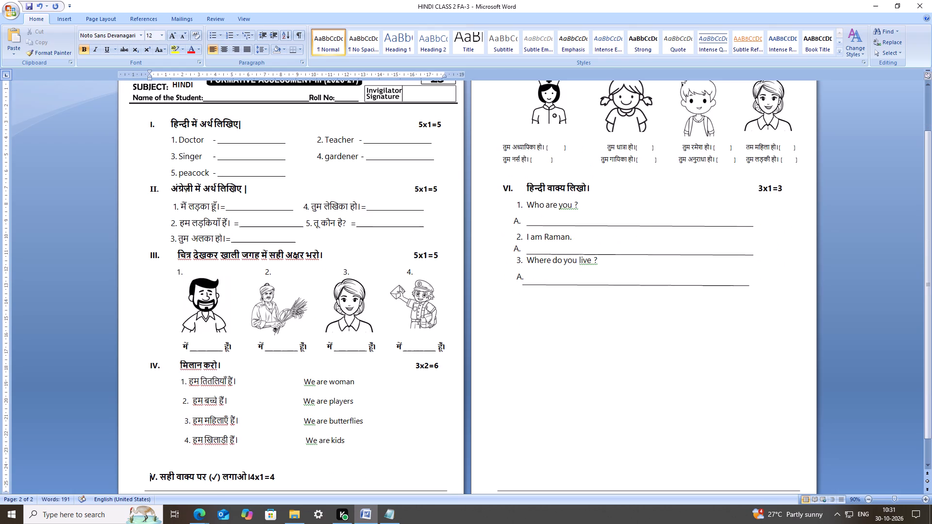
key("bracketright")
key("BackSpace")
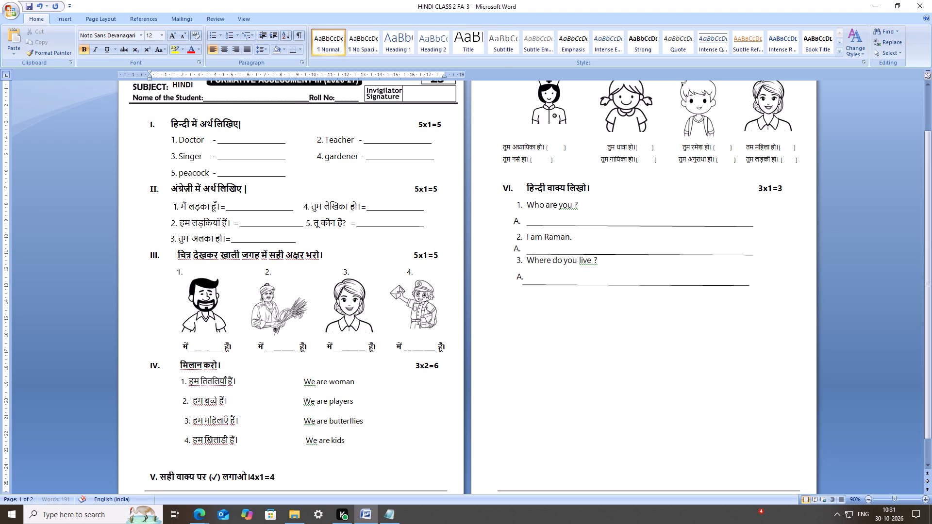
Insert a line break before section V's heading to push it onto the second page above its pictures.
key("Return")
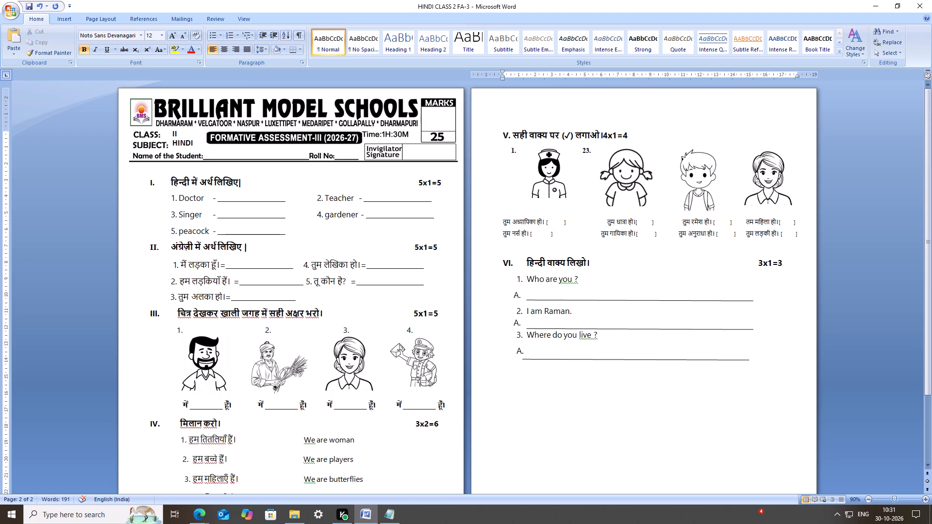
Add twenty spaces before the 4x1=4 marks in section V's heading to separate them from the heading text.
left_click(606, 134)
left_click(604, 134)
key("space")
key("space")
key("space")
key("space")
key("space")
key("space")
key("space")
key("space")
key("space")
key("space")
key("space")
key("space")
key("space")
key("space")
key("space")
key("space")
key("space")
key("space")
key("space")
key("space")
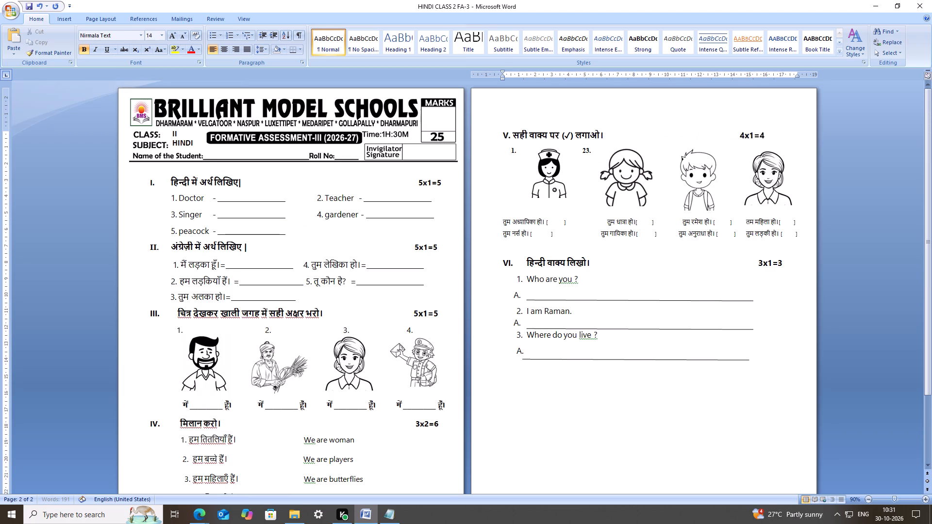
Save the Class 2 paper.
key("ctrl+s")
key("ctrl+s")
key("ctrl+s")
key("ctrl+s")
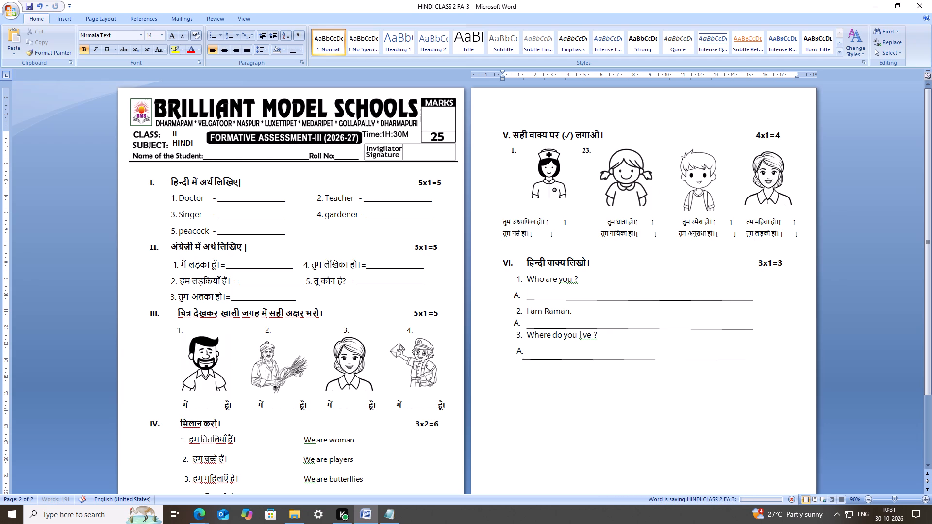
Add five spaces between the numeral V. and section V's heading text.
left_click(512, 134)
key("space")
key("space")
key("space")
key("space")
key("space")
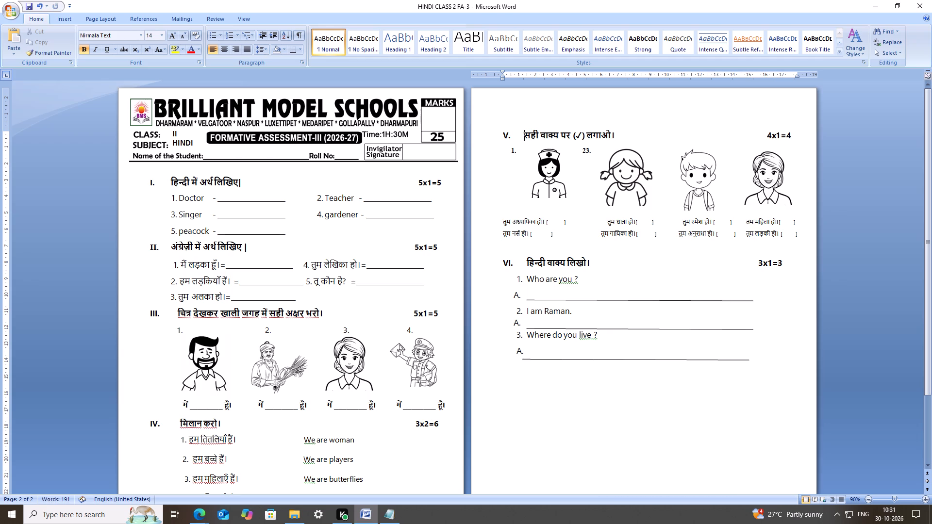
Remove six spaces before section V's 4x1=4 marks to bring them closer in line with section VI's marks.
left_click(734, 136)
key("BackSpace")
key("BackSpace")
key("BackSpace")
key("BackSpace")
key("BackSpace")
key("BackSpace")
Save the Class 2 paper with section V's heading spacing adjusted.
key("ctrl+s")
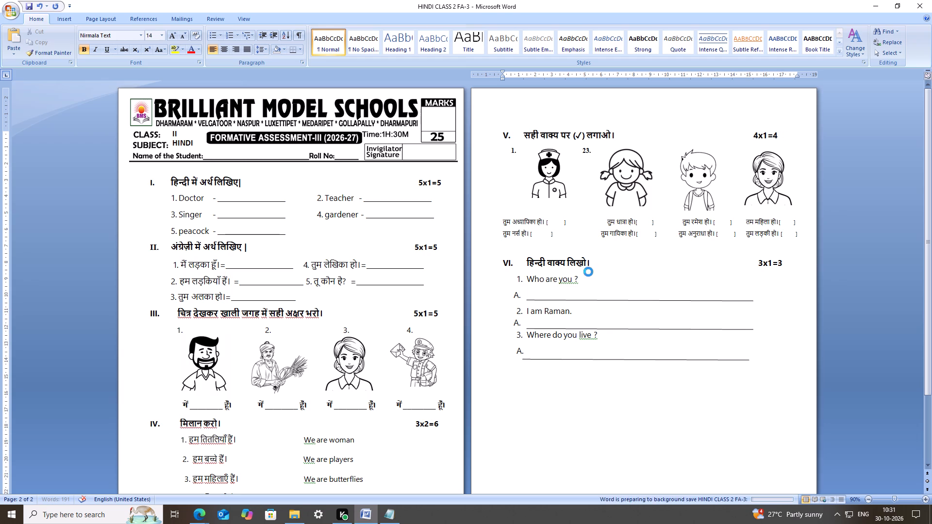
key("ctrl+s")
key("ctrl+s")
key("ctrl+s")
key("ctrl+s")
key("ctrl+s")
Insert one blank line between section III's heading and its numbered pictures on the first page.
scroll(622, 344, "down", 5)
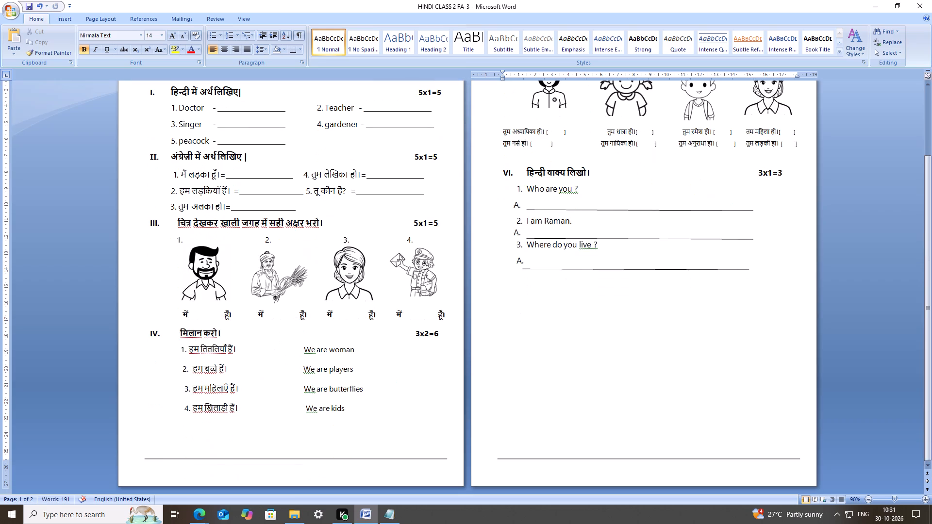
scroll(620, 337, "up", 6)
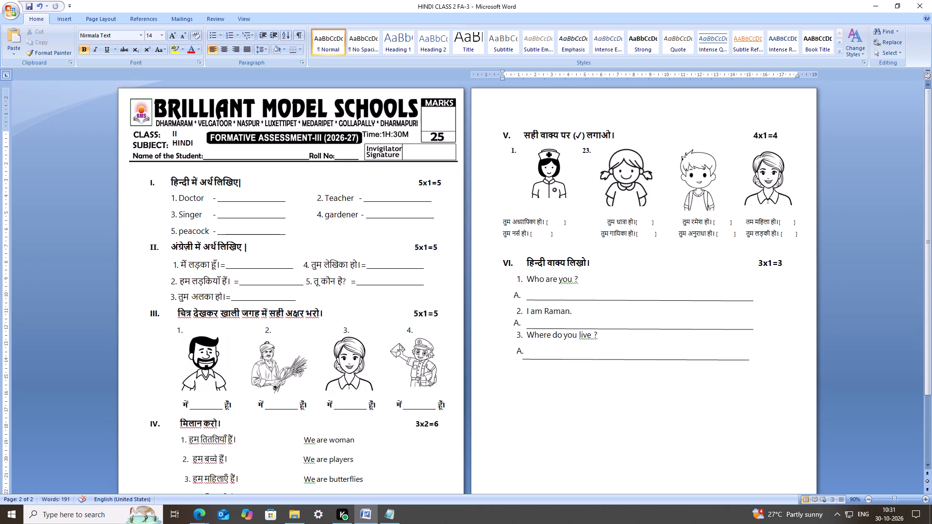
left_click(447, 310)
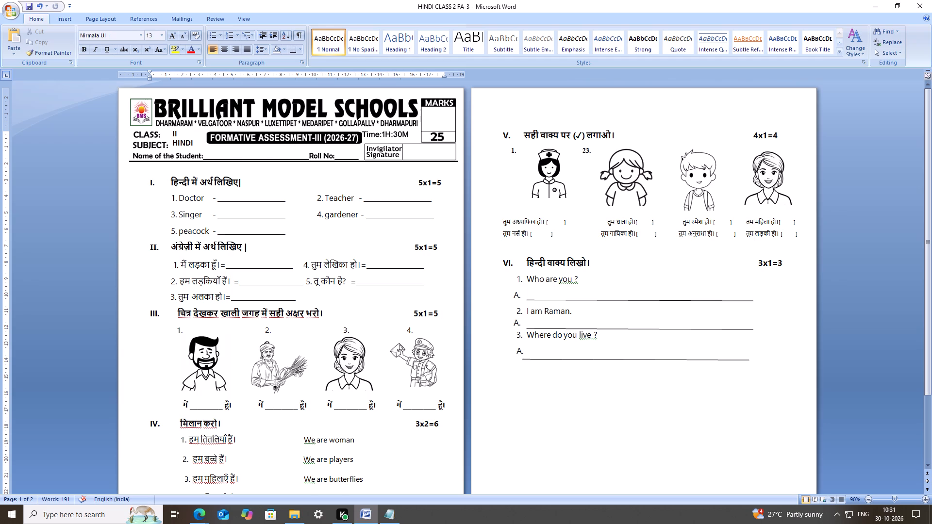
key("Return")
left_click(206, 331)
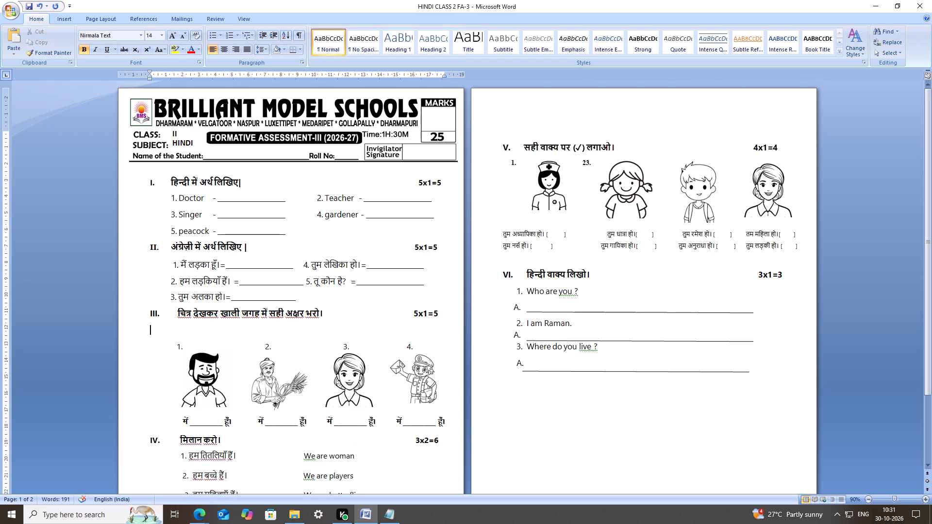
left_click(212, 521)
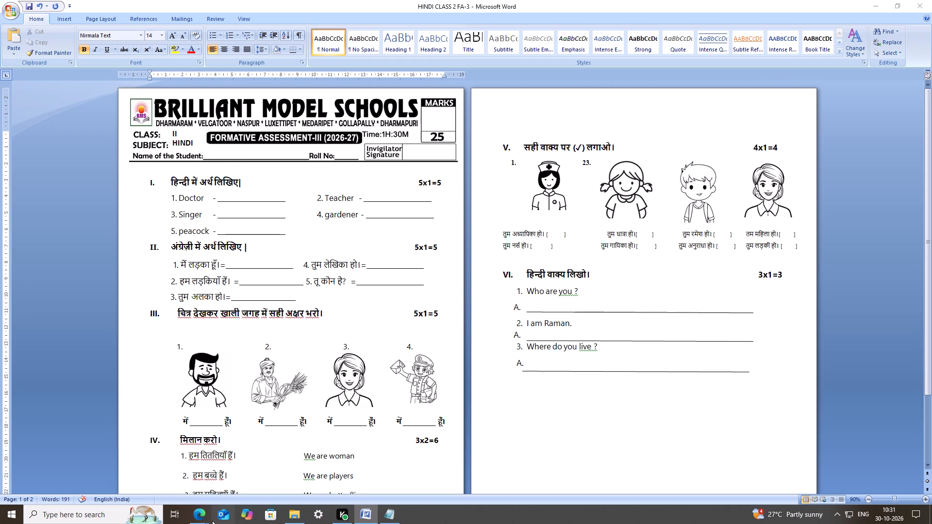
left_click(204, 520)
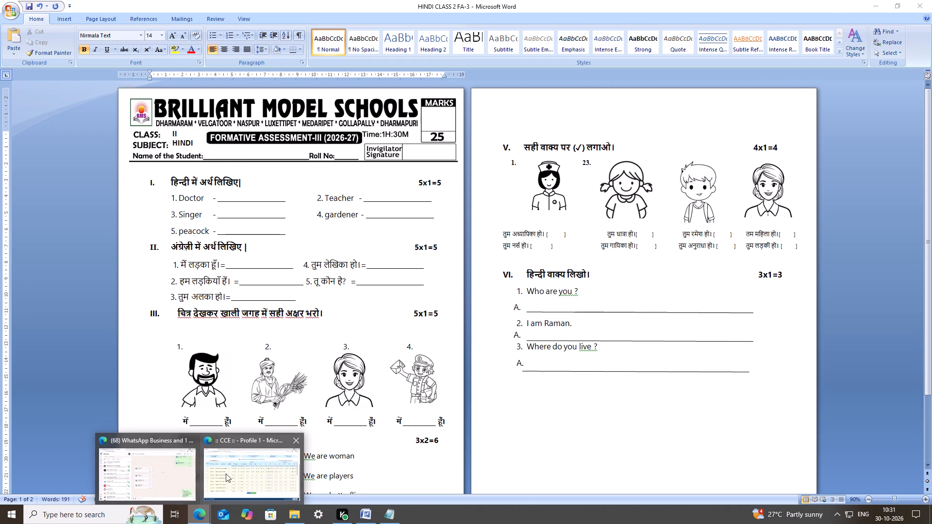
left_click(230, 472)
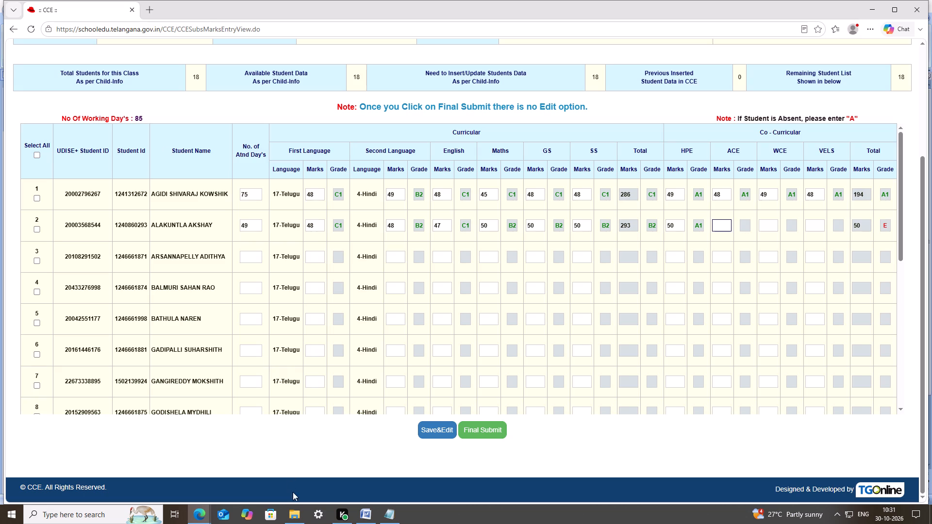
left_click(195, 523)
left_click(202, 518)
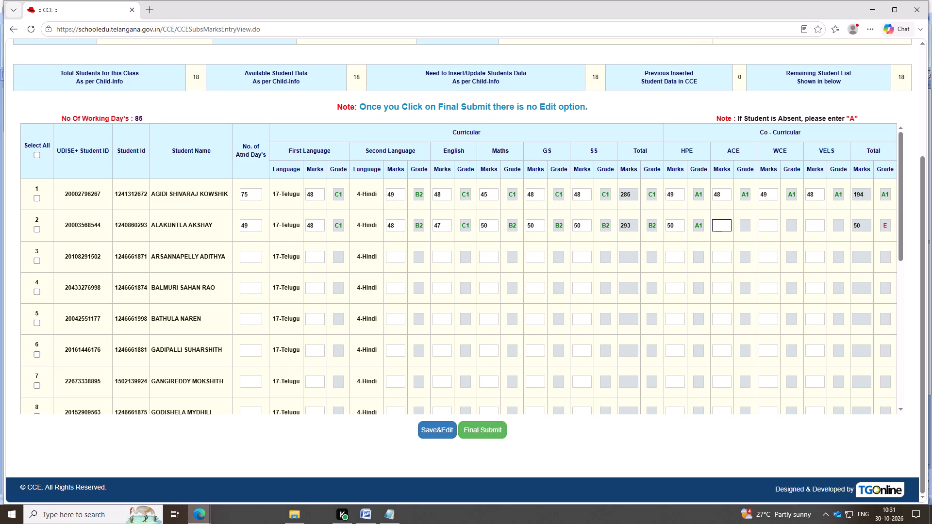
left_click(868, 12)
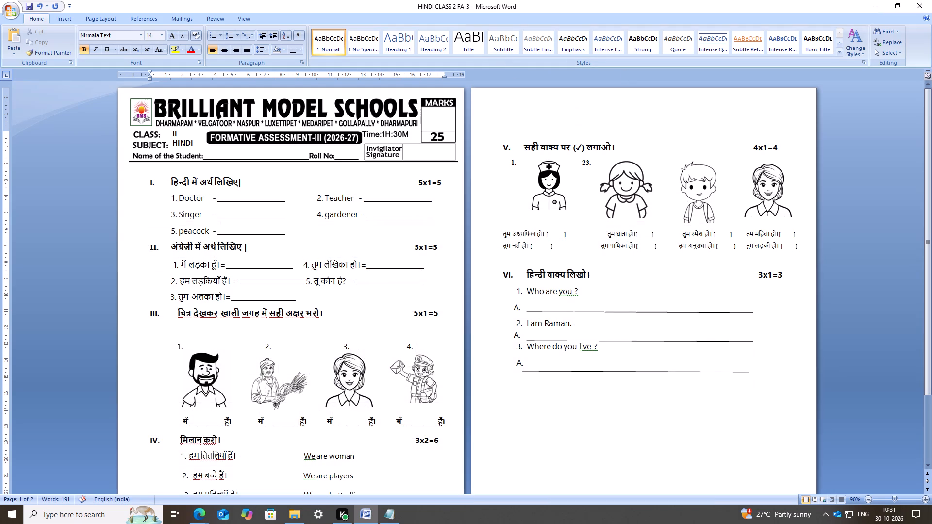
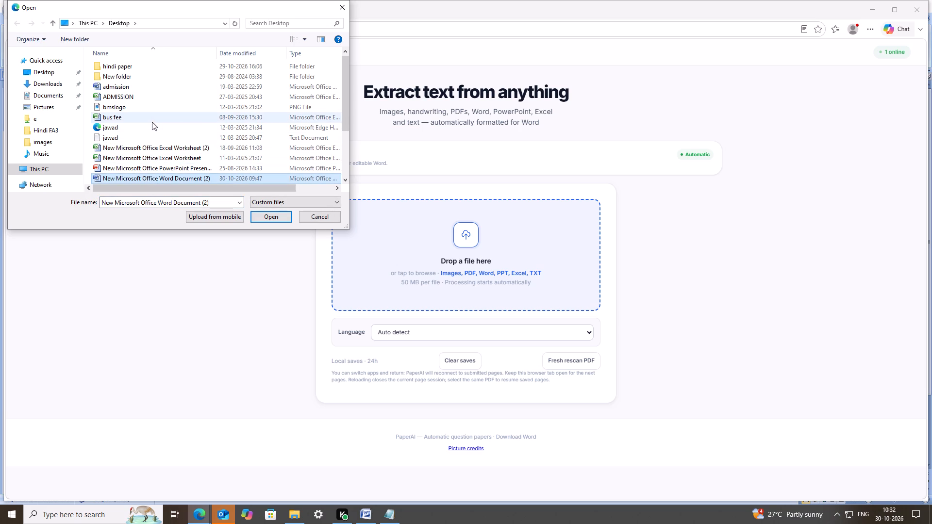
Upload the PDF fA 4 class 5 hindi from the Downloads folder for text extraction.
left_click(46, 79)
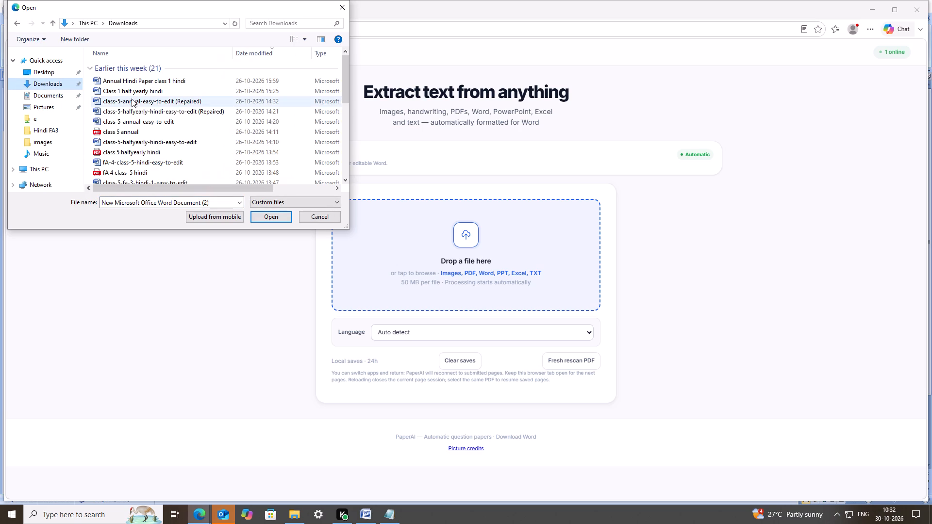
left_click(144, 136)
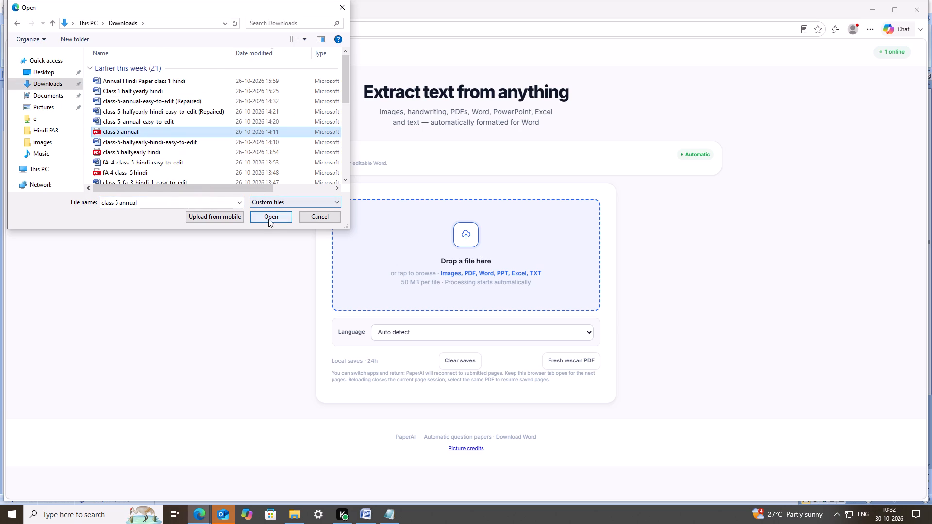
left_click(177, 173)
left_click(261, 218)
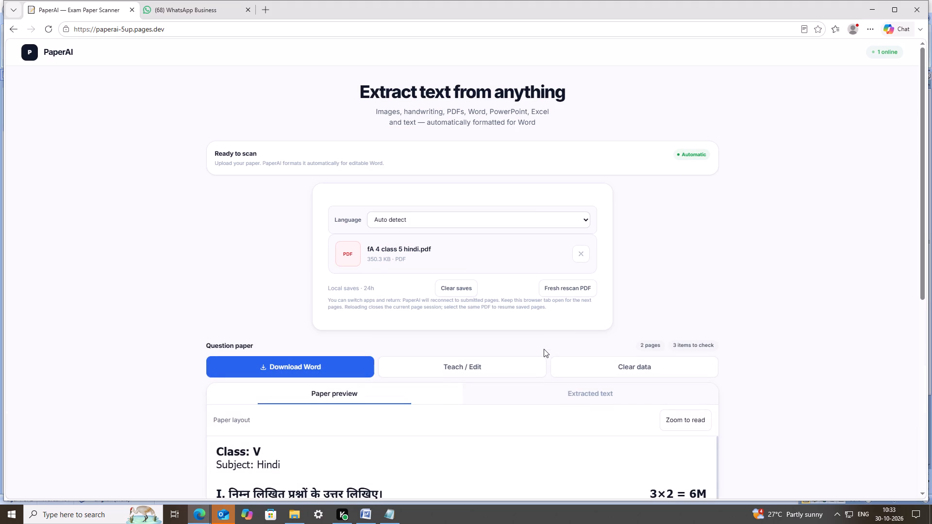
Review the extracted Class V Hindi paper in the preview, from section I through section VI.
scroll(497, 279, "down", 4)
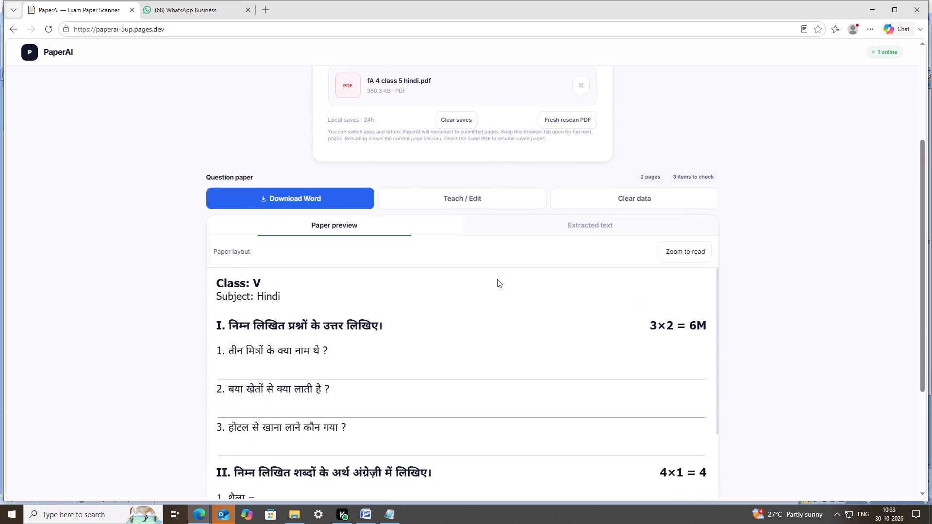
scroll(497, 279, "down", 15)
scroll(499, 298, "down", 6)
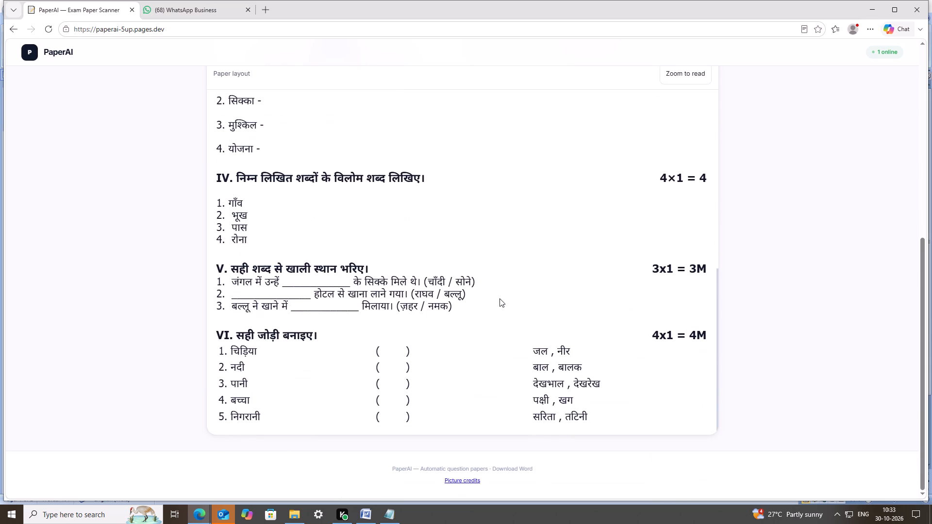
scroll(555, 306, "up", 12)
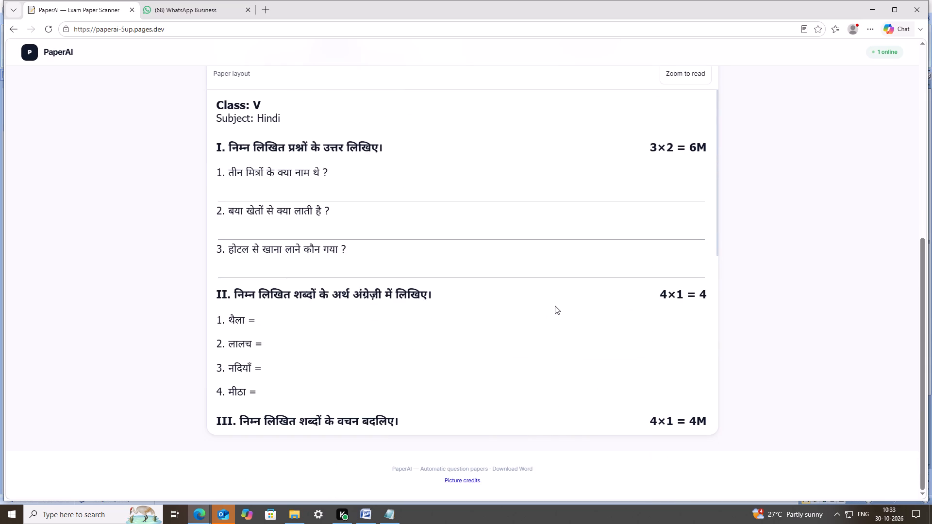
scroll(554, 304, "down", 3)
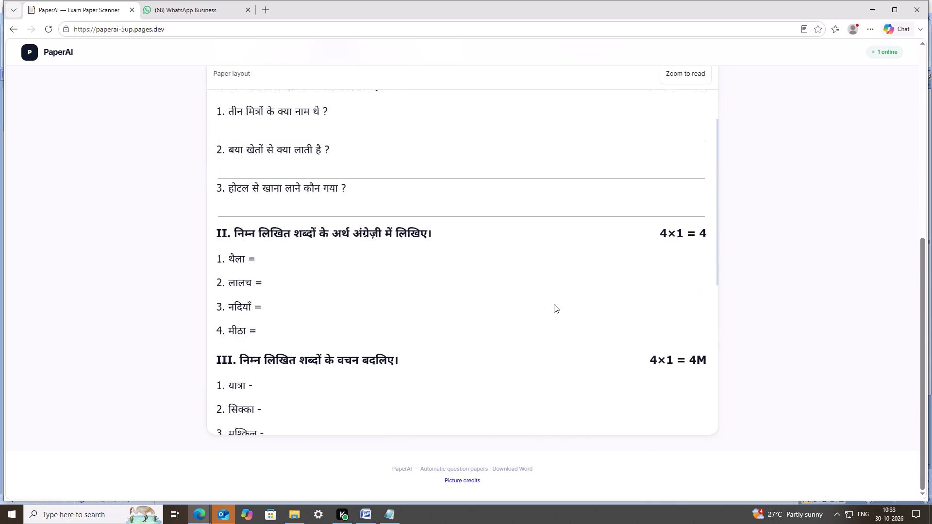
scroll(553, 304, "down", 8)
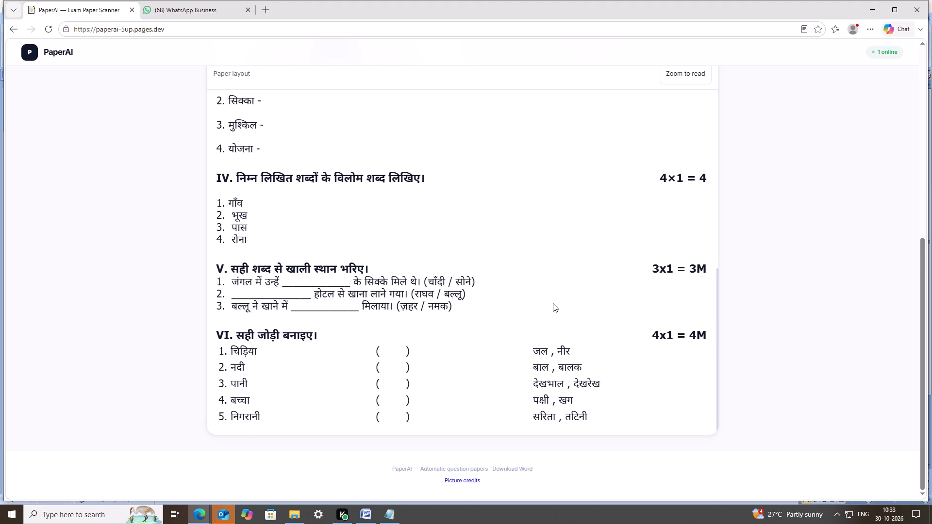
scroll(552, 303, "up", 11)
scroll(533, 236, "up", 6)
scroll(399, 162, "up", 4)
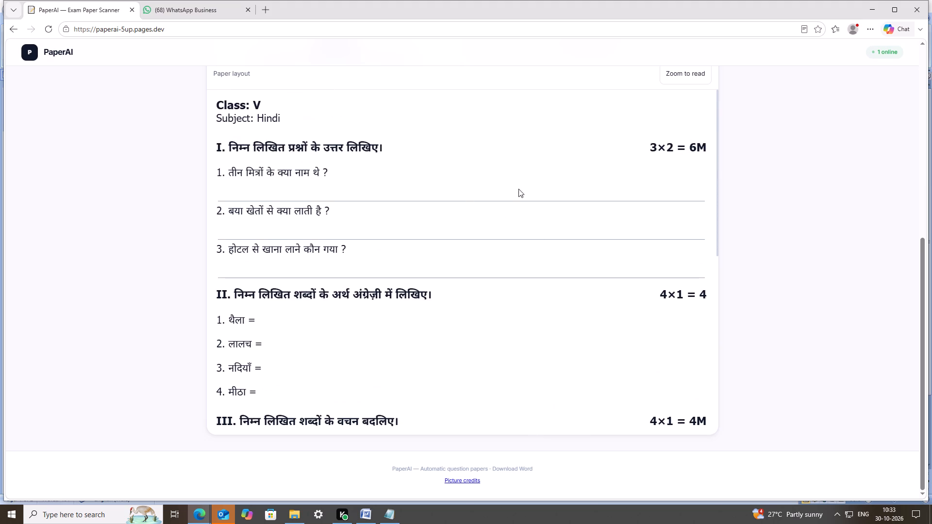
scroll(524, 168, "up", 4)
scroll(741, 151, "up", 4)
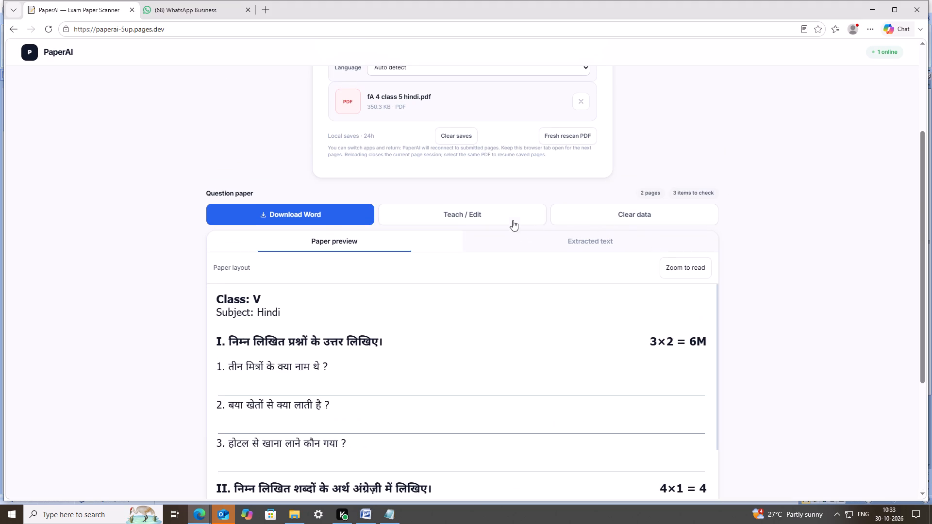
Open the extracted Class V paper for editing and check sections II to VI in its live preview.
left_click(508, 215)
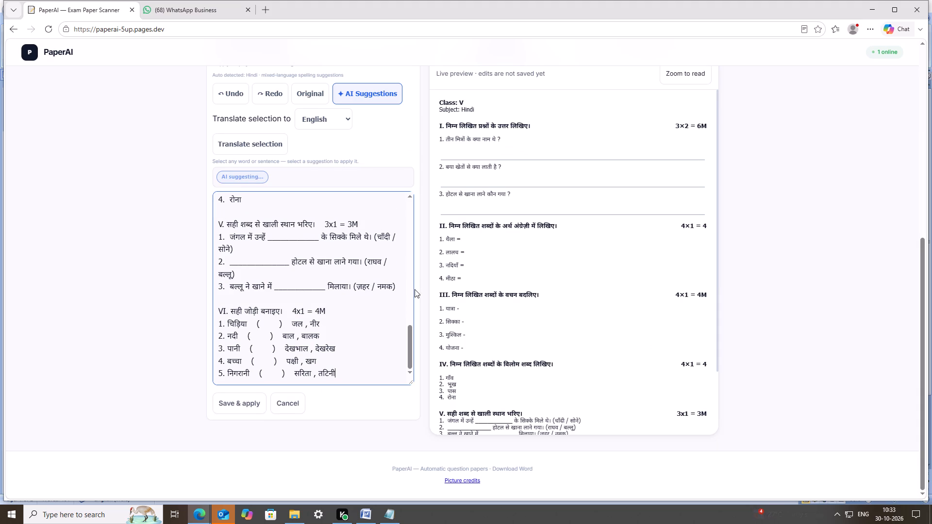
scroll(506, 267, "down", 10)
scroll(335, 324, "down", 5)
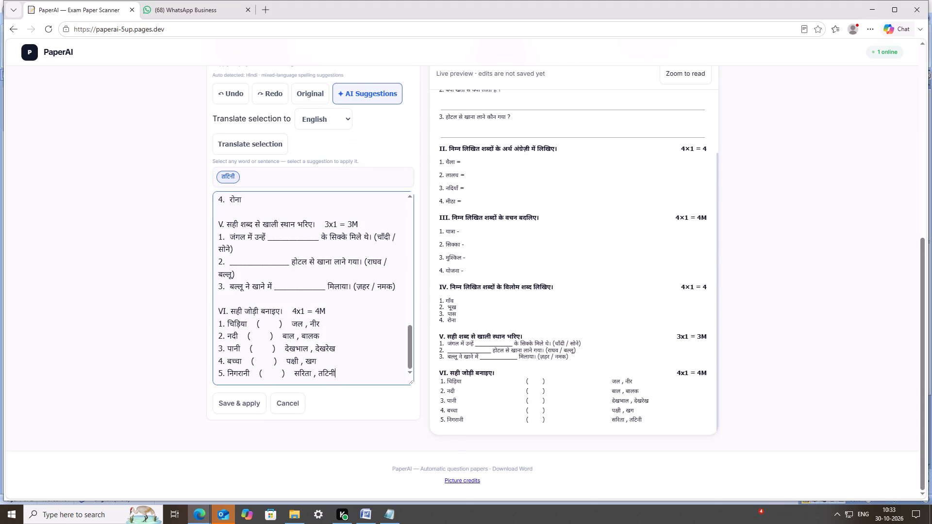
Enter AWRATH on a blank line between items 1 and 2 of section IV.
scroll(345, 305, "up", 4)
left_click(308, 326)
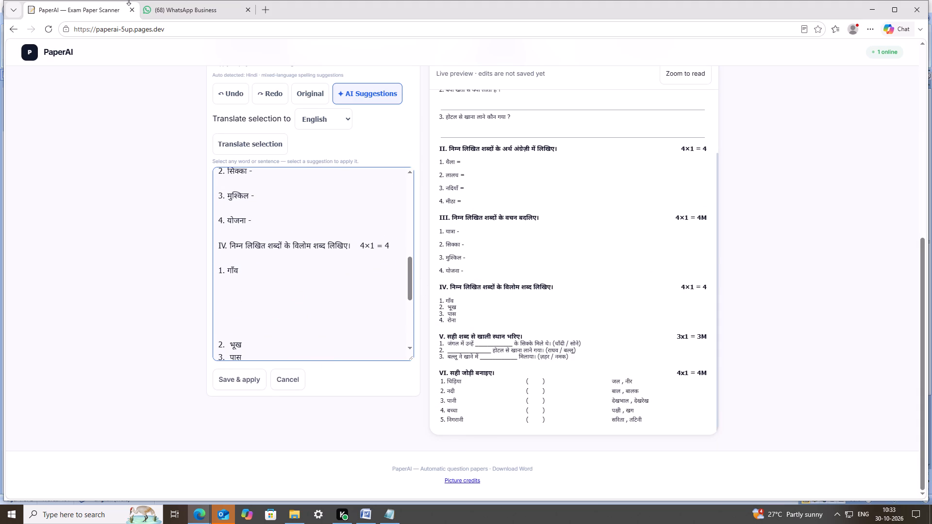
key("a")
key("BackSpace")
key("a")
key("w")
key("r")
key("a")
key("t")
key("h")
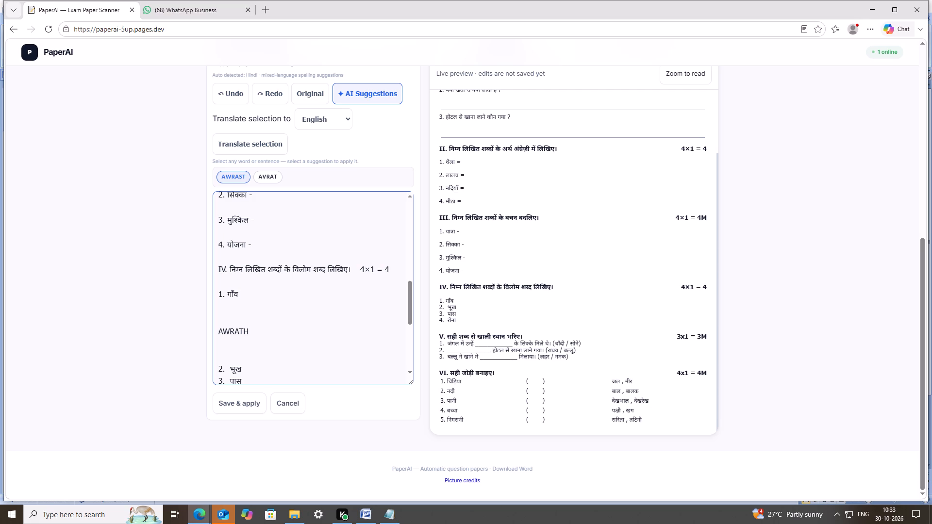
Set the translation language to Hindi and request a translation of the word AWRATH.
left_click(334, 119)
left_click(327, 152)
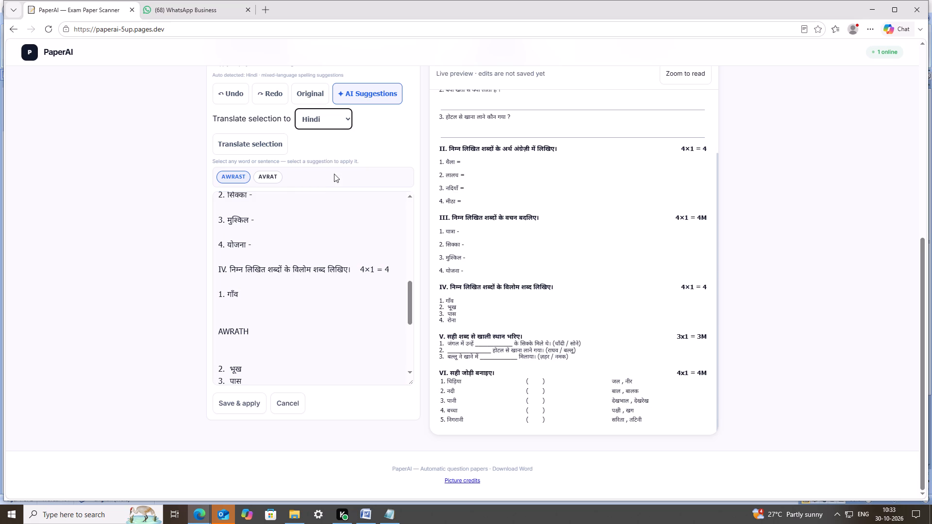
left_click_drag(263, 331, 193, 334)
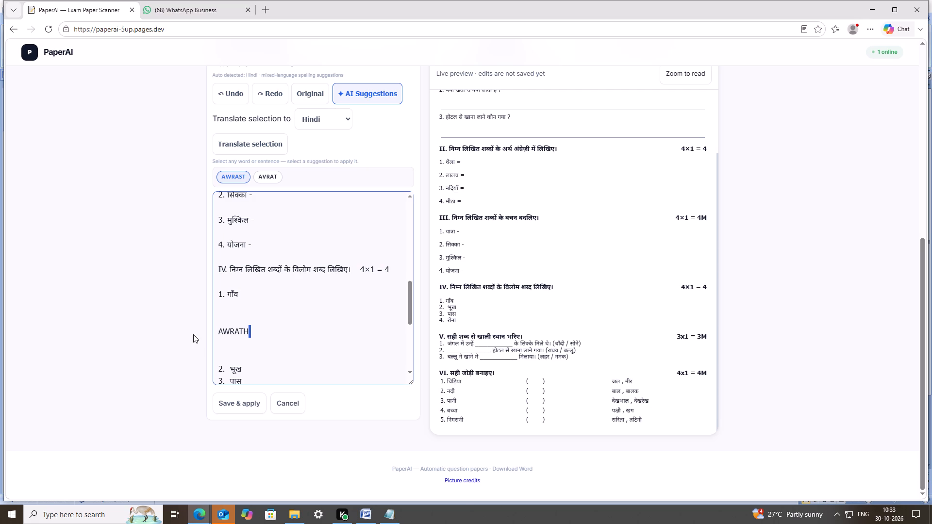
left_click_drag(193, 334, 204, 329)
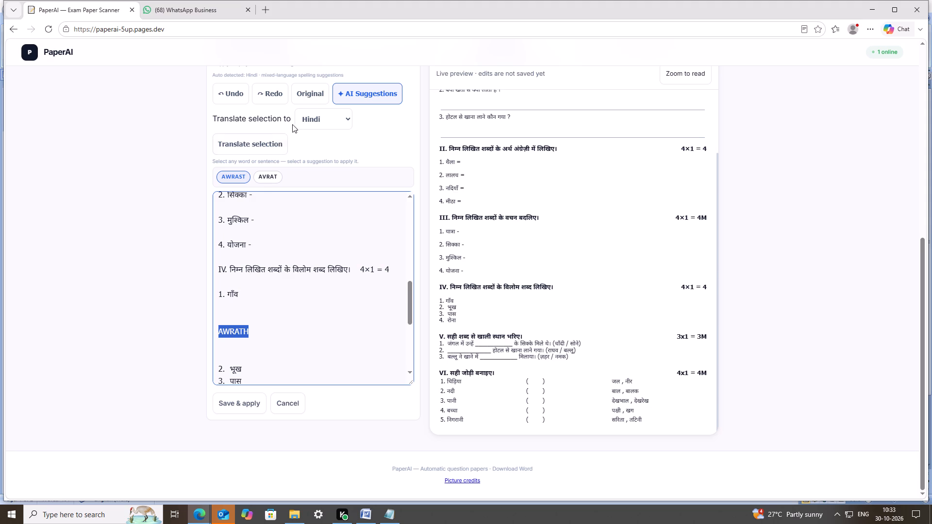
left_click(275, 145)
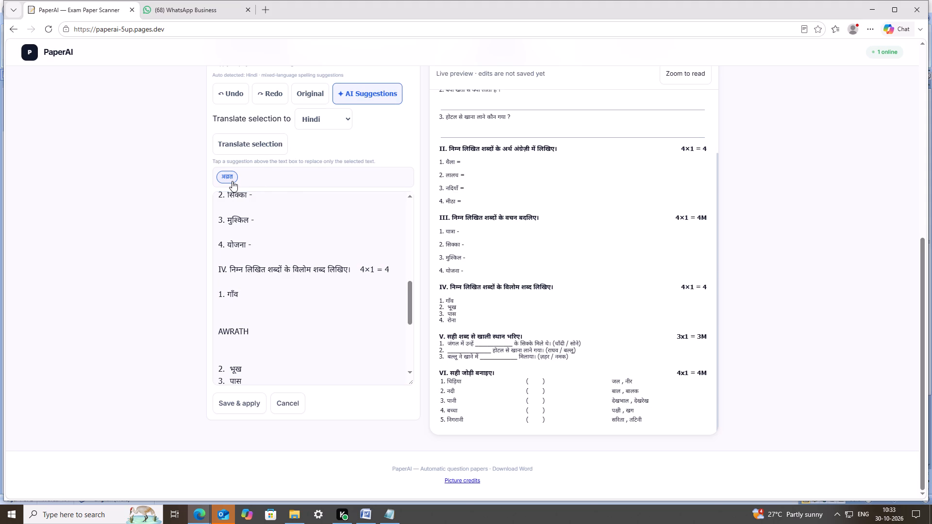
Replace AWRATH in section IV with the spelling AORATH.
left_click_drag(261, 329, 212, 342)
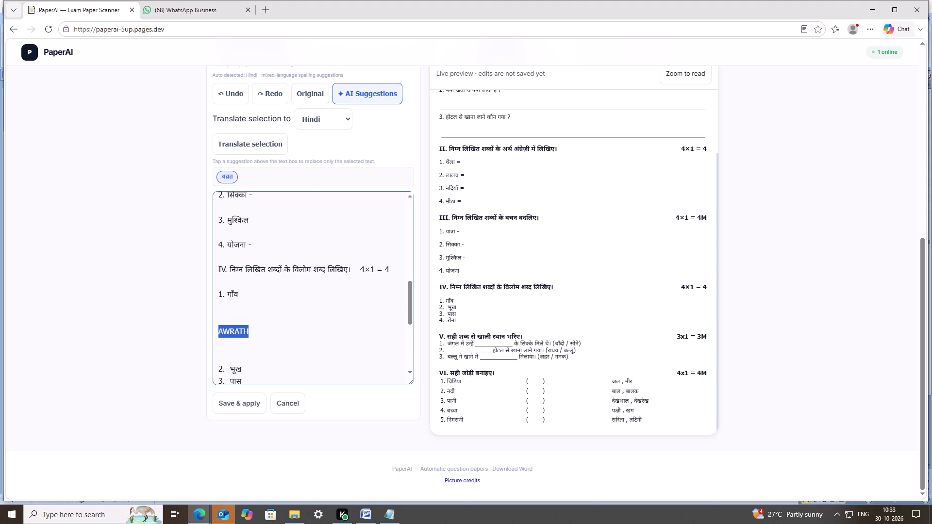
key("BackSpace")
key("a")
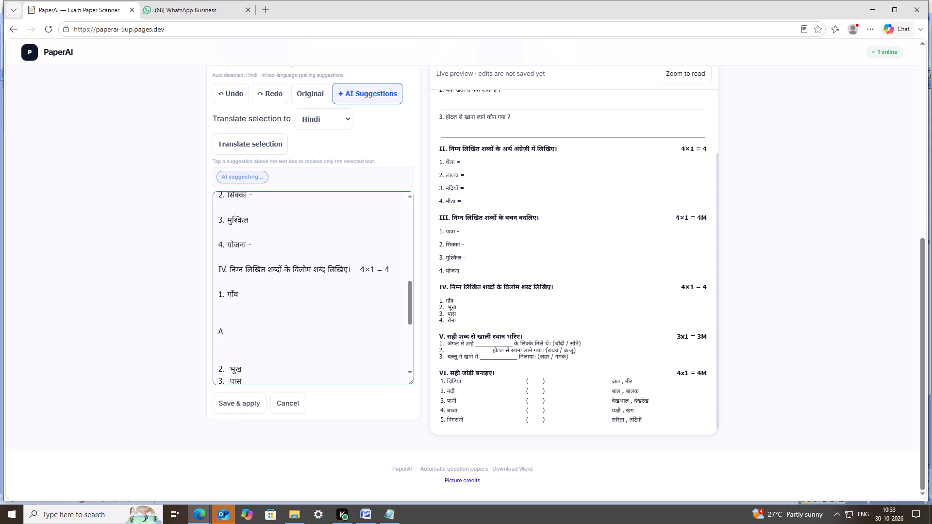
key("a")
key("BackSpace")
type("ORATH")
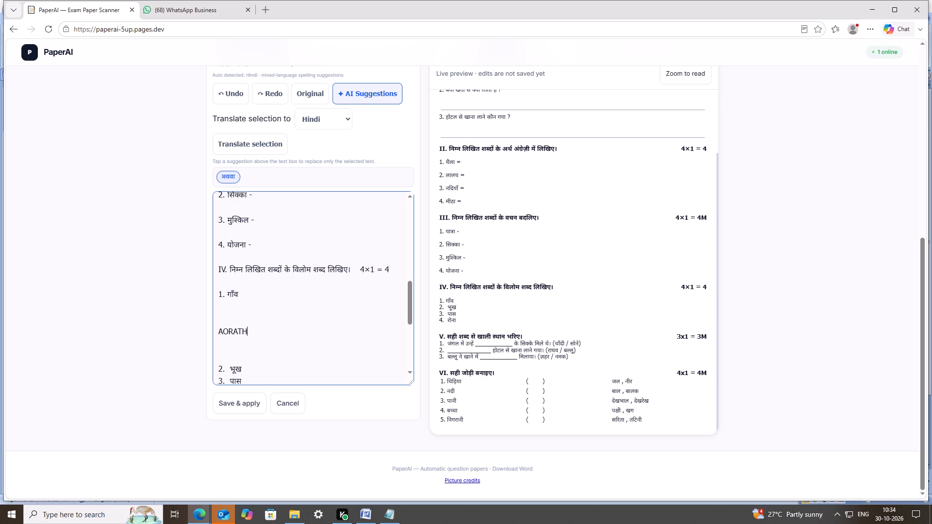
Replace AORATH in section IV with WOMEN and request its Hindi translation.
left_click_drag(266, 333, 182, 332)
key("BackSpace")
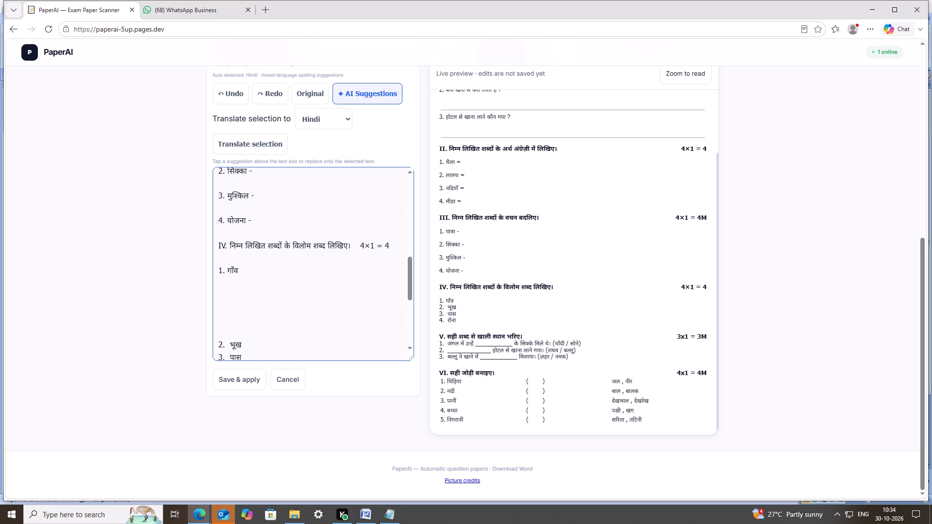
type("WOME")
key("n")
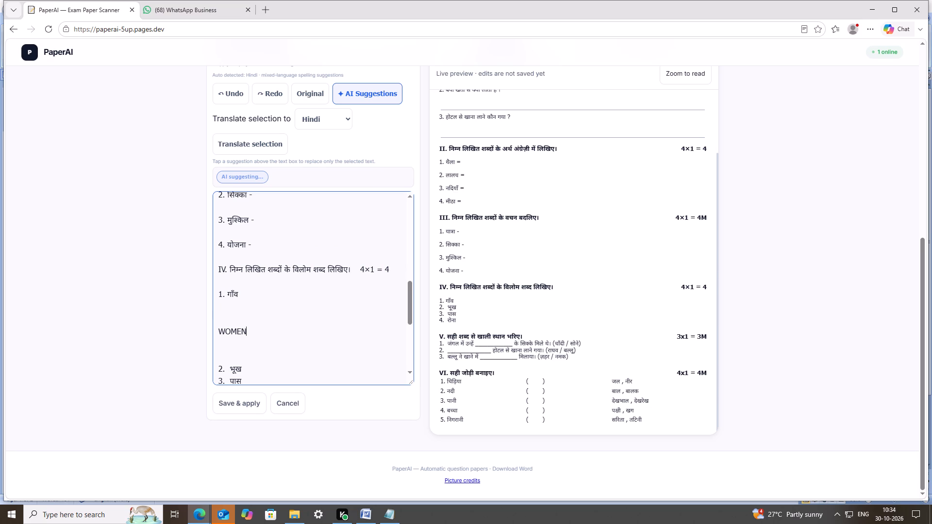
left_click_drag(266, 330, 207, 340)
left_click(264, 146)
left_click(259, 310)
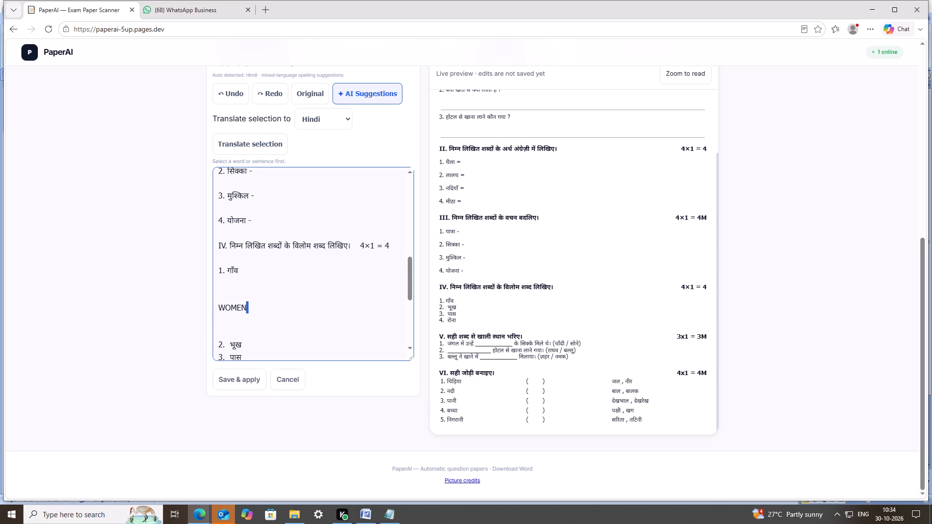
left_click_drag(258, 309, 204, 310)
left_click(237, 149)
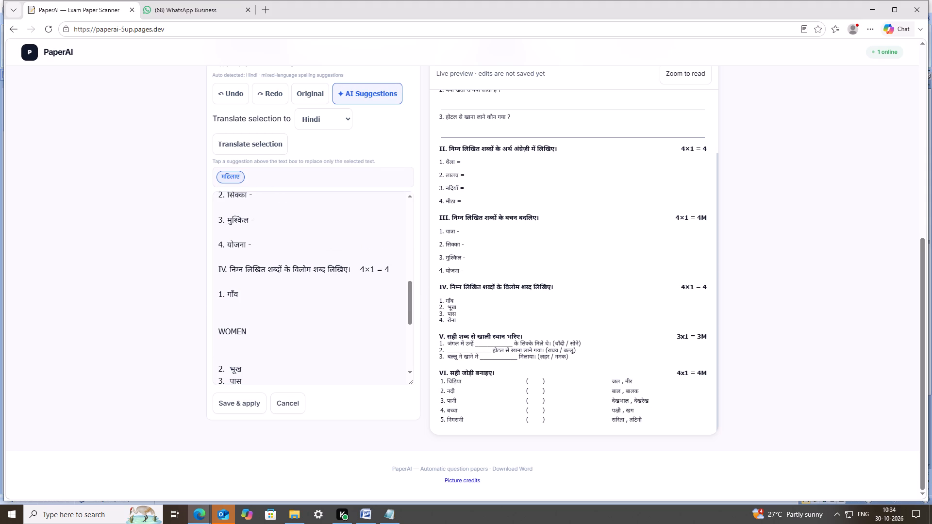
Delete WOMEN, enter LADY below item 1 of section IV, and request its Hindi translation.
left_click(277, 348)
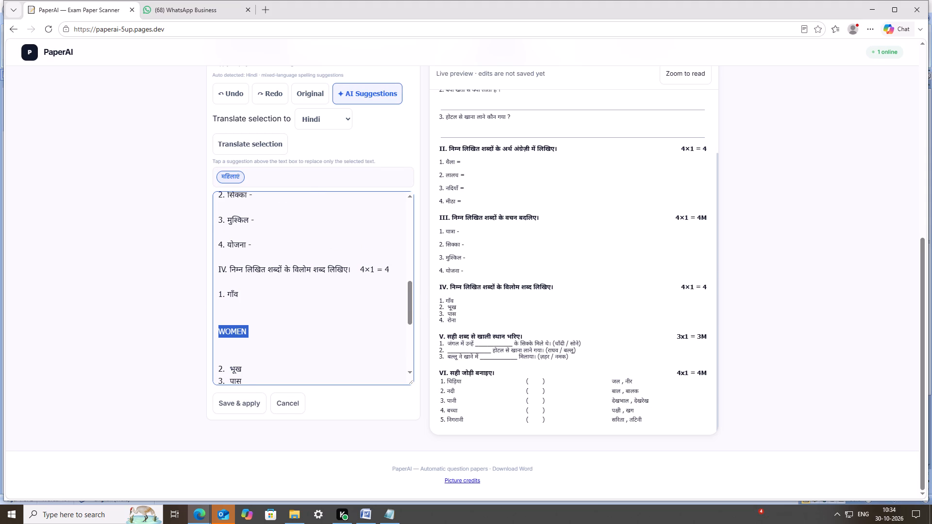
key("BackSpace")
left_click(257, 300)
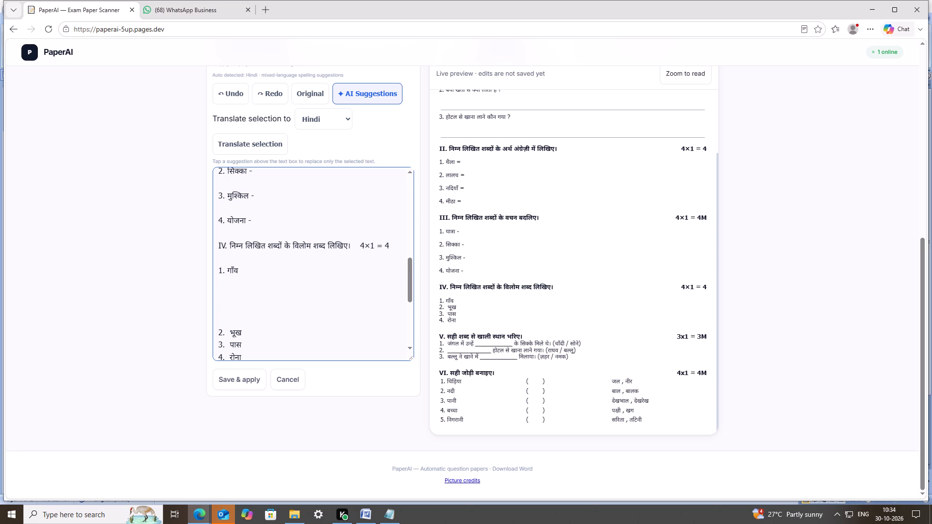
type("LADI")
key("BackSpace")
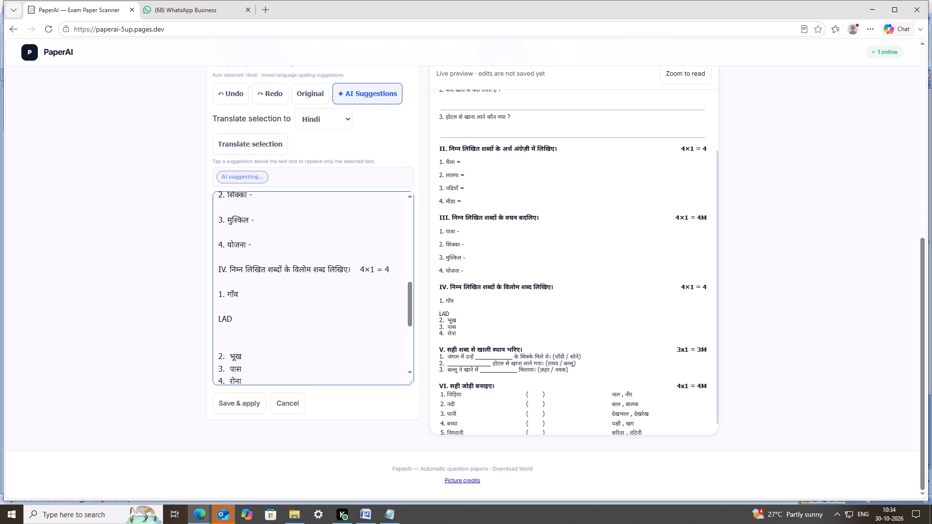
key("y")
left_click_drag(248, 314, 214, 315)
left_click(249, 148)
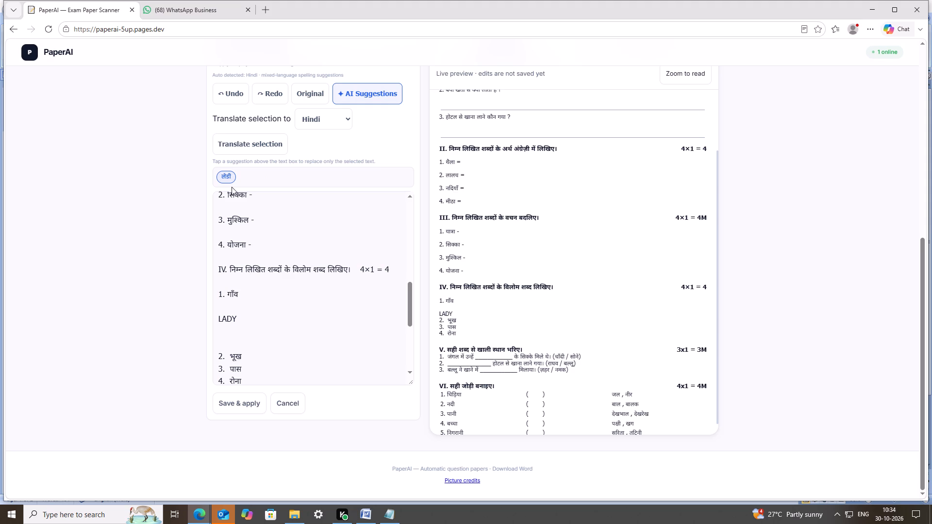
Replace LADY below item 1 of section IV with AWRATH.
left_click(261, 316)
left_click(256, 320)
key("BackSpace")
key("BackSpace")
key("BackSpace")
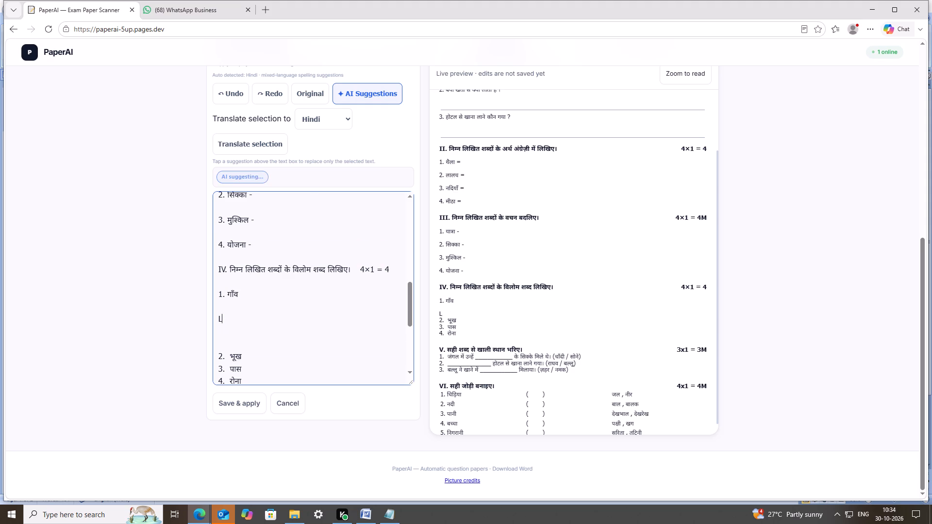
key("BackSpace")
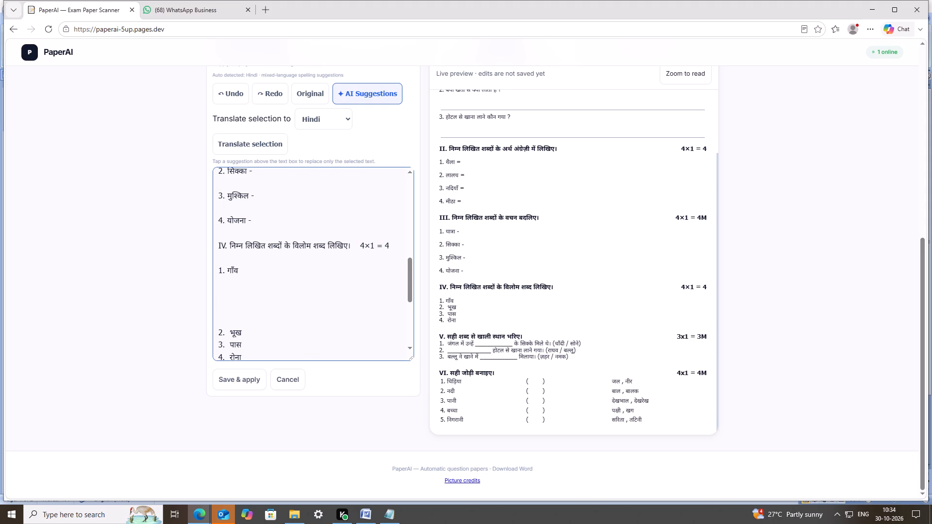
type("AWRATH")
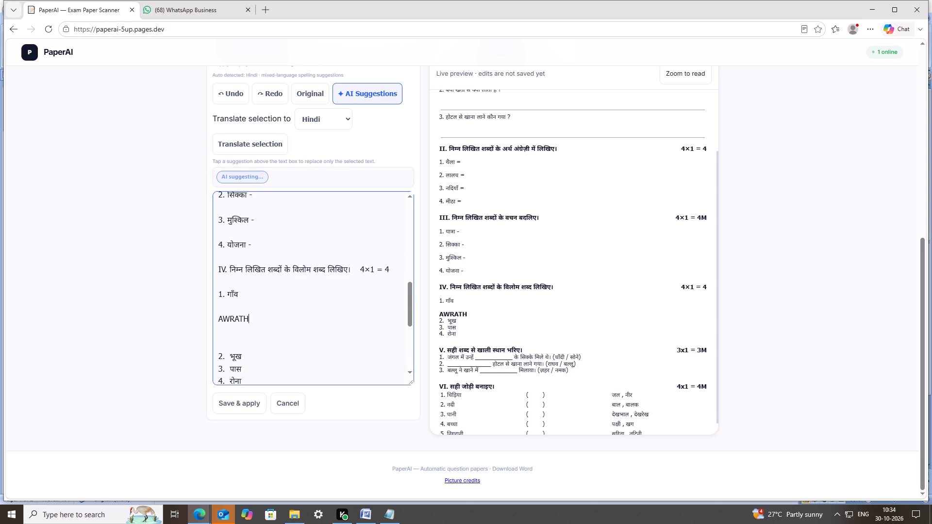
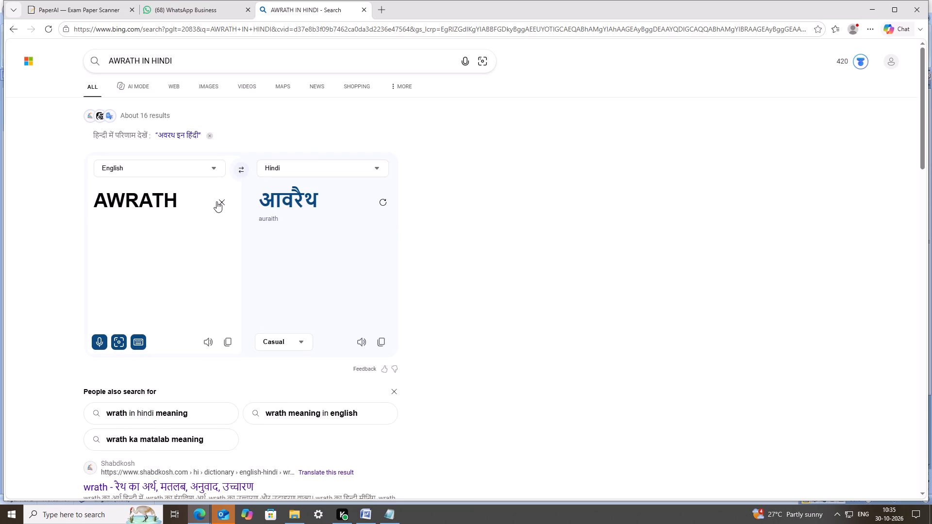
Replace AWRATH in the Bing translator with LADY to get its Hindi translation.
left_click(222, 202)
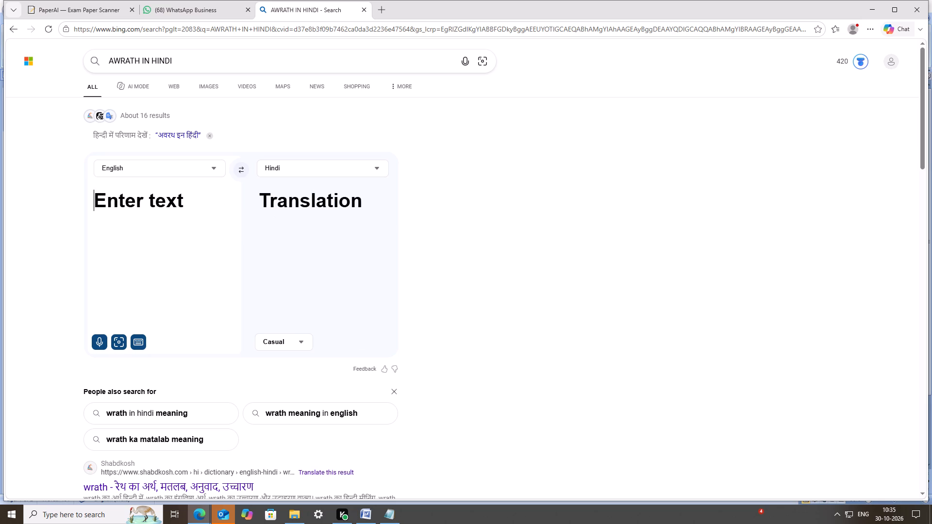
type("LADY")
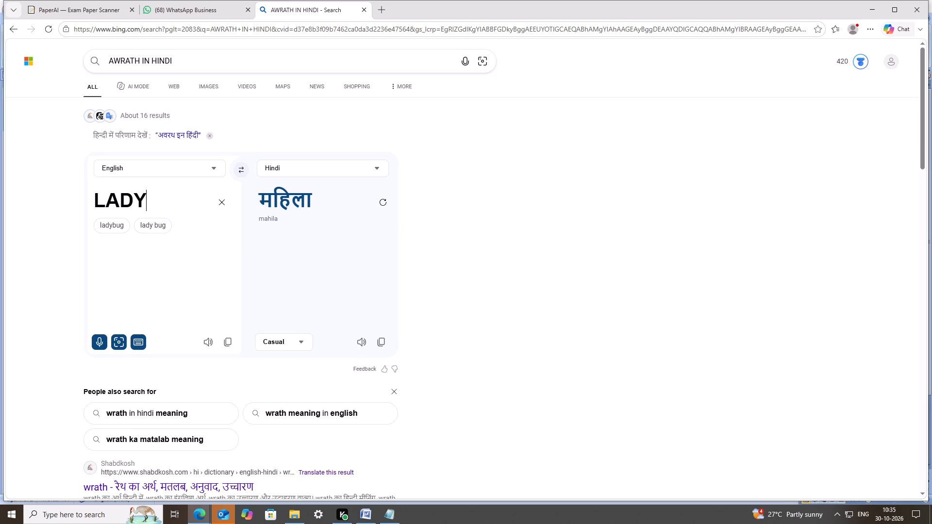
Replace LADY in the translator with WOMEN, also trying the form WOMENS, to get the Hindi translation.
key("BackSpace")
key("BackSpace")
key("BackSpace")
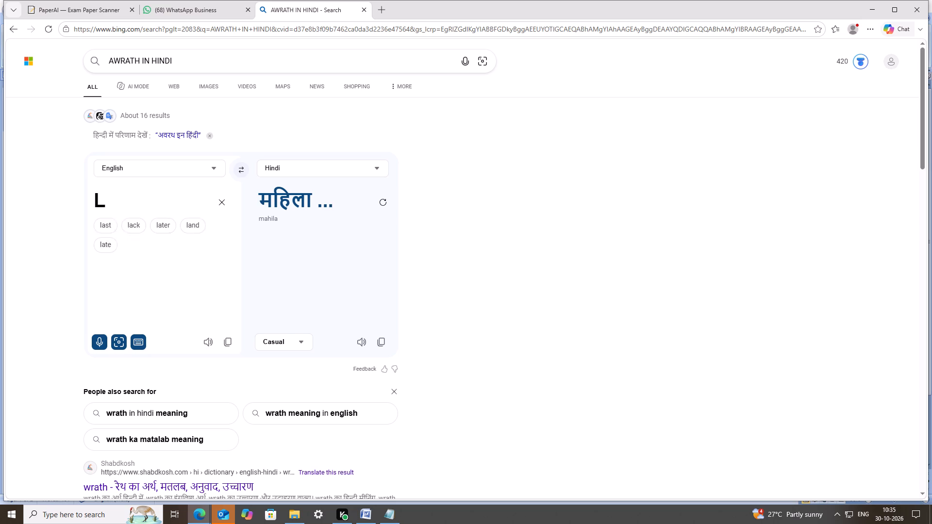
key("BackSpace")
type("WOEM")
key("BackSpace")
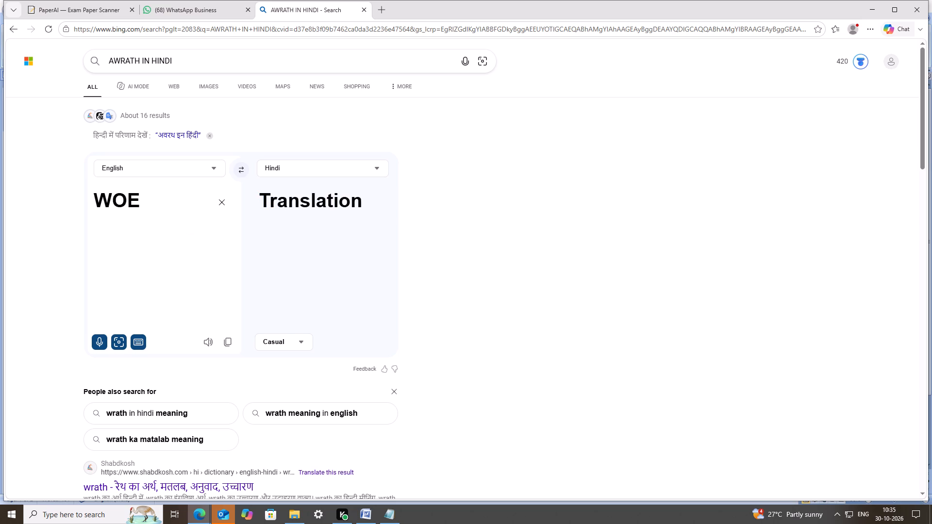
key("BackSpace")
type("MEN")
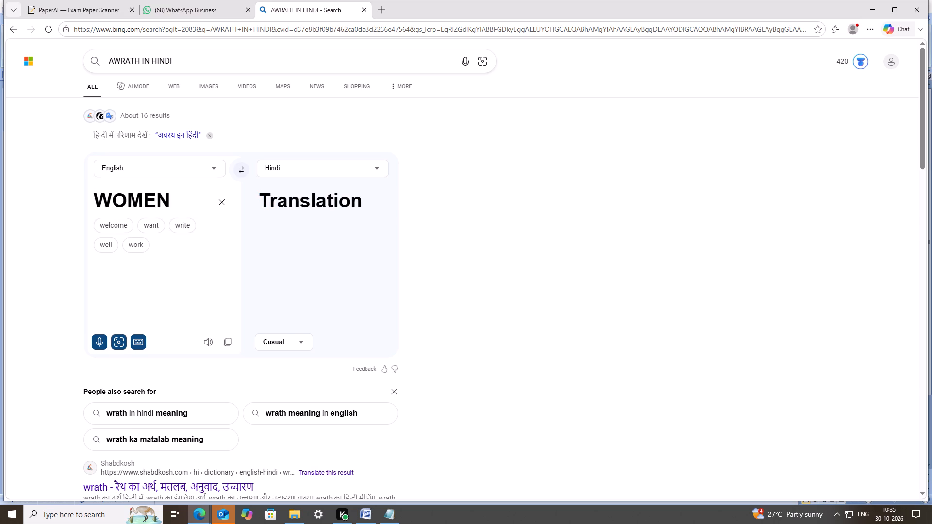
key("s")
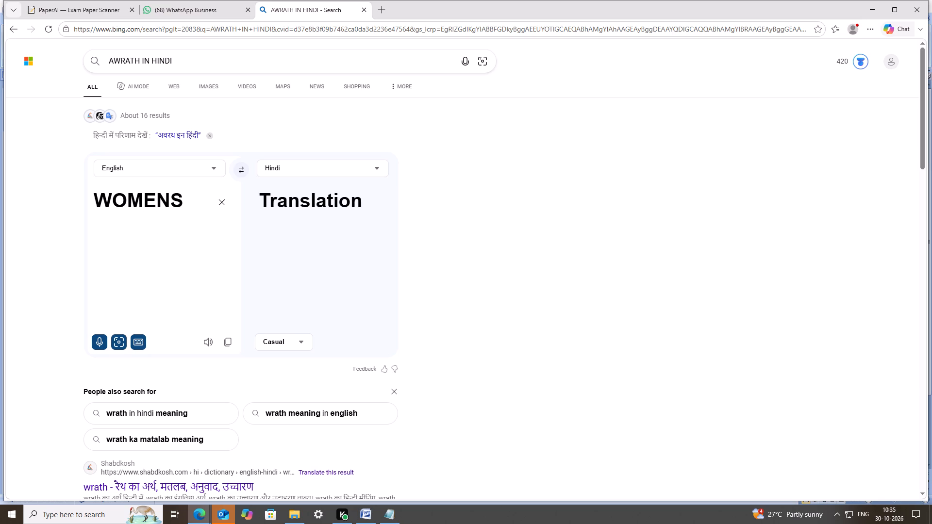
key("BackSpace")
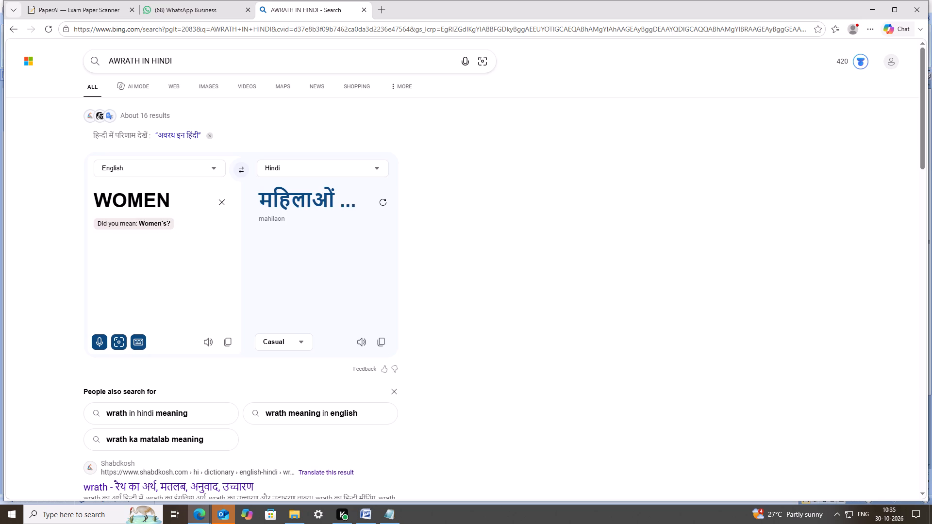
Replace WOMEN in the translator with GIRLS to get its Hindi translation.
key("BackSpace")
key("BackSpace")
key("BackSpace")
key("BackSpace")
key("BackSpace")
type("GIRLS")
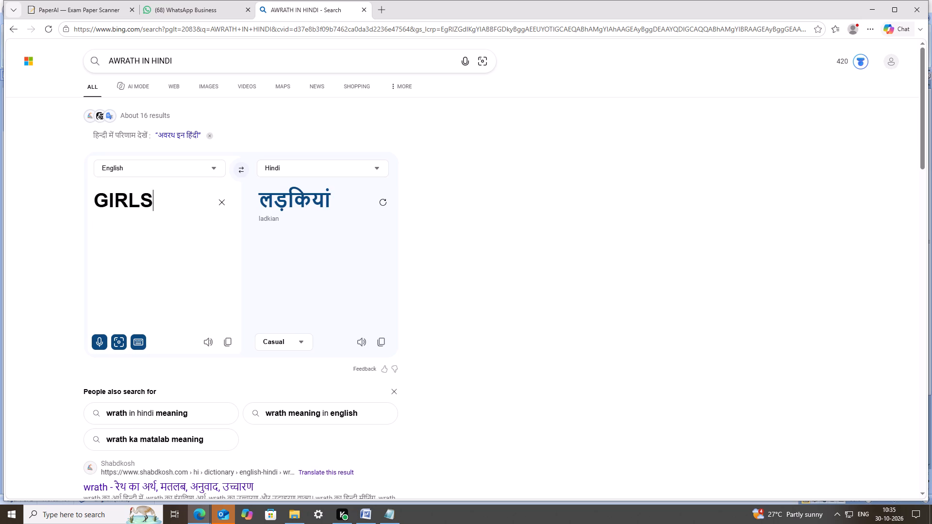
Replace GIRLS in the translator with MARRIED WOEMEN to get its Hindi translation, and clear the source text after checking it.
key("BackSpace")
key("BackSpace")
key("BackSpace")
key("BackSpace")
key("BackSpace")
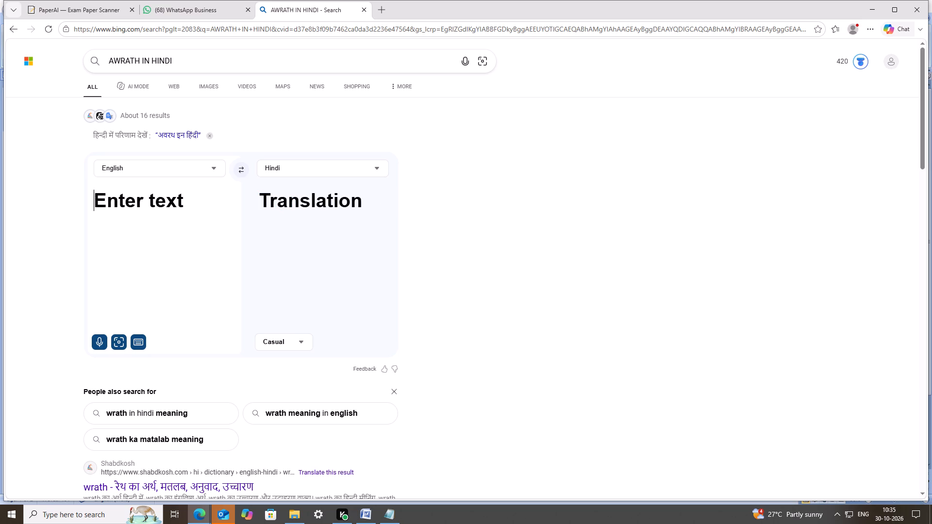
type("MARRIED WOEMN")
key("BackSpace")
type("EN")
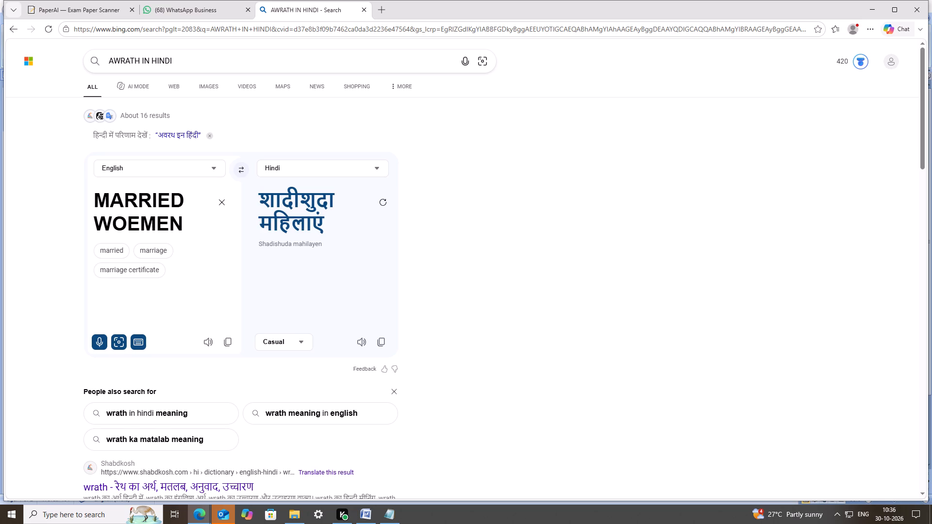
key("BackSpace")
key("BackSpace")
key("BackSpace")
key("BackSpace")
key("BackSpace")
key("BackSpace")
key("BackSpace")
key("BackSpace")
key("BackSpace")
key("BackSpace")
key("BackSpace")
key("BackSpace")
key("BackSpace")
key("BackSpace")
key("BackSpace")
key("BackSpace")
key("BackSpace")
key("BackSpace")
key("BackSpace")
key("BackSpace")
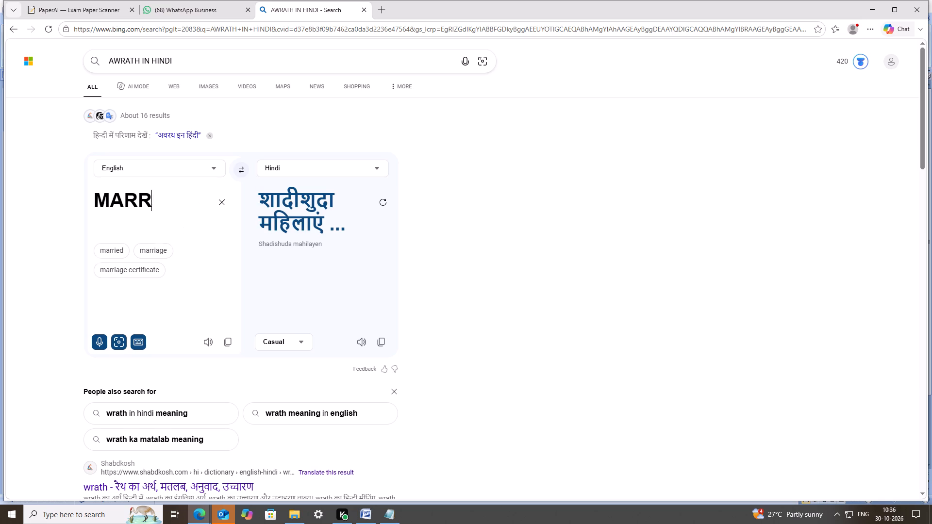
key("BackSpace")
key("BackSpace")
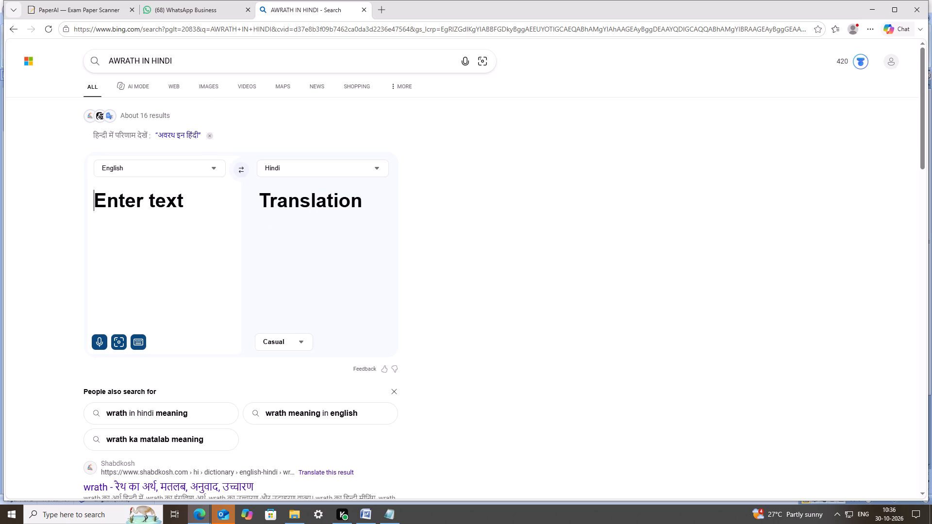
Replace the web search query with ARUTH and run the search.
left_click(216, 56)
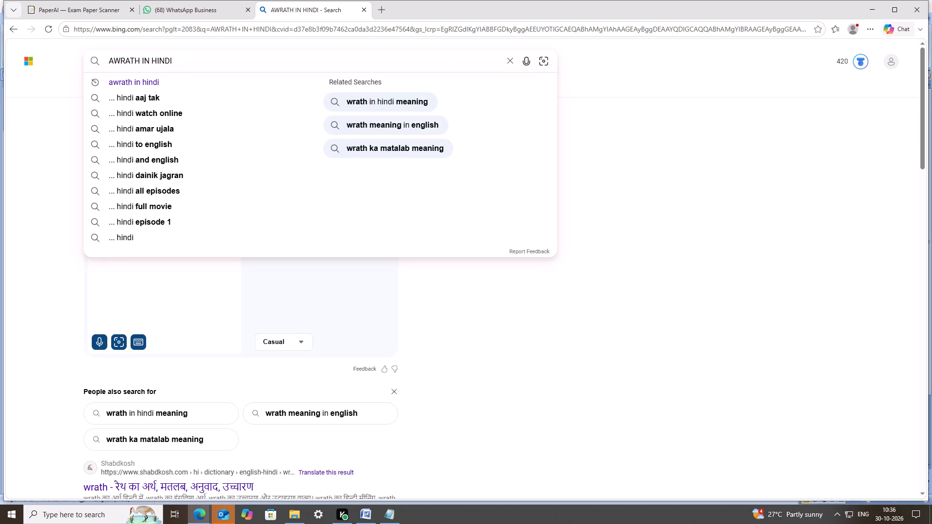
left_click(142, 58)
left_click_drag(193, 64, 38, 75)
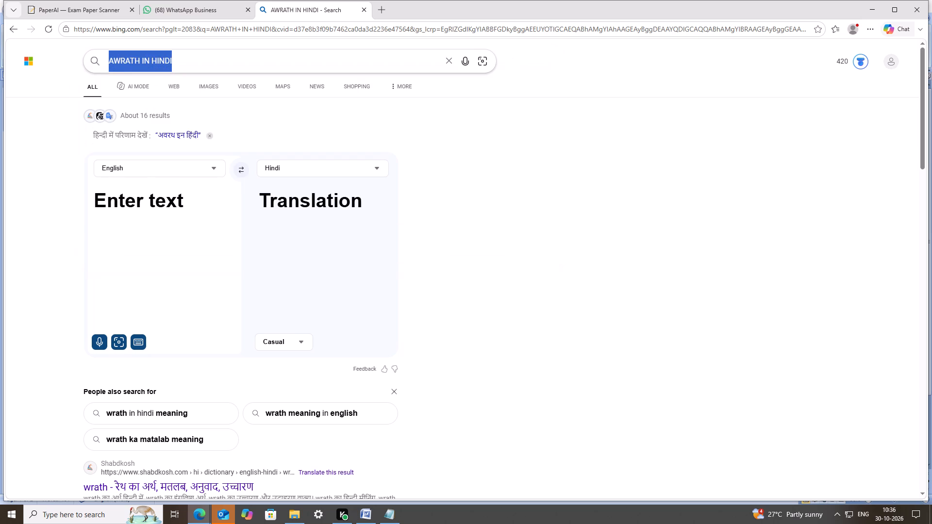
key("BackSpace")
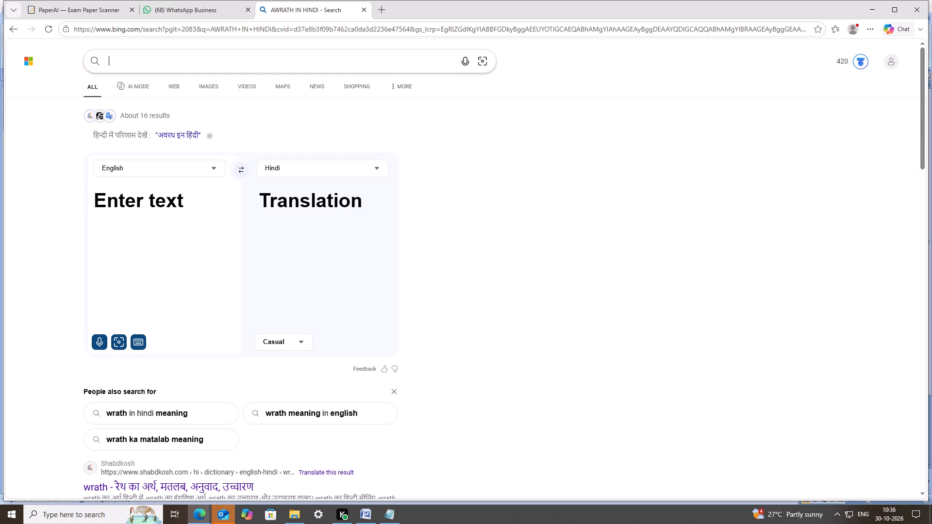
type("ARU")
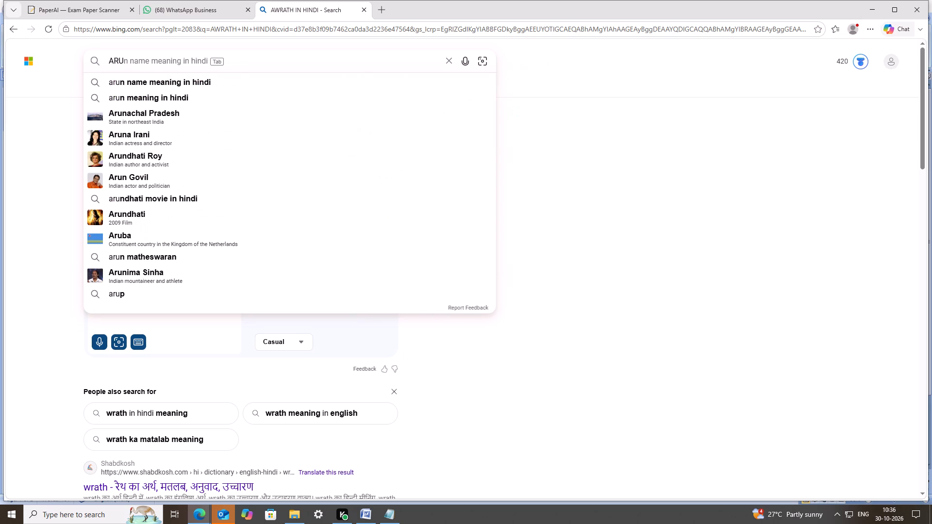
key("t")
key("h")
key("Return")
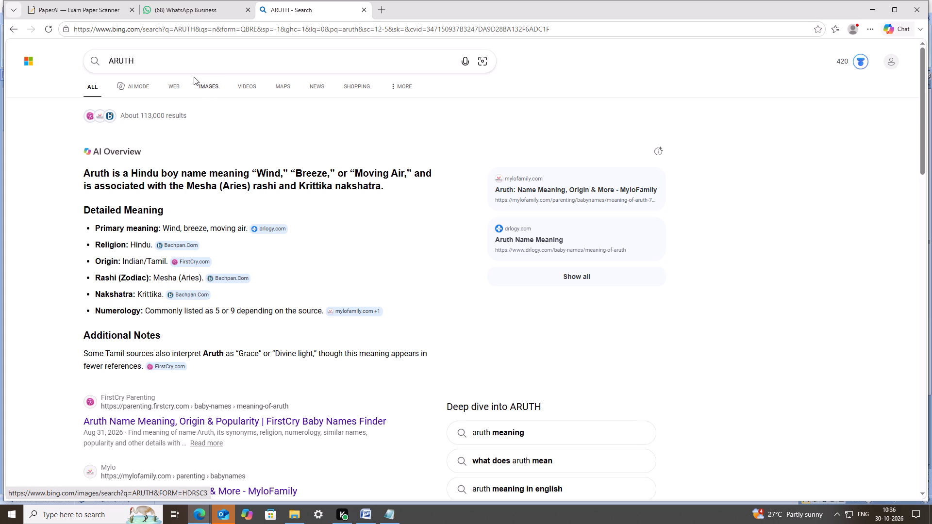
Extend the search query to ARUTH I N HINDI and run it.
left_click(192, 69)
key("space")
type("I N HINDI")
key("Return")
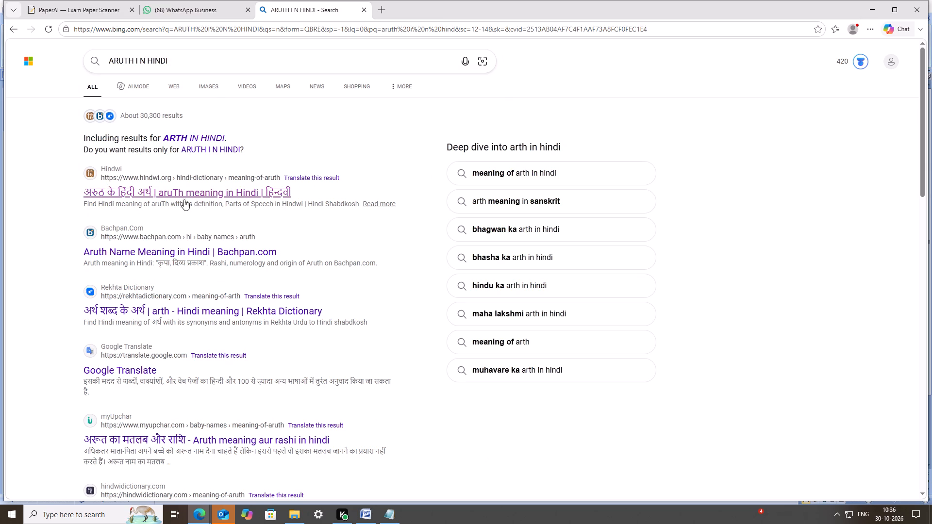
Correct the word ARUTH in the search query to AURATH and run the search again.
left_click(127, 59)
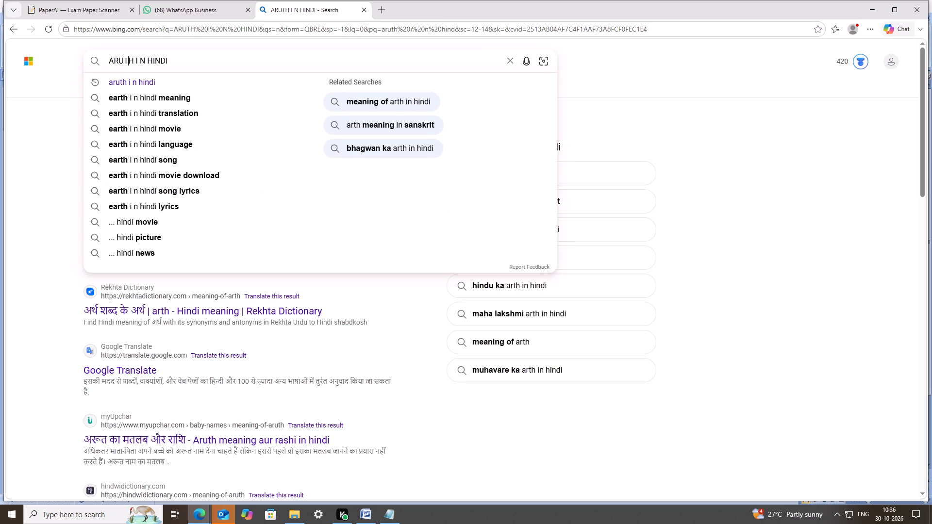
left_click(124, 59)
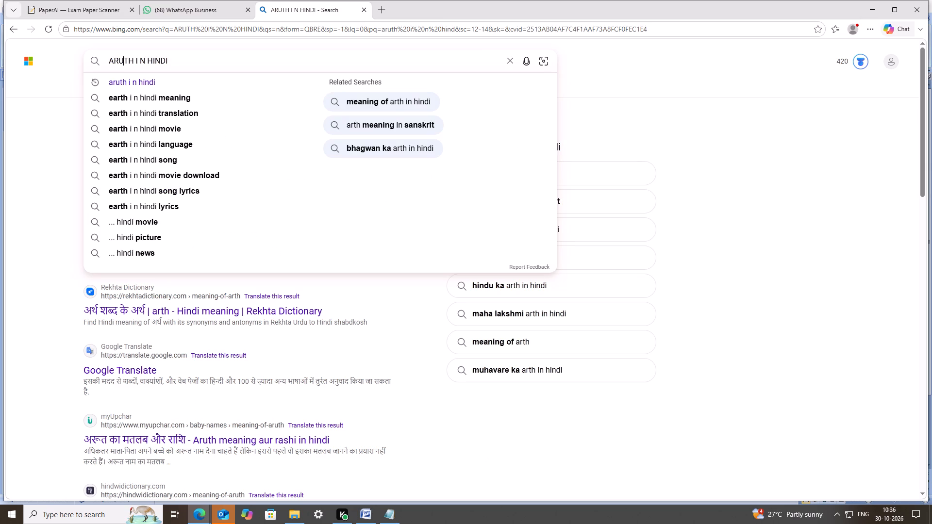
left_click(116, 63)
key("u")
left_click(132, 58)
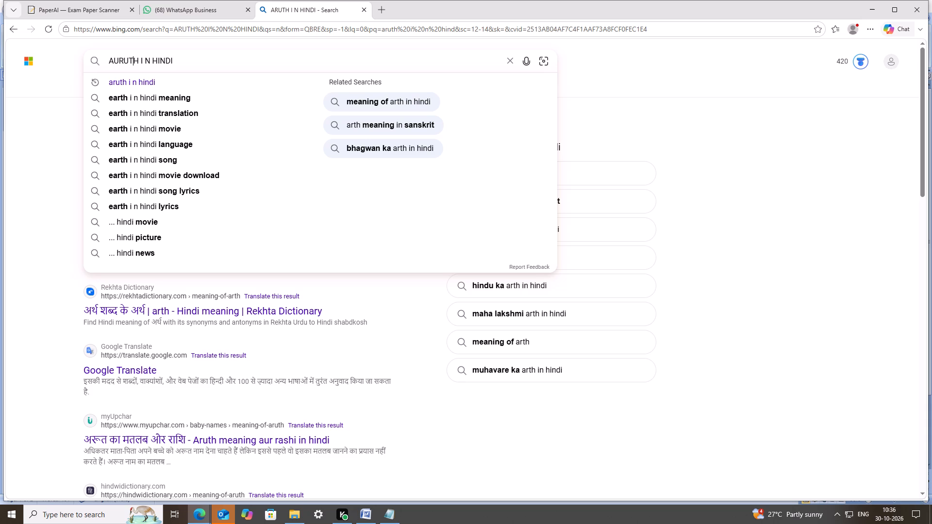
left_click(128, 59)
key("BackSpace")
key("a")
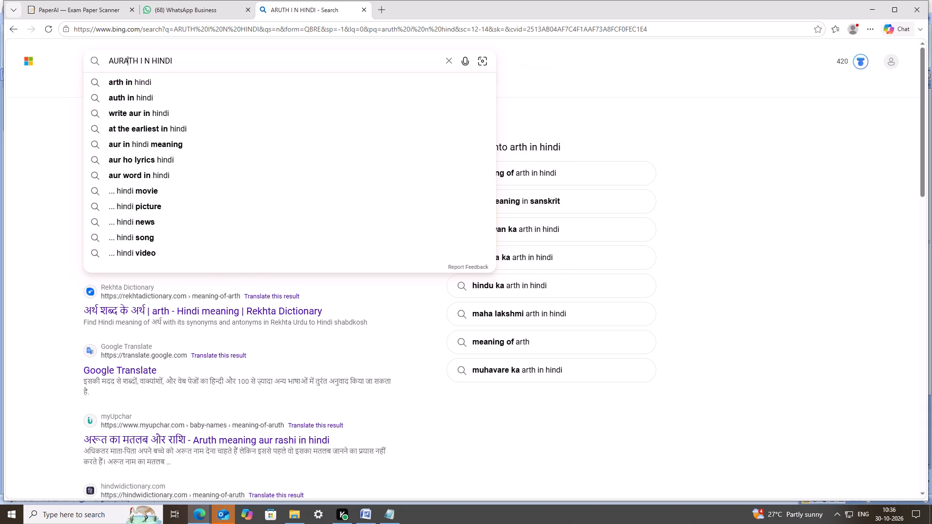
key("Return")
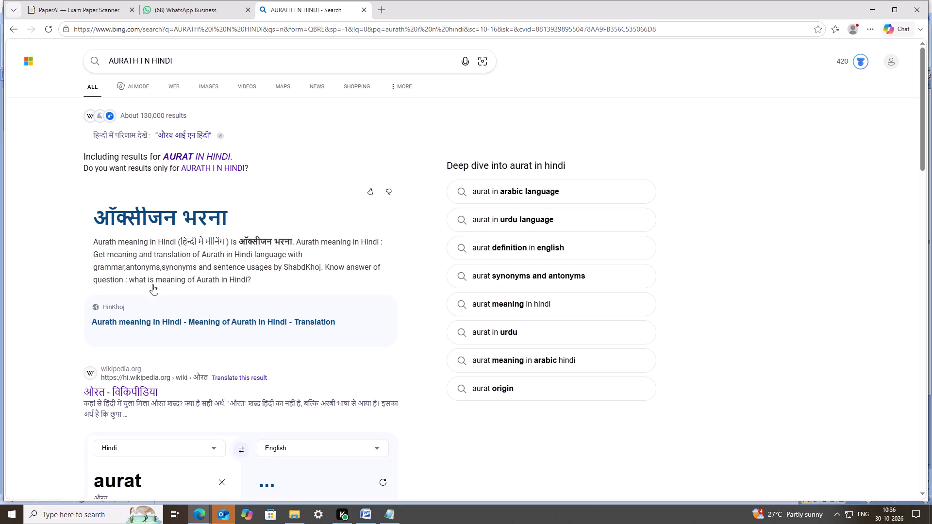
Copy AURATH from the search query and paste it over AWRATH below item 1 of section IV in PaperAI.
left_click_drag(137, 62, 98, 59)
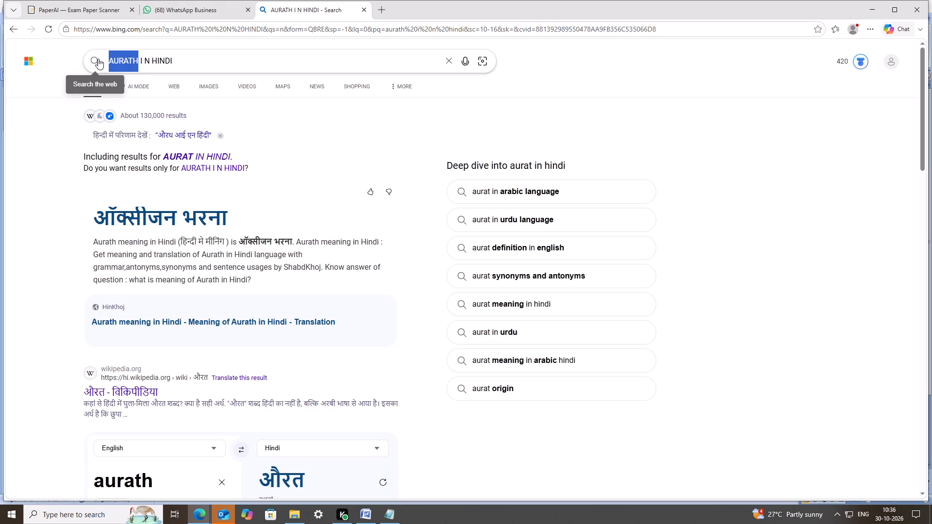
left_click_drag(98, 59, 98, 58)
key("ctrl+c")
key("ctrl+c")
left_click(94, 1)
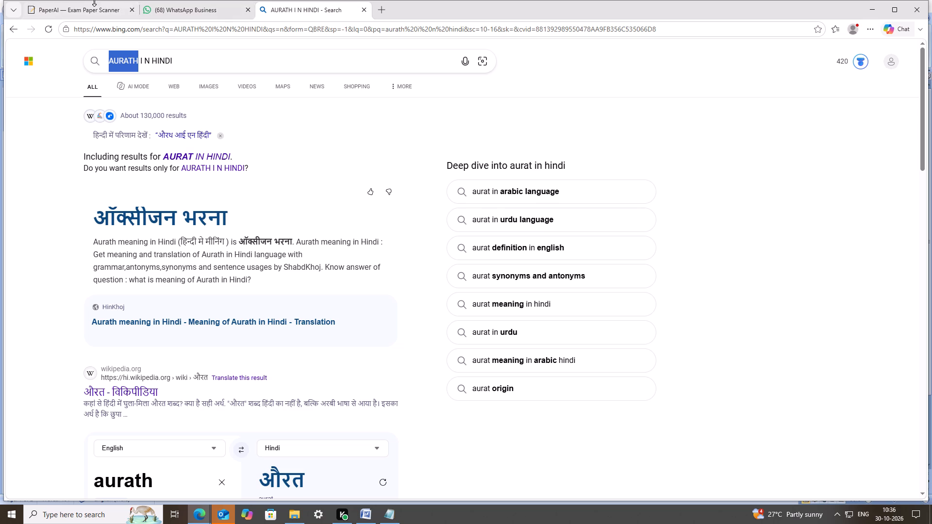
left_click(78, 10)
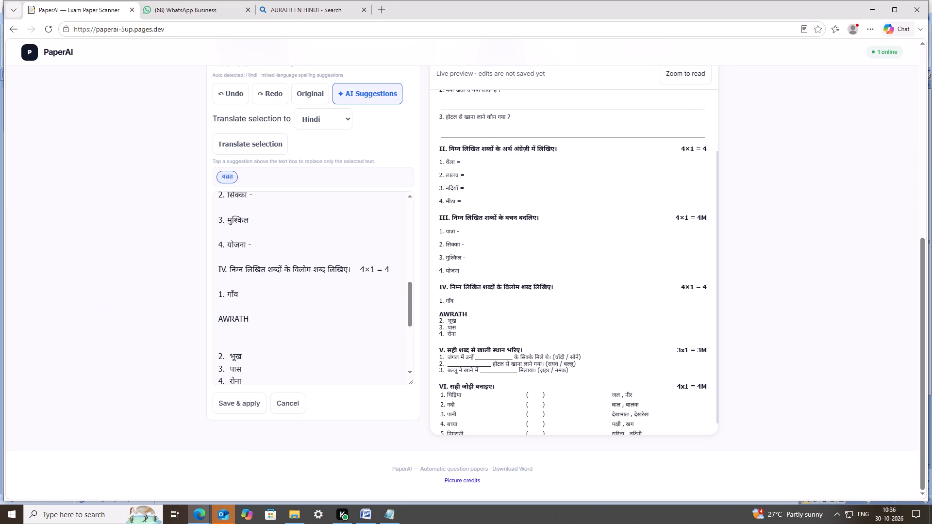
left_click_drag(259, 324, 211, 324)
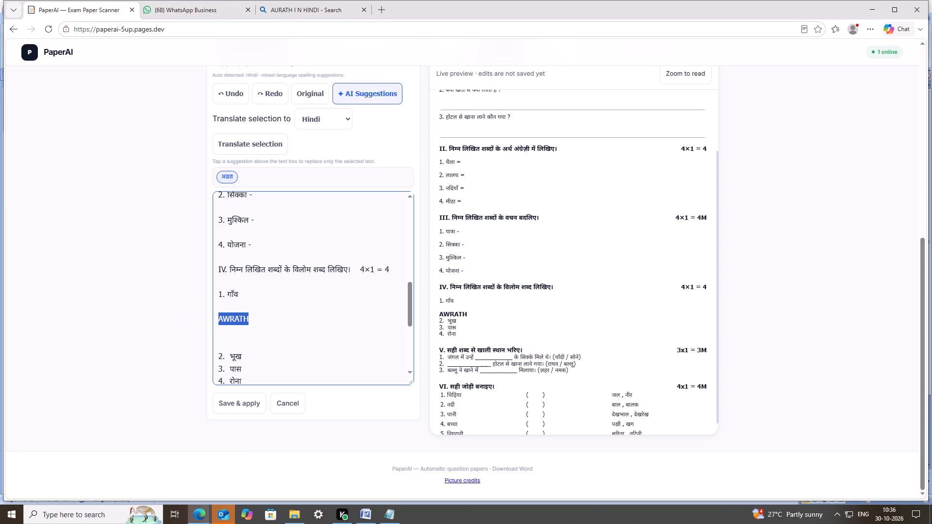
key("ctrl+v")
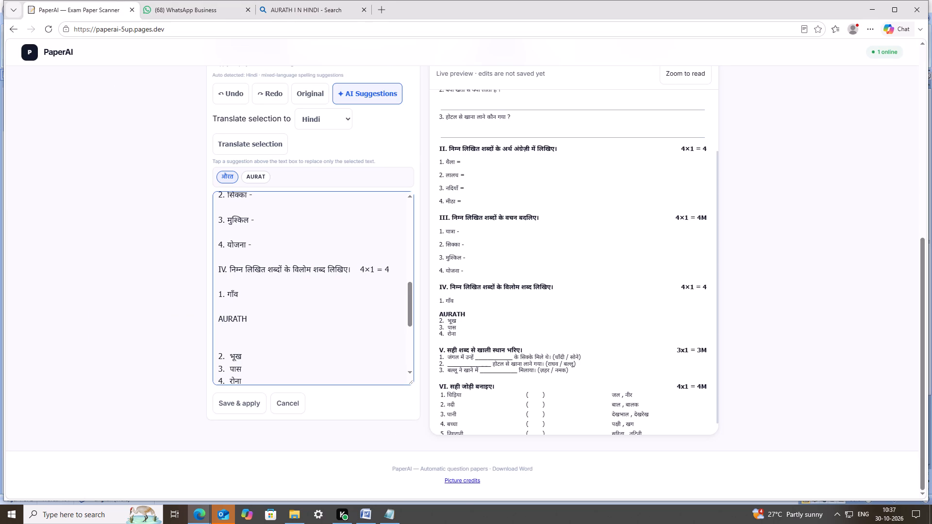
Replace AURATH below item 1 of section IV with the suggested Hindi word औरत, and copy that word.
left_click(230, 181)
left_click_drag(246, 298, 214, 298)
key("ctrl+c")
key("ctrl+c")
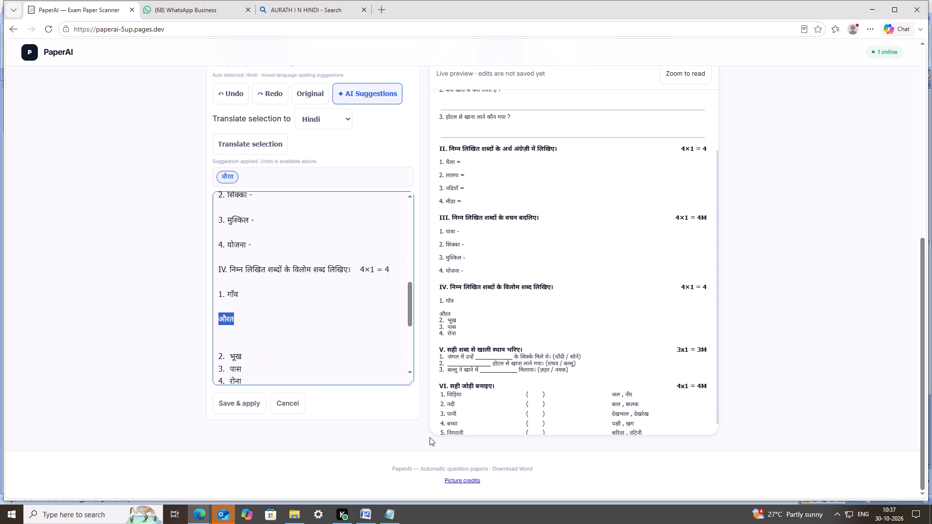
Switch to the Class 2 FA-3 document in Word and put an indented opening bracket and the copied औरत on section III's blank line.
left_click(369, 520)
left_click(210, 334)
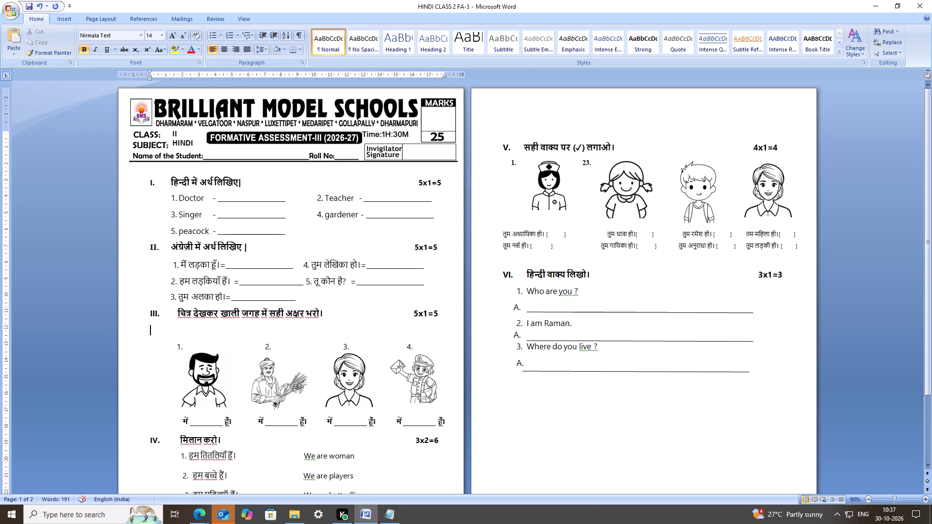
key("space")
key("space")
key("space")
key("space")
key("space")
key("space")
key("space")
key("space")
key("space")
key("space")
key("space")
key("shift+parenleft")
key("ctrl+v")
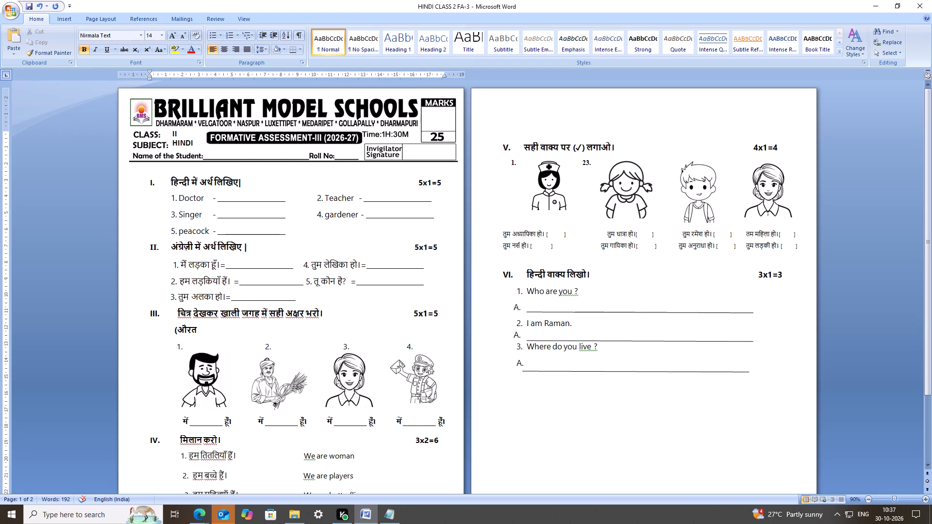
Space औरत away from the bracket, add a comma and spaces after it, and indent section III's bracketed line two spaces further.
key("Left")
key("Left")
key("Left")
key("Left")
key("Right")
key("space")
key("space")
key("Right")
key("Right")
key("Right")
type(",")
key("space")
key("space")
key("space")
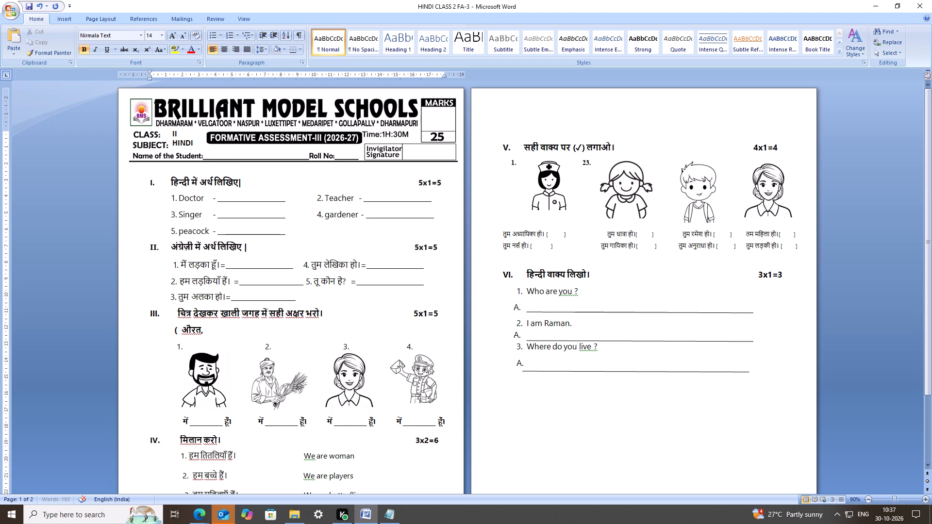
left_click(171, 328)
key("space")
key("space")
Switch to PaperAI in Edge and replace औरत below item 1 of section IV with DAKIYA.
left_click(203, 521)
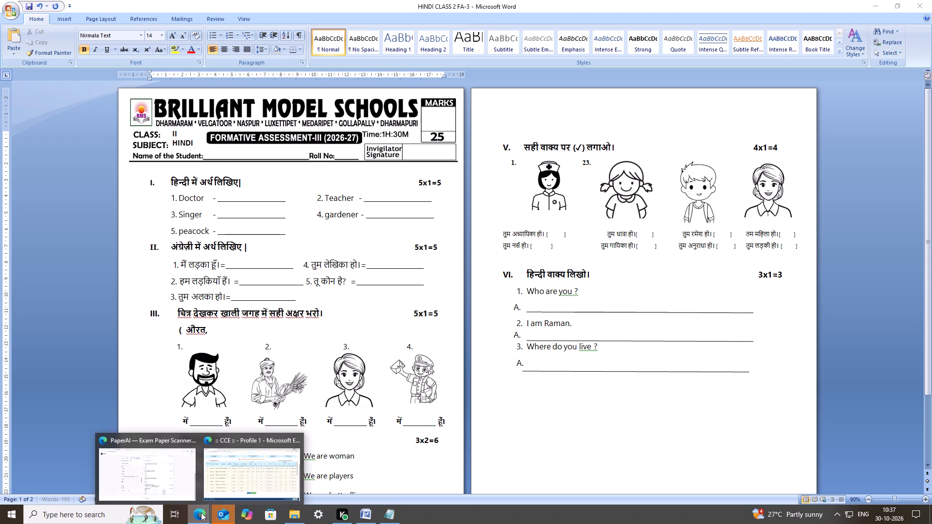
left_click(156, 491)
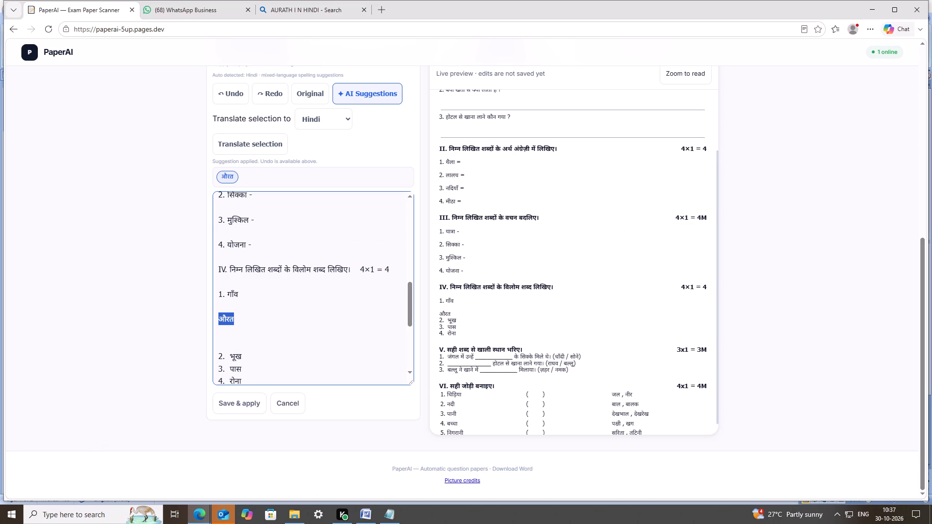
key("BackSpace")
type("DAKIYA")
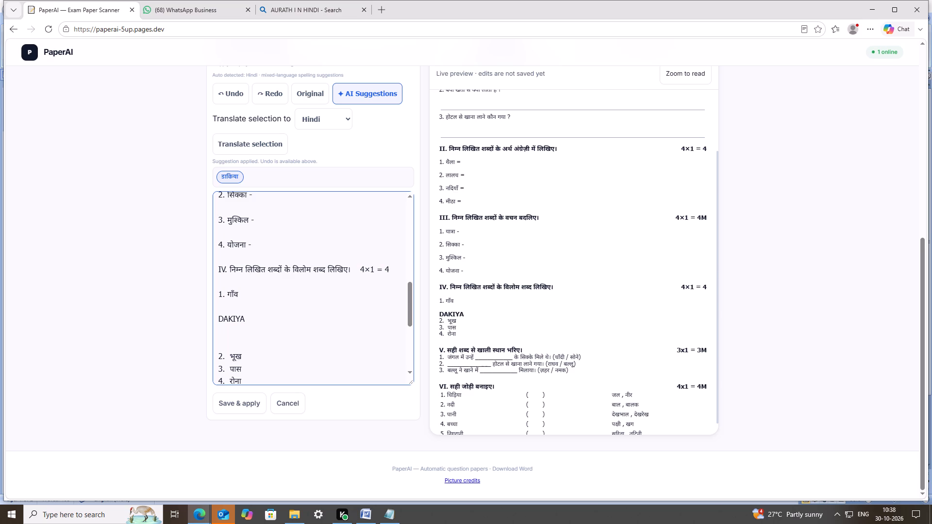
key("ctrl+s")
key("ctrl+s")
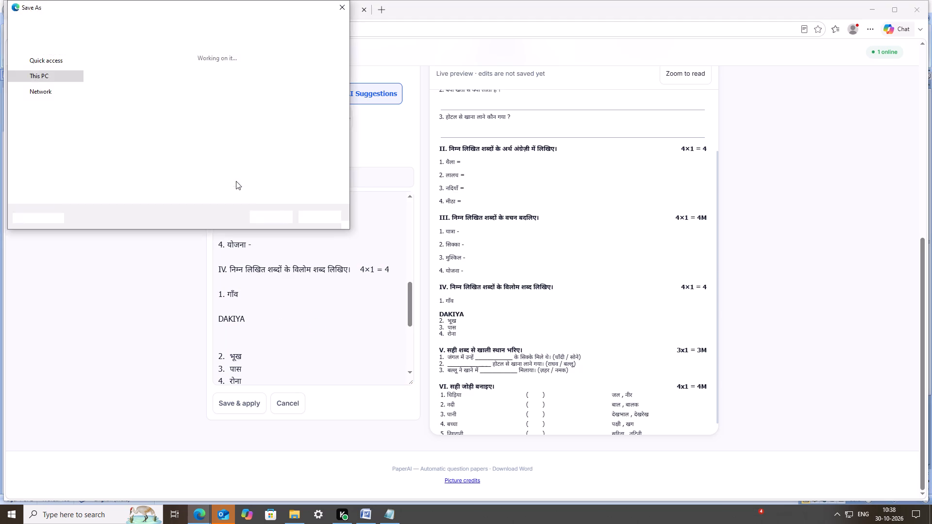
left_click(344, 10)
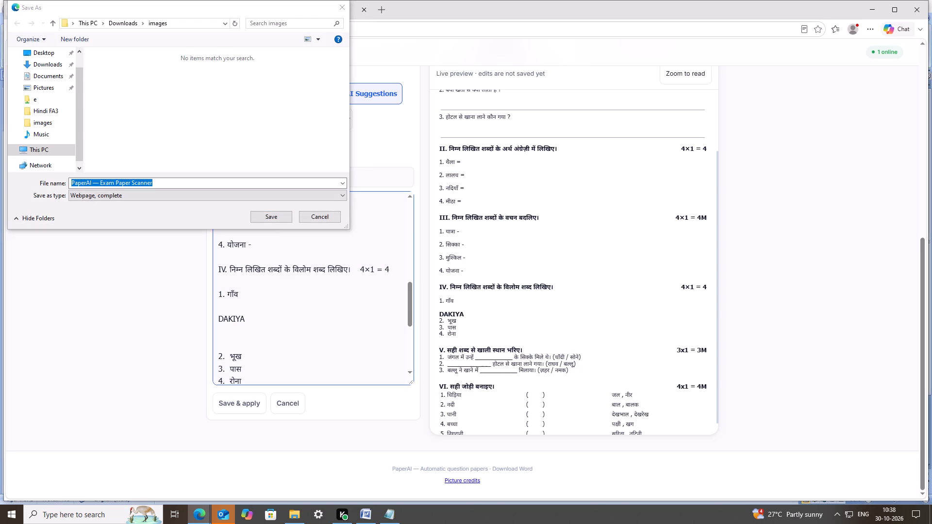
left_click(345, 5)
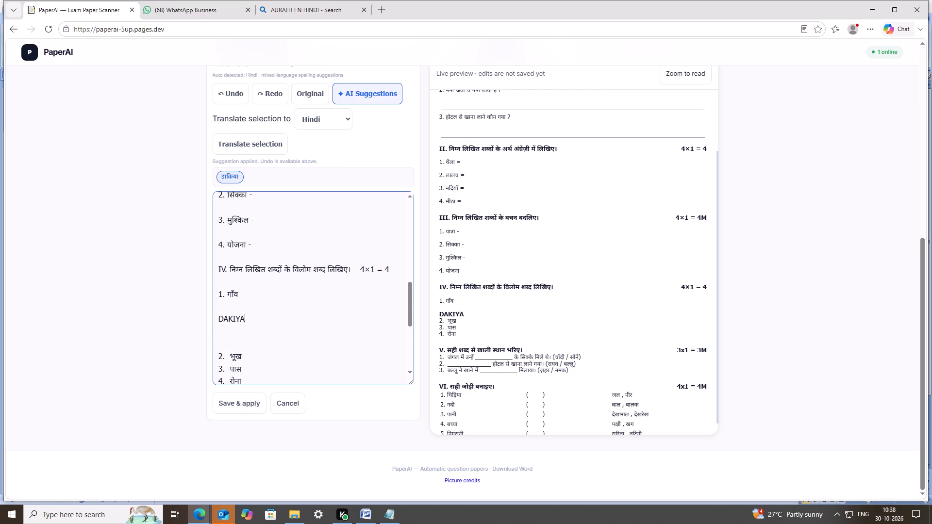
Replace DAKIYA below item 1 of section IV with the suggested Hindi word डाकिया, and copy that word.
left_click_drag(250, 317, 221, 320)
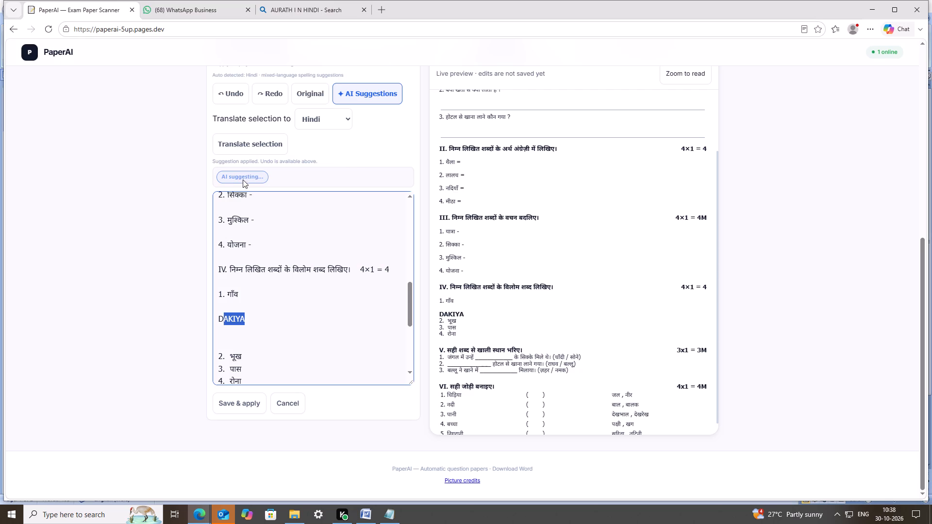
left_click(261, 309)
left_click_drag(260, 317, 234, 321)
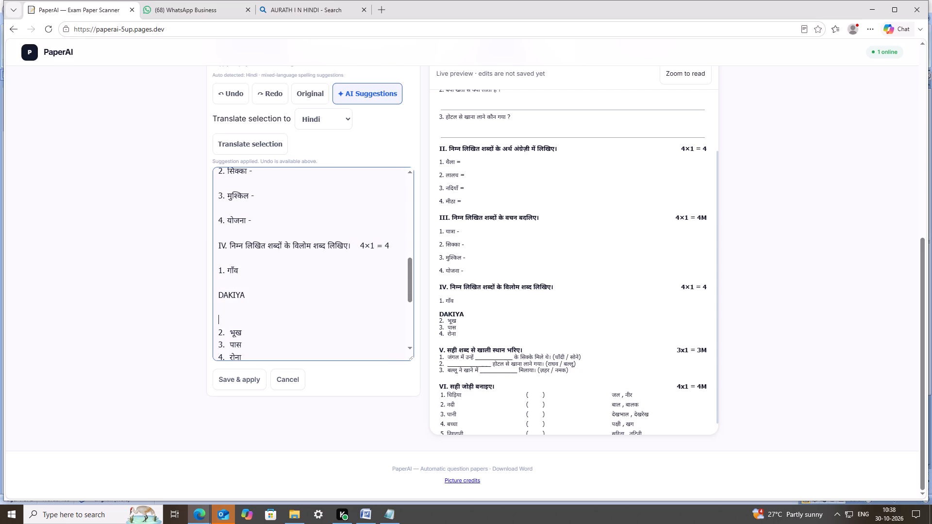
left_click_drag(234, 321, 233, 321)
left_click_drag(261, 293, 200, 293)
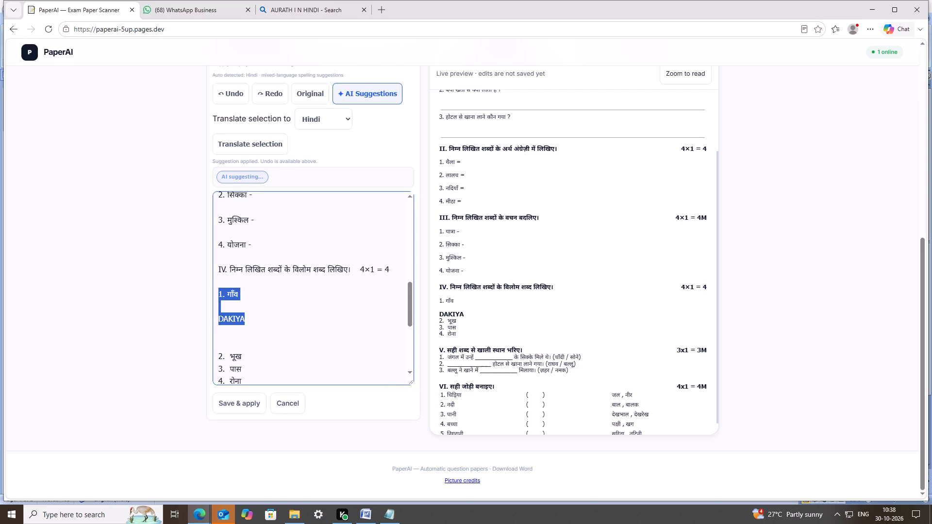
left_click(257, 302)
left_click(254, 313)
double_click(233, 294)
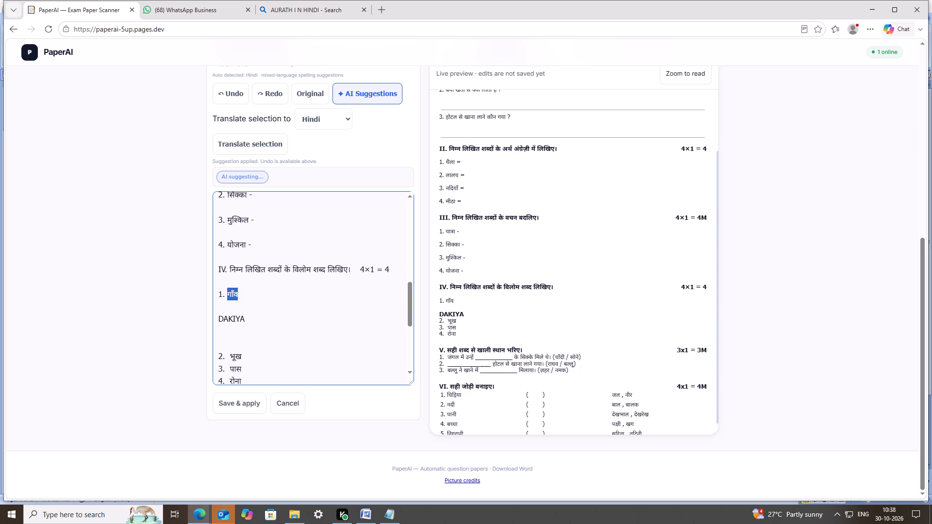
left_click(239, 318)
left_click_drag(252, 319, 216, 322)
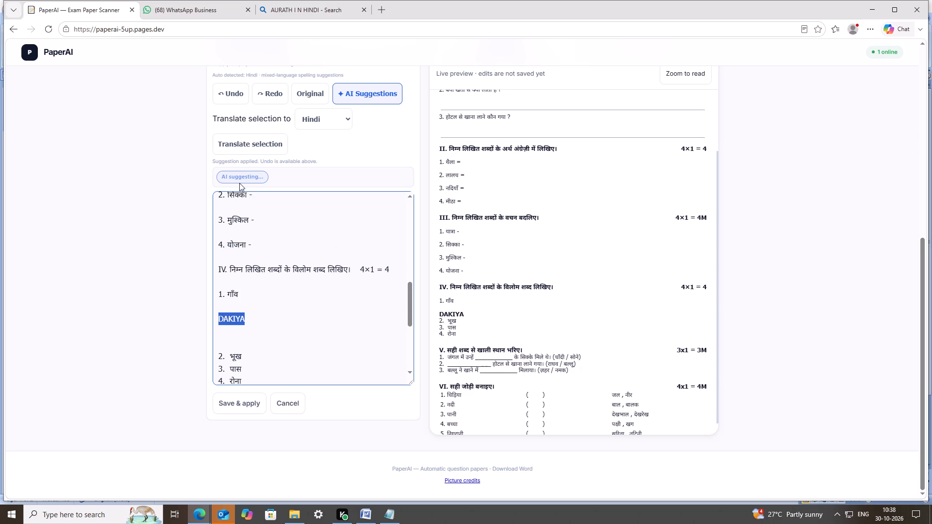
left_click(237, 181)
left_click_drag(247, 295, 207, 295)
key("ctrl+c")
key("ctrl+c")
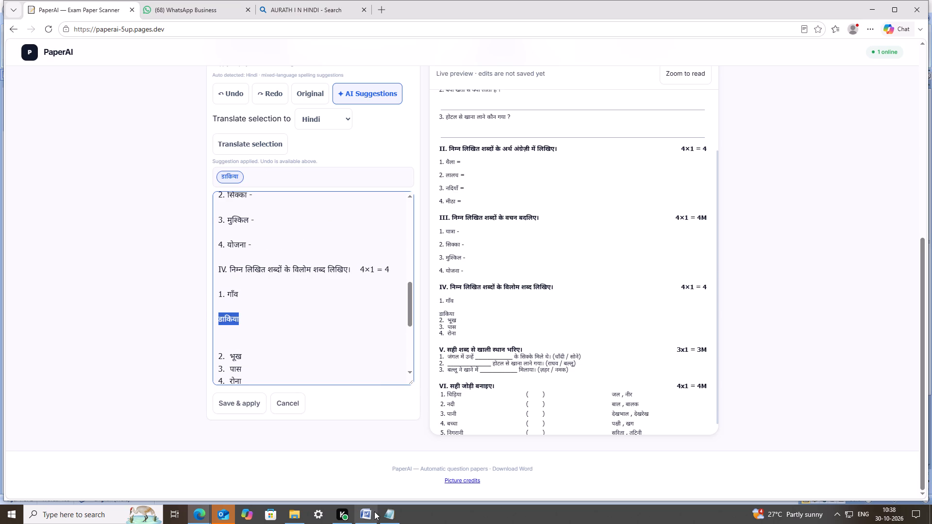
Switch to Word and paste डाकिया after औरत in section III's bracketed line, followed by a comma and three spaces.
left_click(368, 520)
left_click(243, 345)
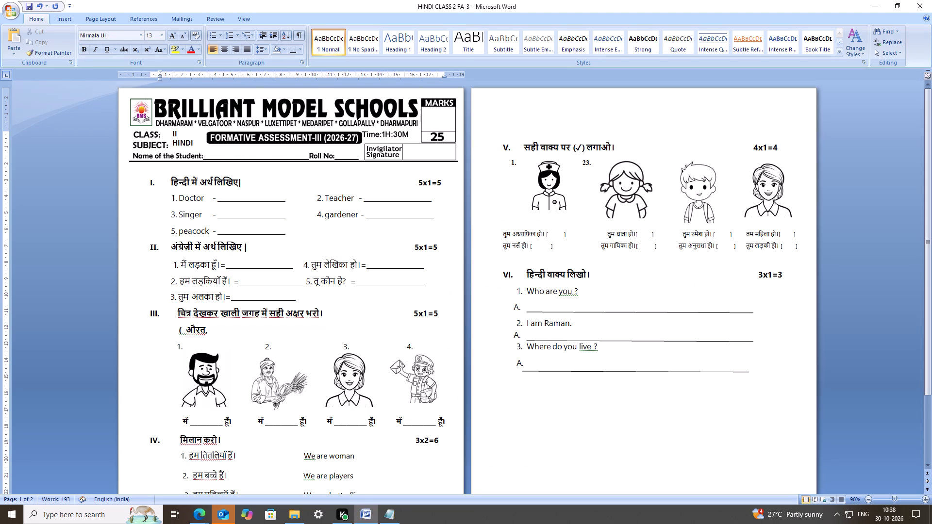
left_click(238, 332)
key("ctrl+v")
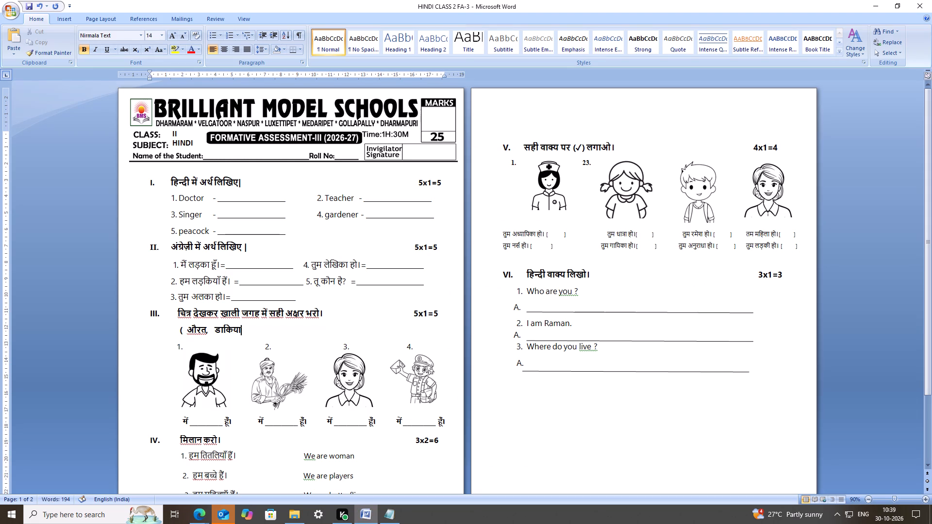
key("comma")
key("space")
key("space")
key("space")
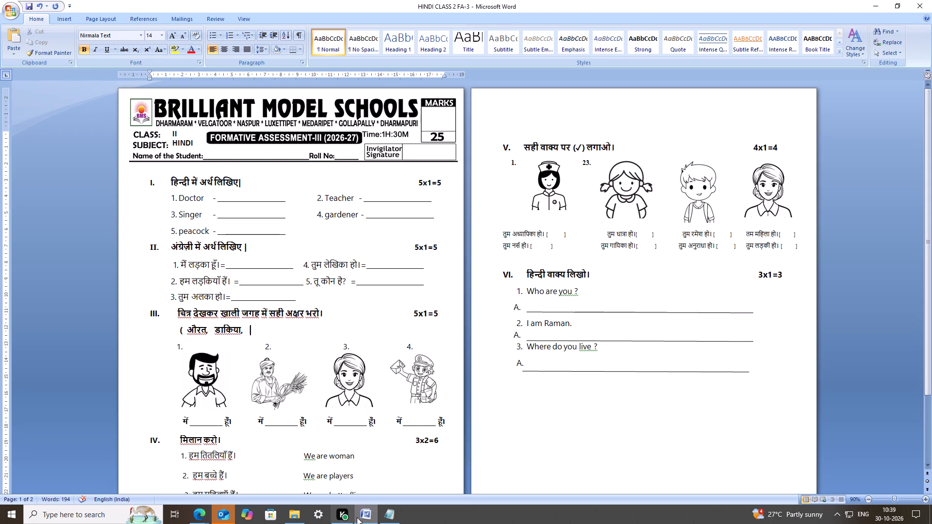
Return to PaperAI and replace डाकिया below item 1 of section IV with ADMI.
left_click(365, 514)
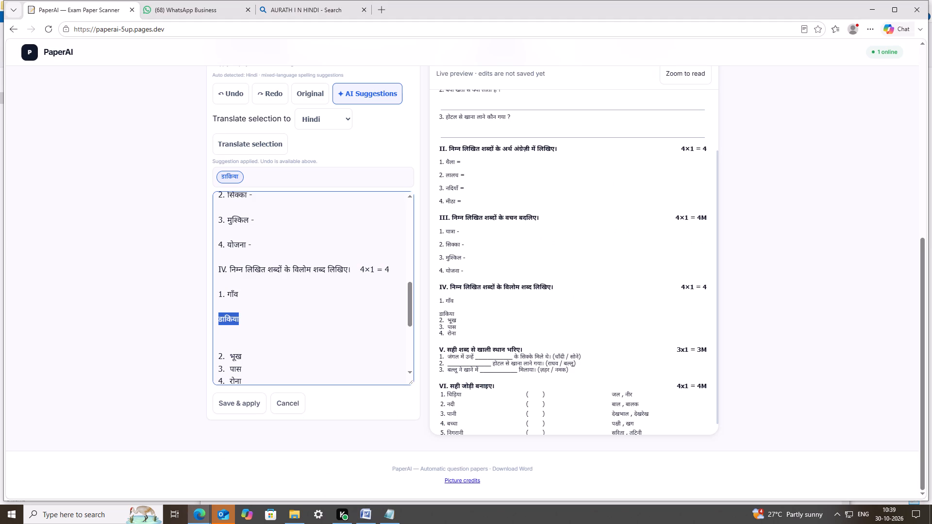
key("BackSpace")
type("ADI")
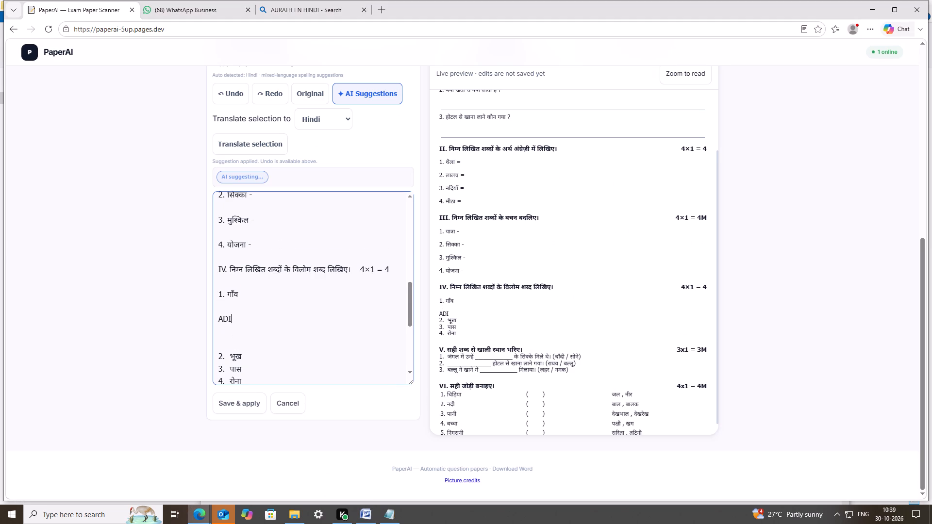
key("BackSpace")
type("MI")
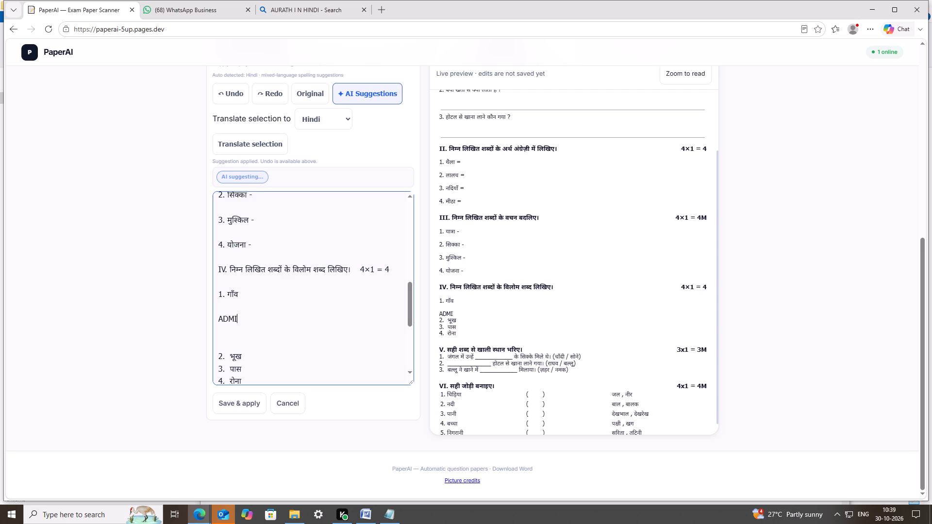
left_click_drag(264, 311, 201, 321)
left_click(257, 318)
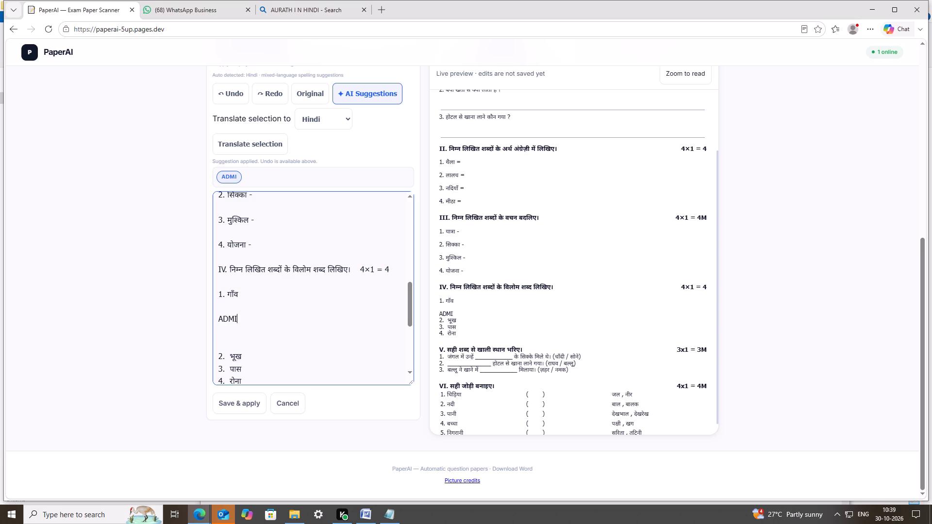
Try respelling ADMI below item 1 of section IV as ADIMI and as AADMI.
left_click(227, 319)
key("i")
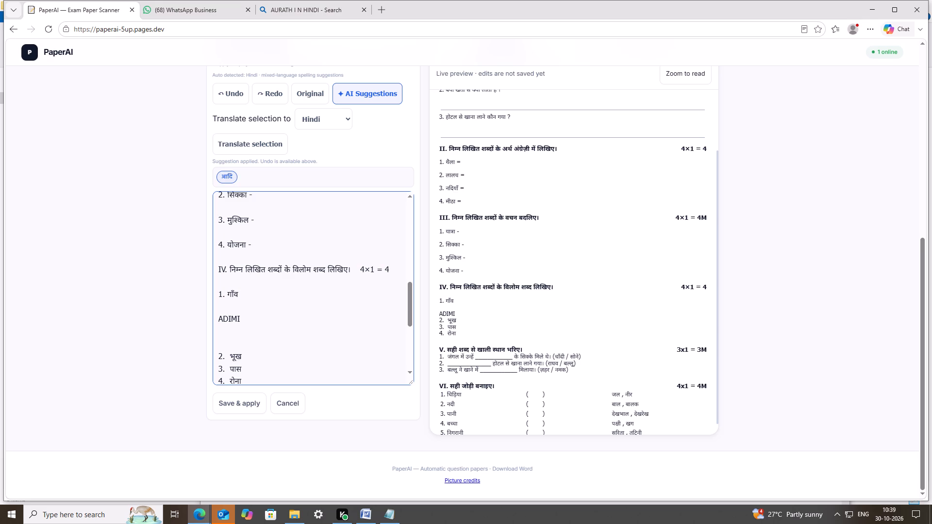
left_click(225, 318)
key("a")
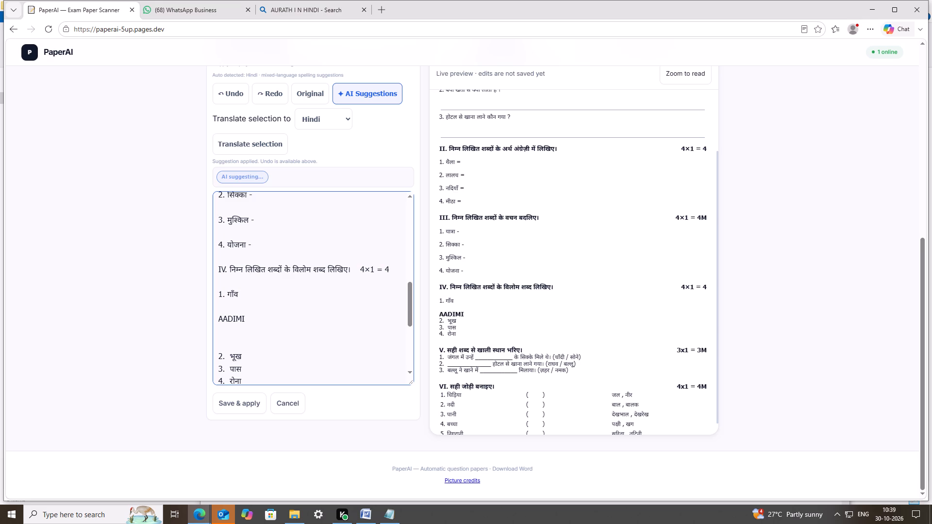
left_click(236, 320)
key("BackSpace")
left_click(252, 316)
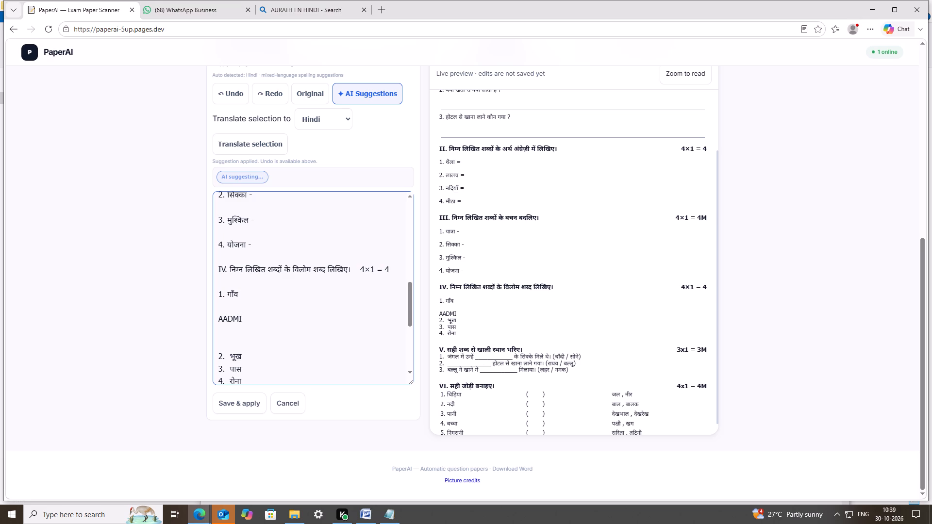
Respell the romanised word below item 1 of section IV as ADAMI.
key("BackSpace")
key("BackSpace")
key("BackSpace")
key("BackSpace")
type("DAMI")
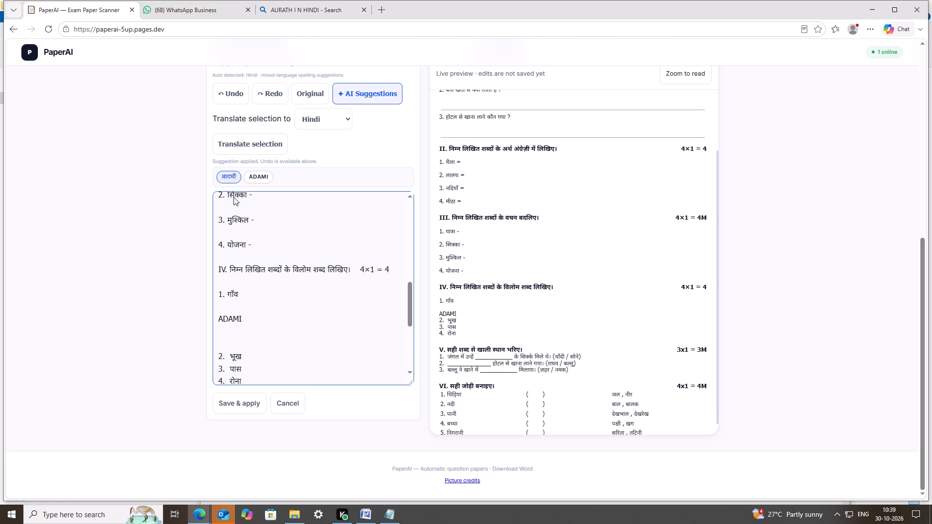
Convert ADAMI below item 1 of section IV to the suggested आदमी and copy the Hindi word.
left_click(226, 180)
left_click_drag(246, 295, 209, 304)
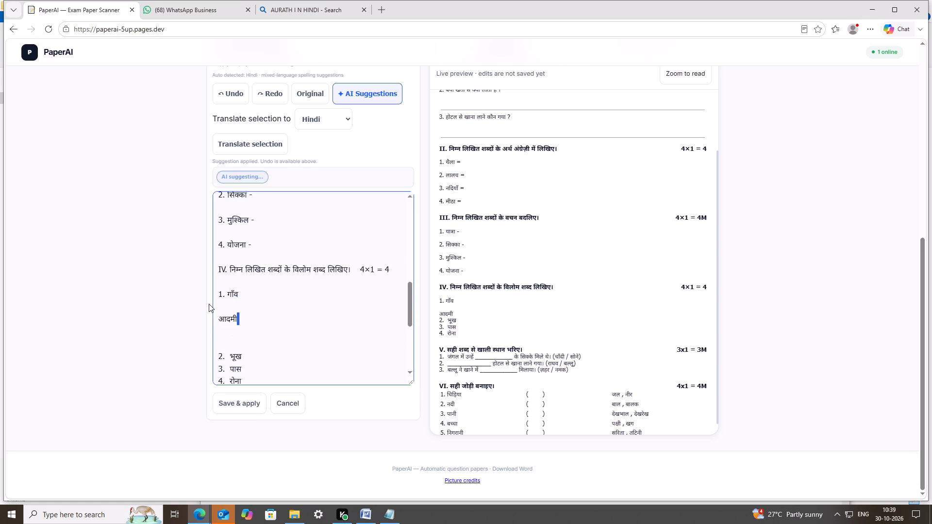
left_click_drag(209, 304, 218, 317)
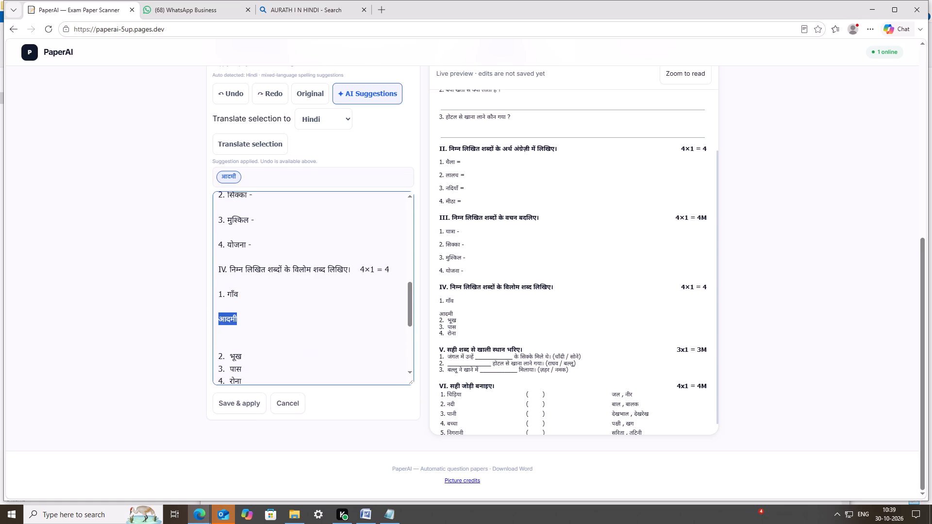
key("ctrl+c")
key("ctrl+c")
Switch to Word and paste आदमी after डाकिया in section III's bracketed line, followed by a comma and a space.
left_click(374, 518)
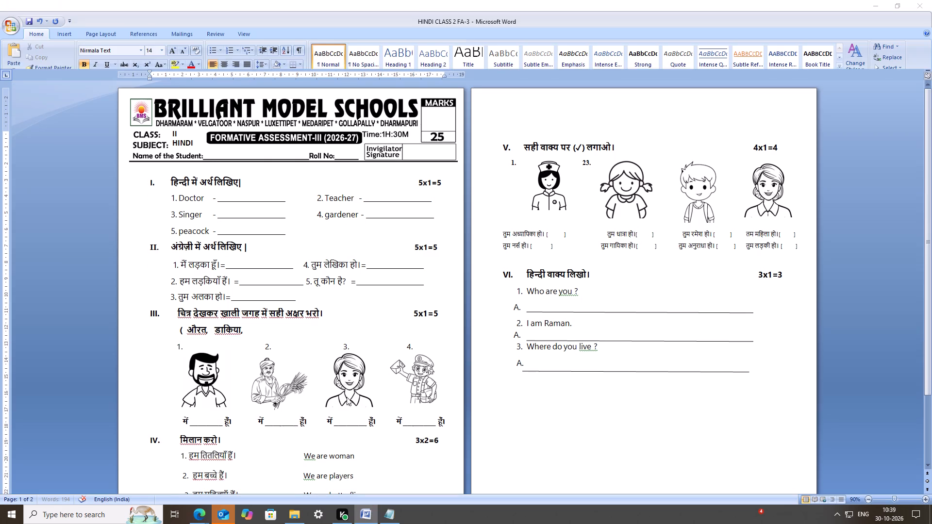
left_click(252, 327)
key("ctrl+v")
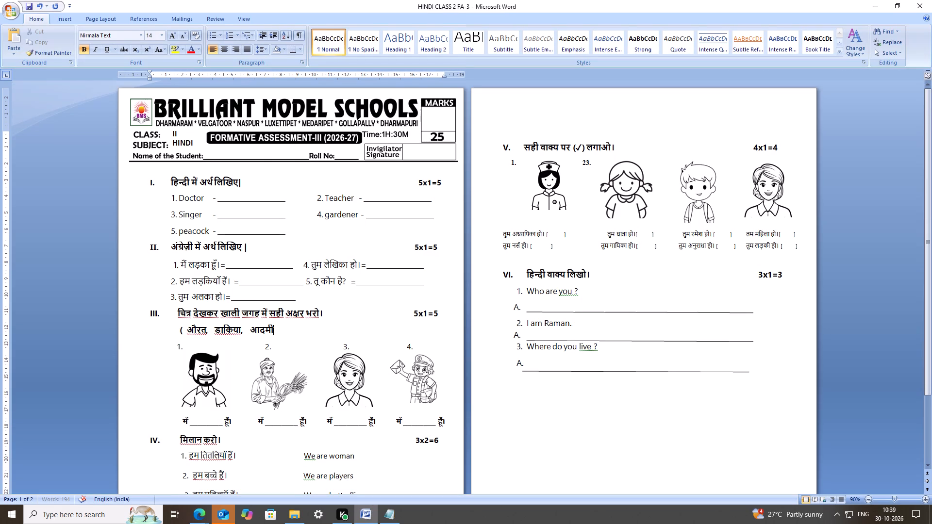
key("space")
type(",")
key("space")
Return to PaperAI, replace आदमी below item 1 of section IV with KISHAN converted to किसान, and copy it.
left_click(203, 520)
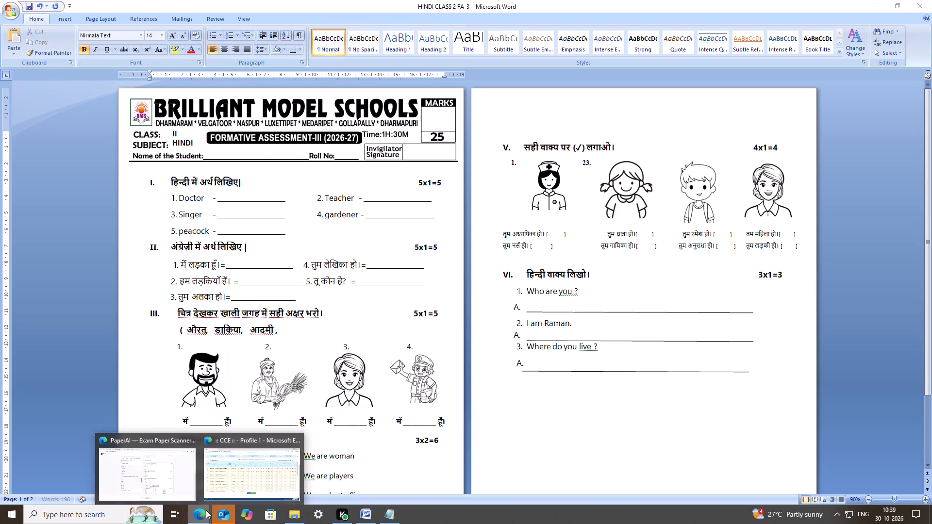
left_click(166, 485)
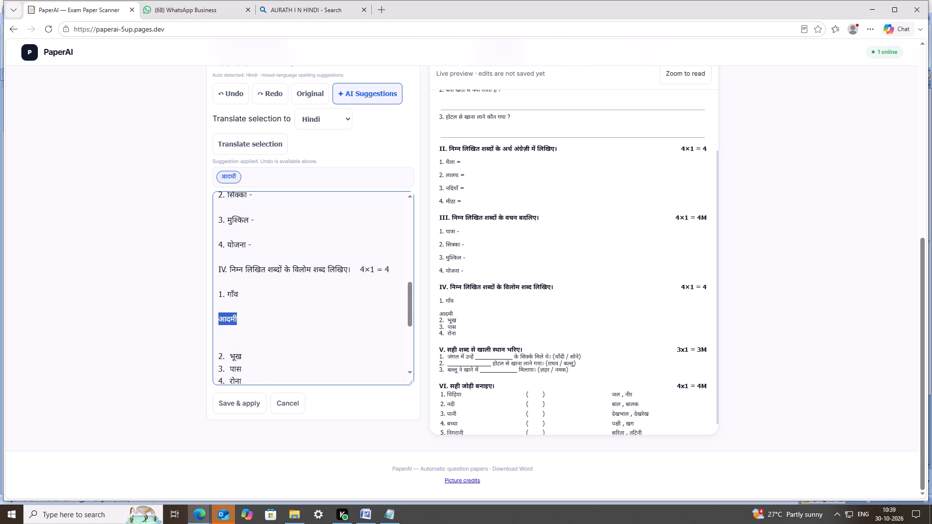
key("BackSpace")
type("KISHAN")
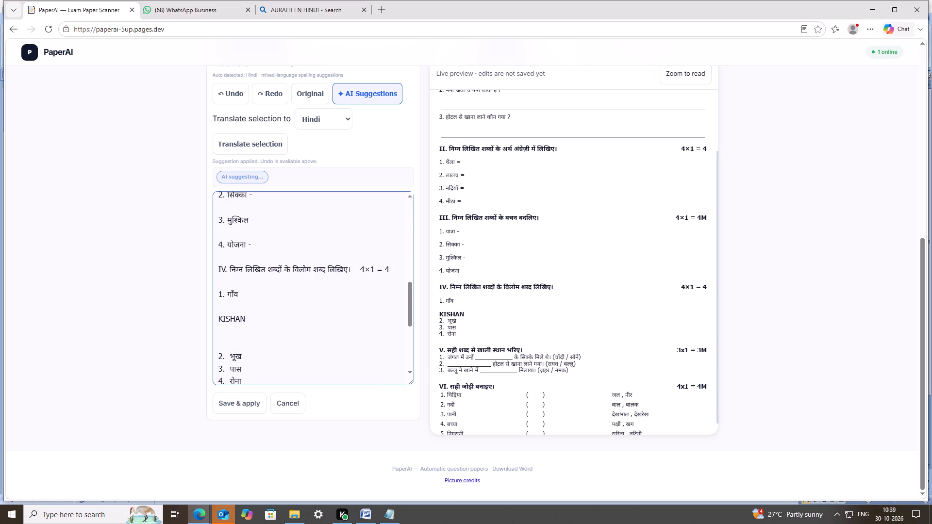
left_click(266, 181)
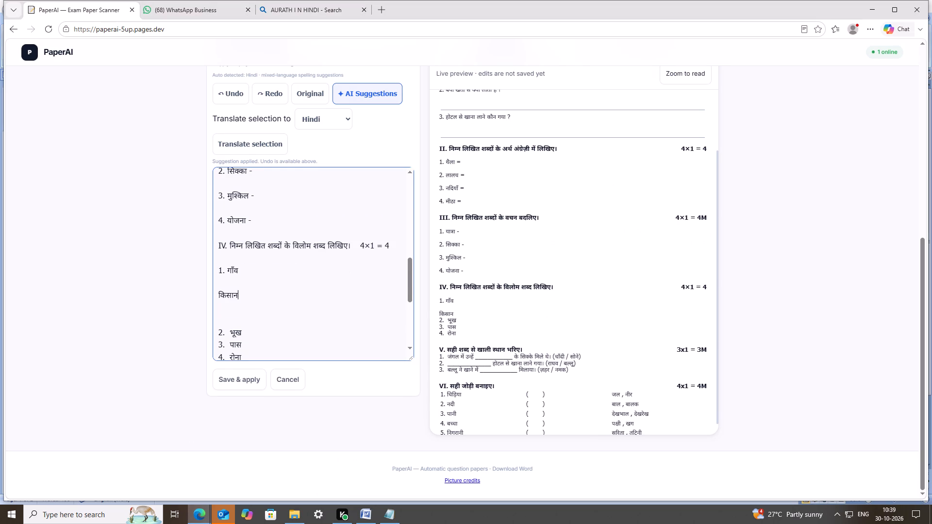
left_click_drag(245, 299, 220, 317)
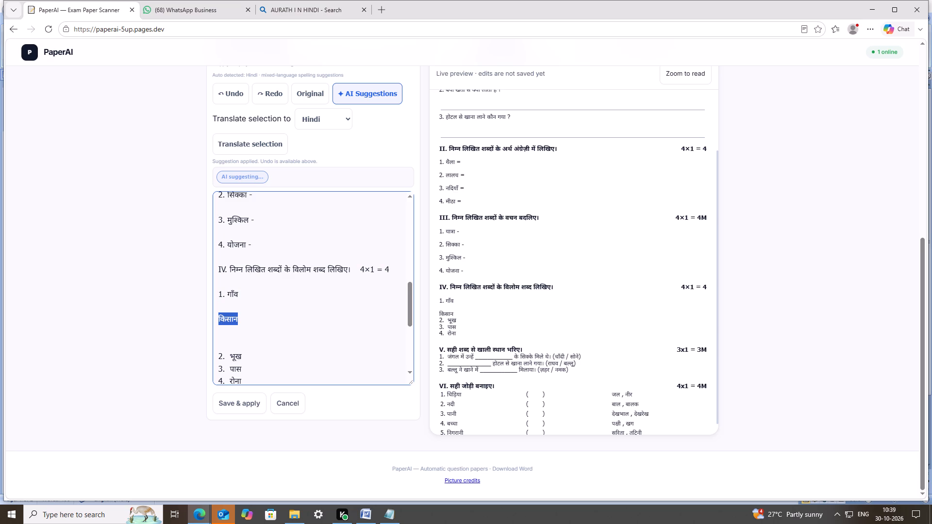
left_click_drag(220, 317, 220, 318)
key("ctrl+c")
key("ctrl+c")
Switch to Word, paste किसान after आदमी in section III's word line, and end the line with a closing bracket.
left_click(368, 516)
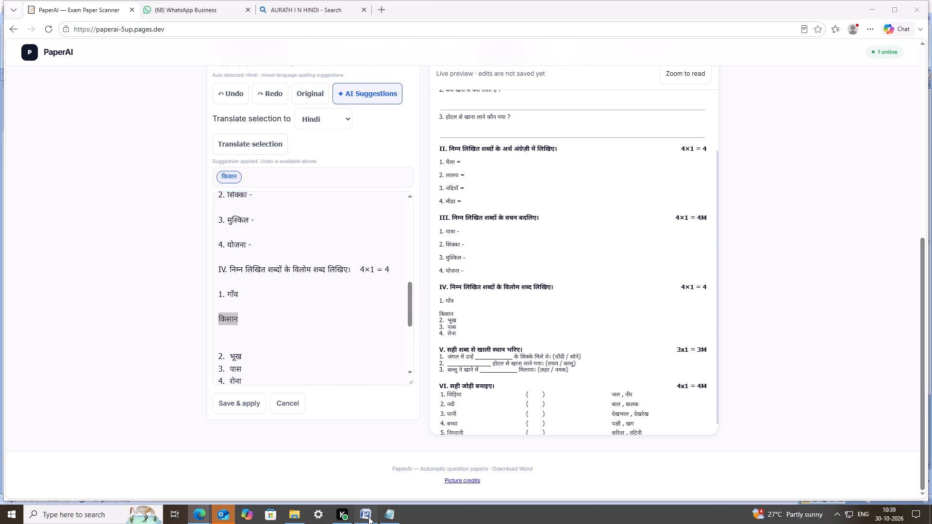
key("ctrl+v")
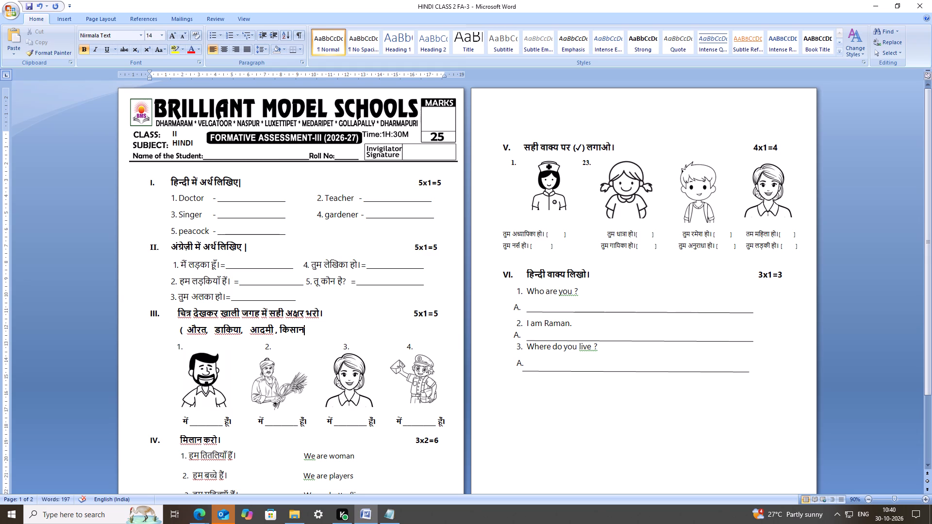
key("space")
type(",")
key("space")
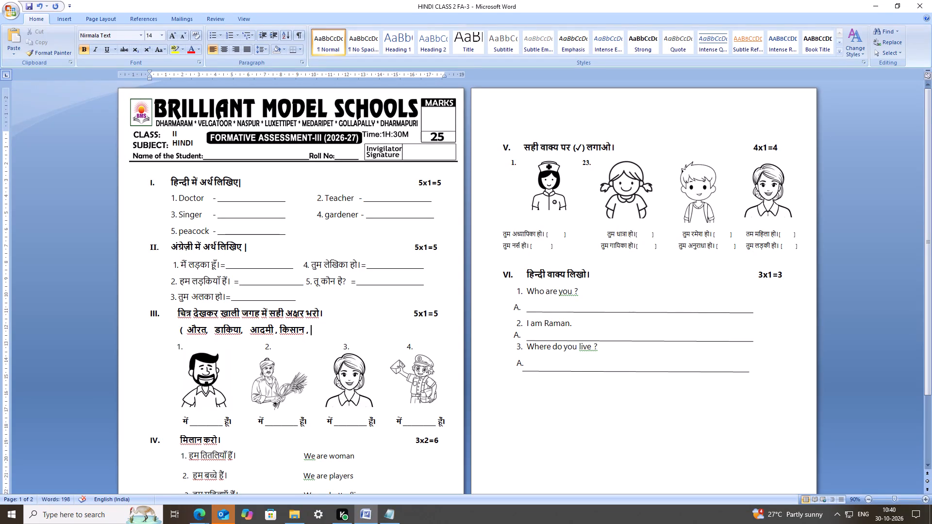
key("BackSpace")
key("BackSpace")
key("shift+parenright")
Save the Class 2 Hindi FA-3 question paper.
key("ctrl+s")
key("ctrl+s")
key("ctrl+s")
key("ctrl+s")
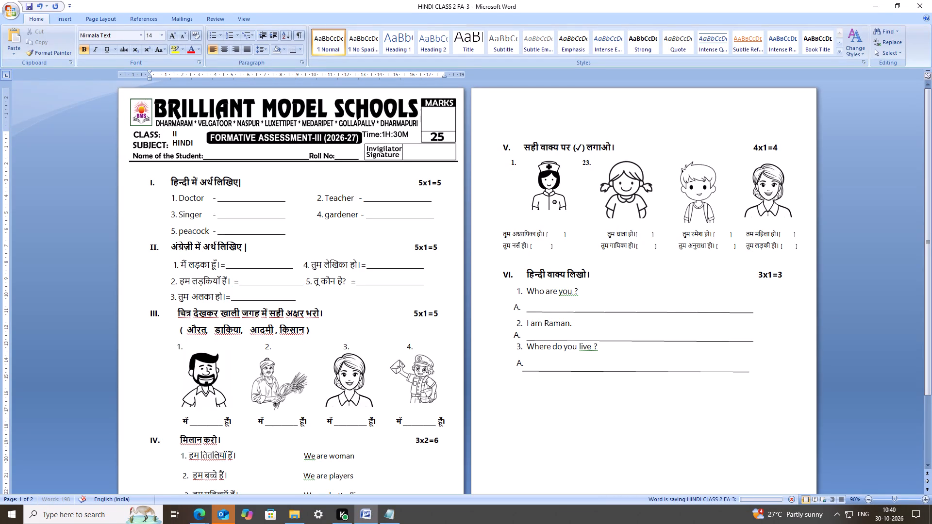
key("ctrl+s")
key("ctrl+s")
key("ctrl+s")
key("ctrl+s")
key("ctrl+s")
key("ctrl+s")
key("ctrl+s")
Delete the 2 and the 3 from the multiplication in section IV's marks.
scroll(335, 389, "down", 4)
scroll(480, 411, "up", 5)
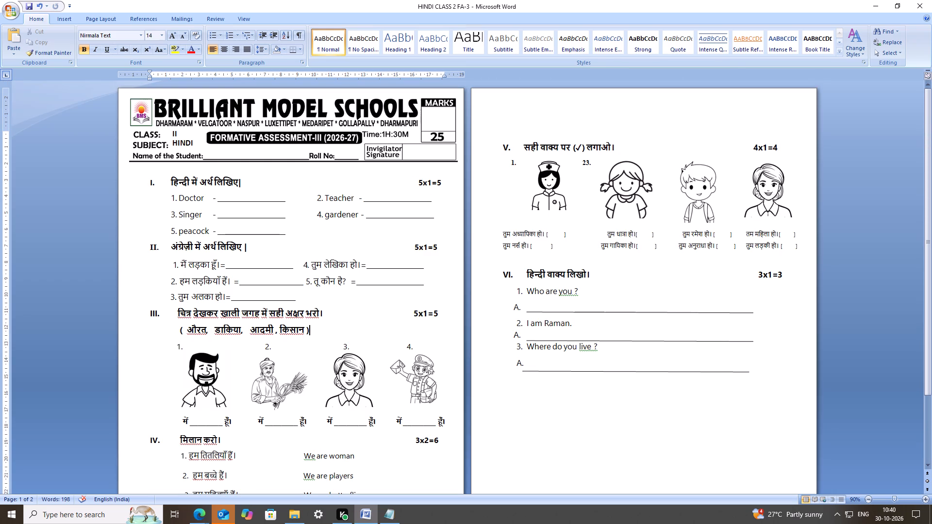
scroll(454, 318, "down", 4)
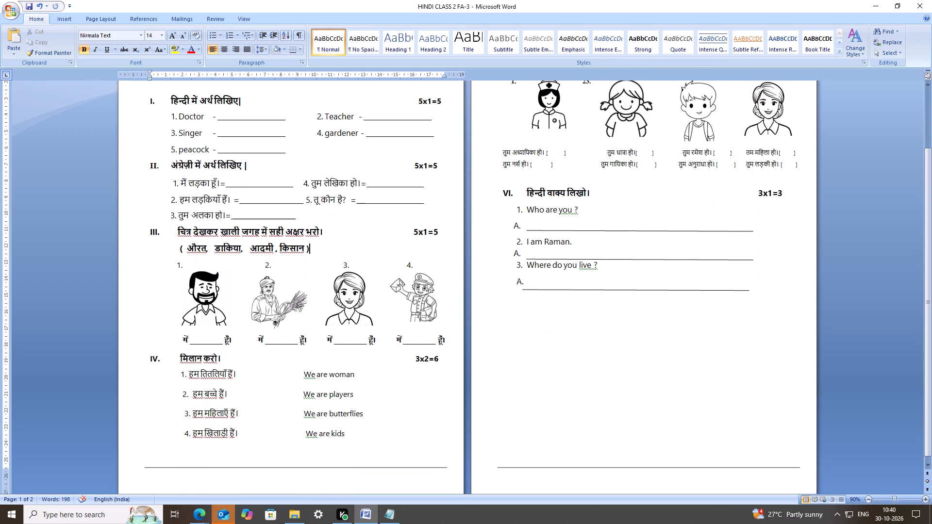
scroll(458, 377, "up", 1)
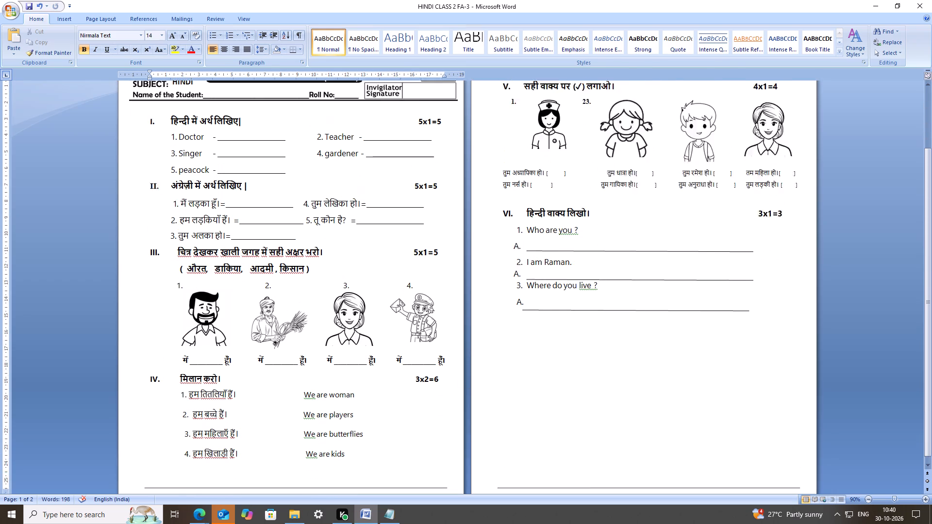
scroll(458, 377, "up", 5)
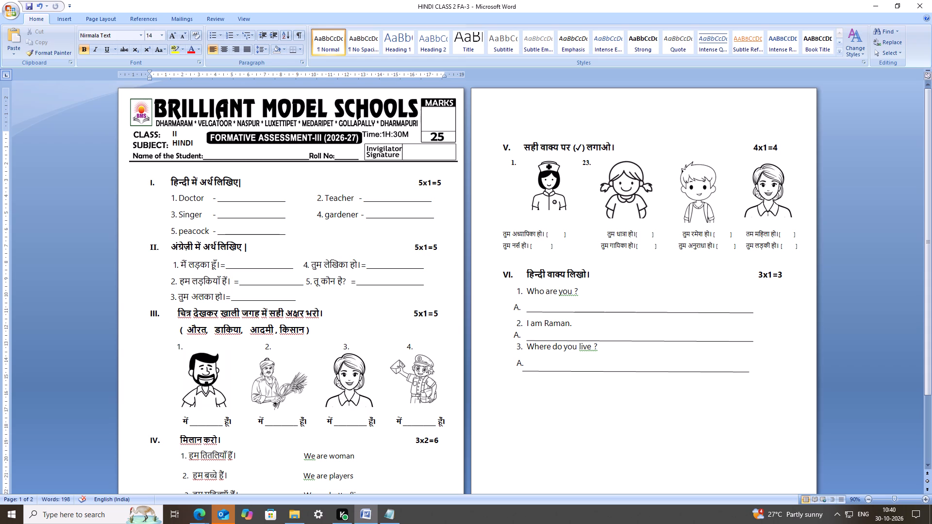
left_click(429, 440)
key("BackSpace")
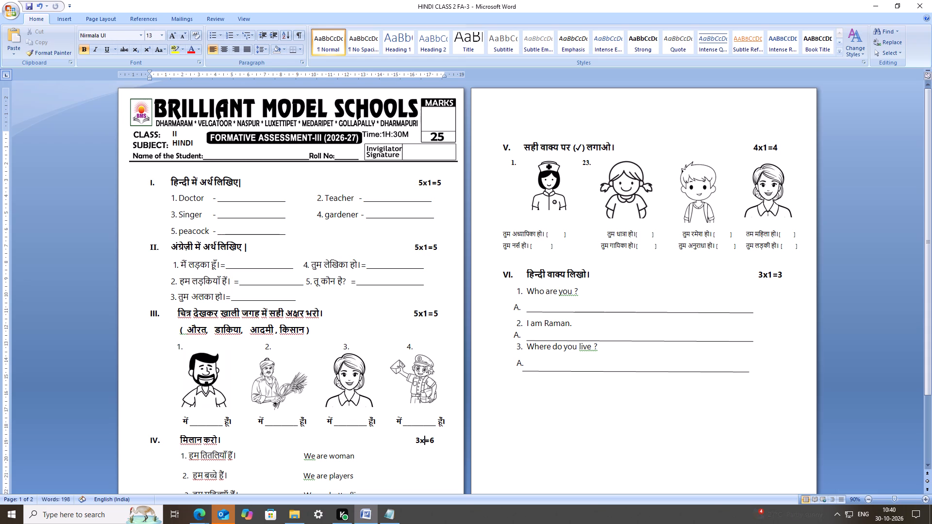
scroll(416, 443, "down", 2)
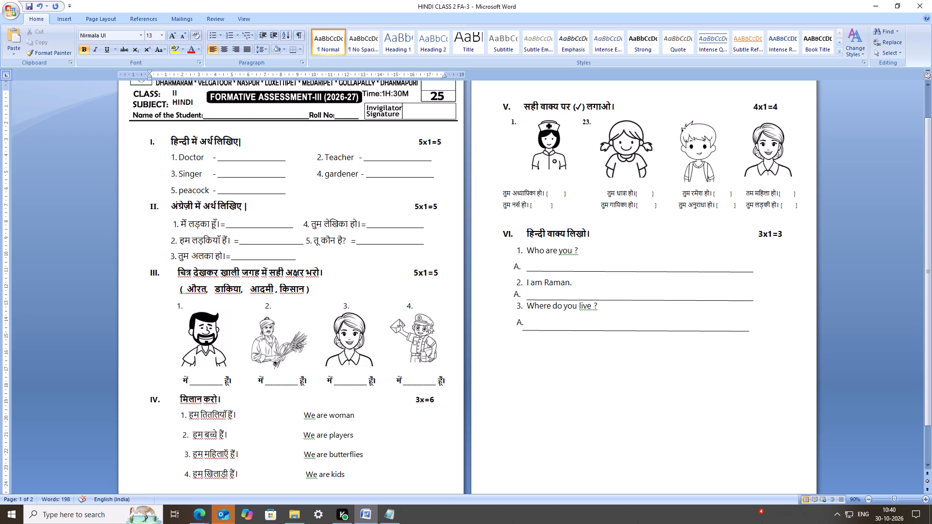
left_click(417, 400)
left_click(419, 400)
key("BackSpace")
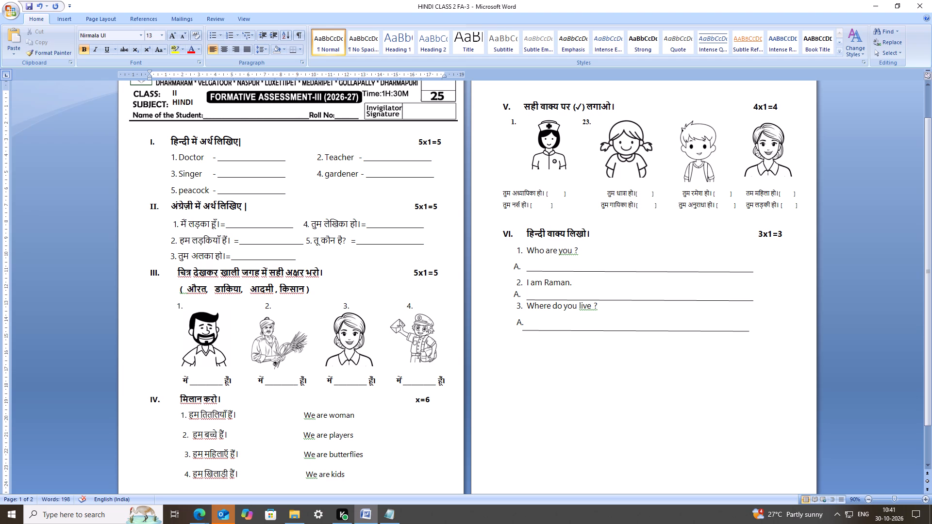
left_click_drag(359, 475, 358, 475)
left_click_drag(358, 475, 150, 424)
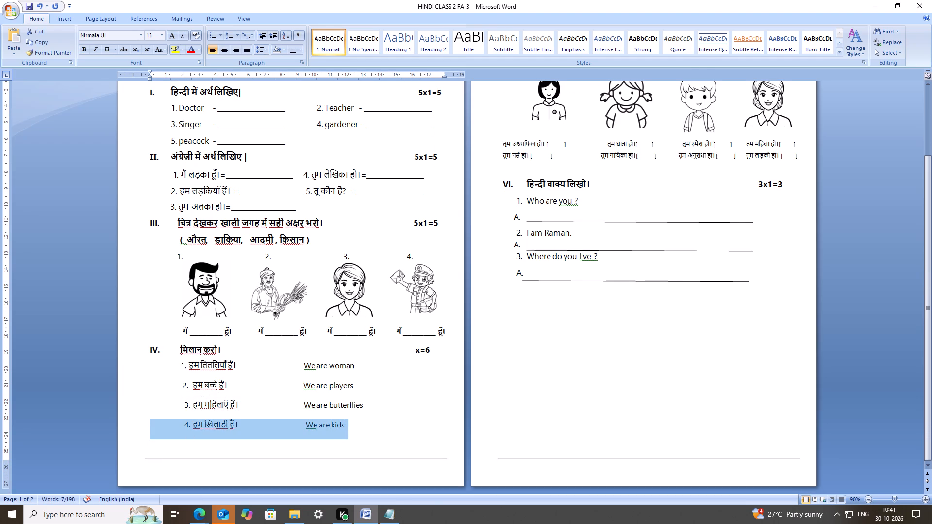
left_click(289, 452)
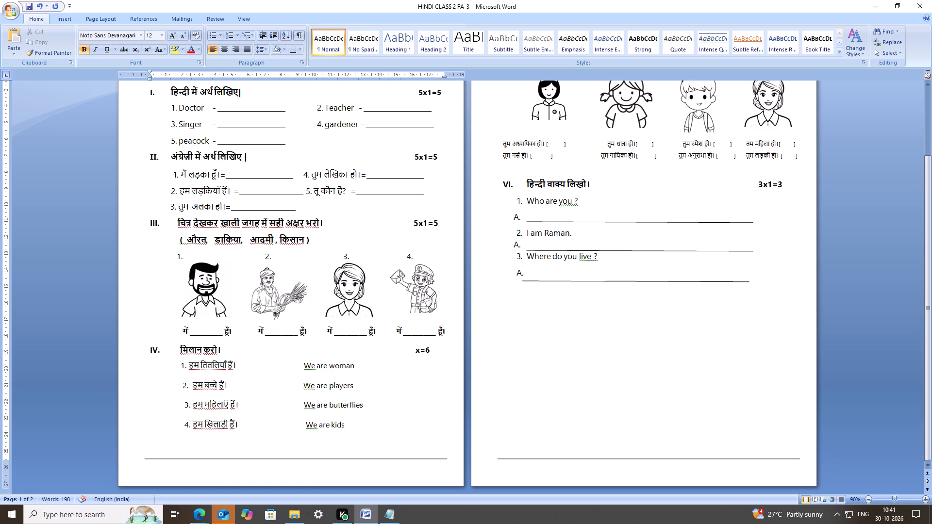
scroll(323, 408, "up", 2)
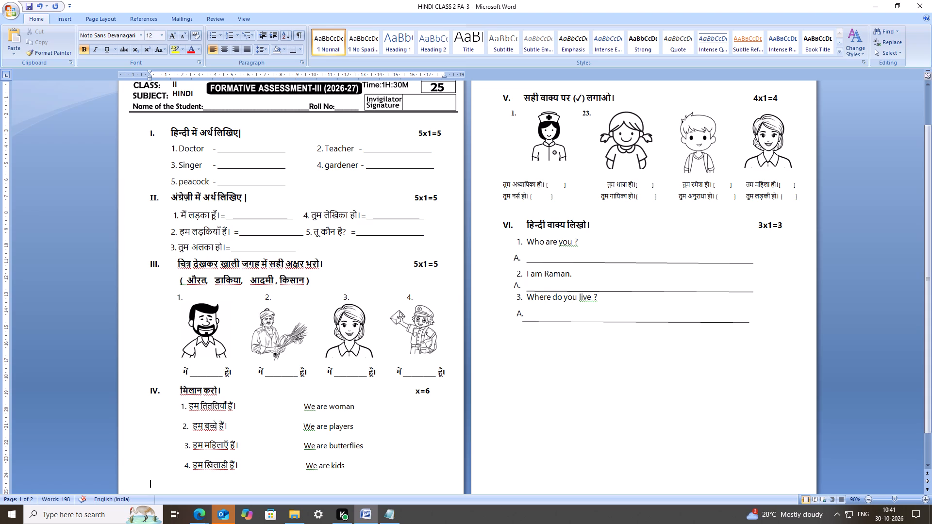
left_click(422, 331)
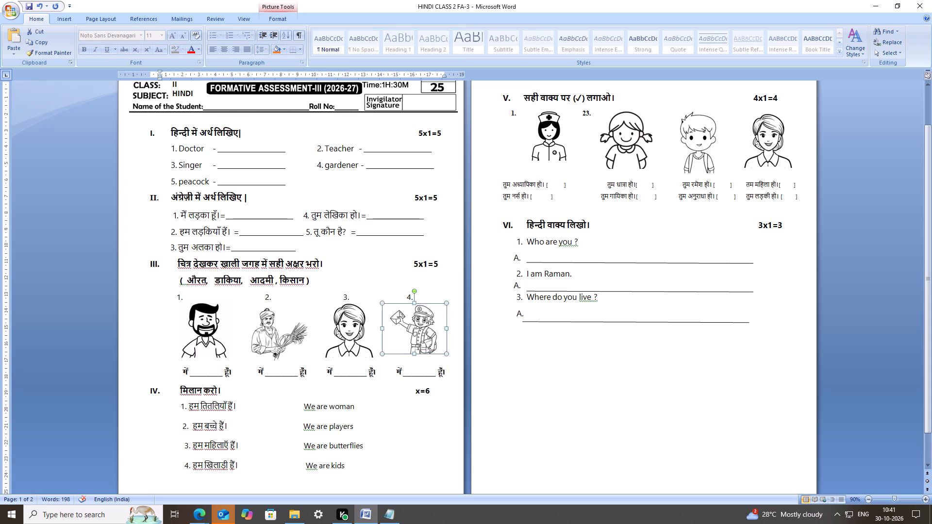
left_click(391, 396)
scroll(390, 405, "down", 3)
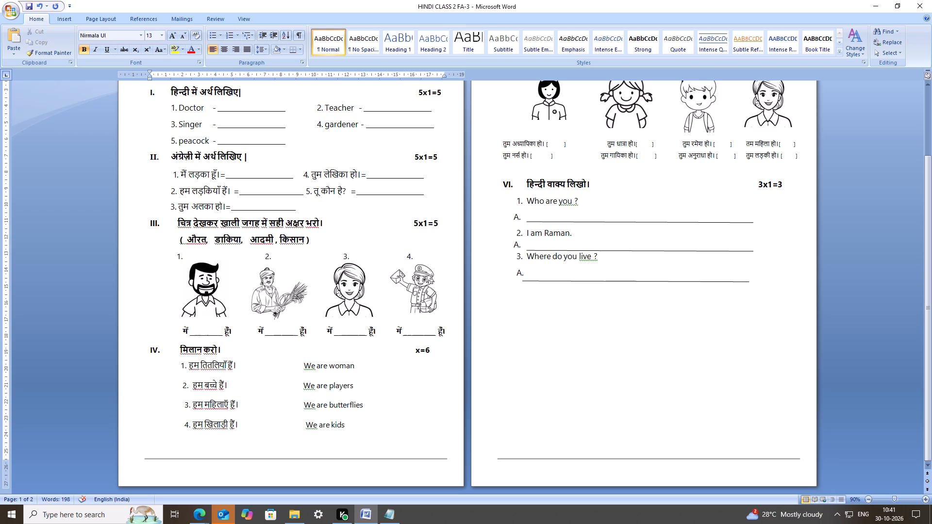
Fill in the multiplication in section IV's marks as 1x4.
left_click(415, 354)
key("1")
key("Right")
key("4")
Correct section IV's marks to 4x1=4.
key("Right")
key("Right")
key("Left")
key("Left")
key("Left")
key("Left")
key("BackSpace")
key("4")
key("Right")
key("Right")
key("BackSpace")
key("2")
key("BackSpace")
key("1")
key("Right")
key("Right")
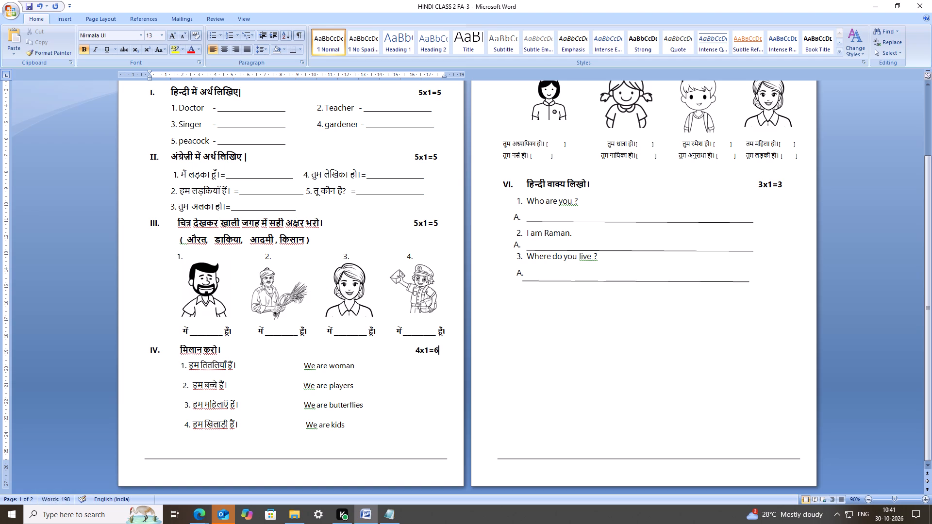
key("BackSpace")
key("4")
Save the Class 2 Hindi FA-3 question paper.
key("ctrl+s")
key("ctrl+s")
Delete the third question of section VI, Where do you live?, together with its answer label and answer line.
left_click(648, 283)
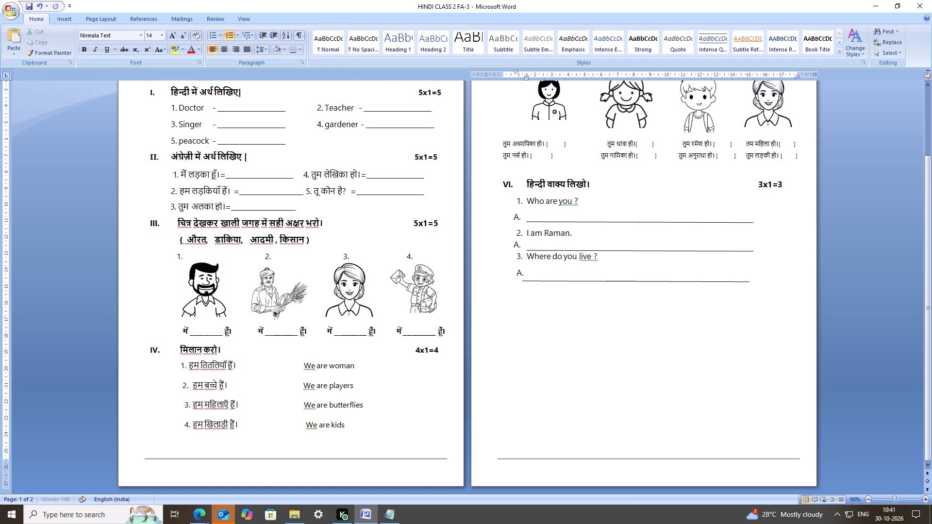
left_click_drag(762, 282, 512, 257)
key("BackSpace")
left_click(549, 265)
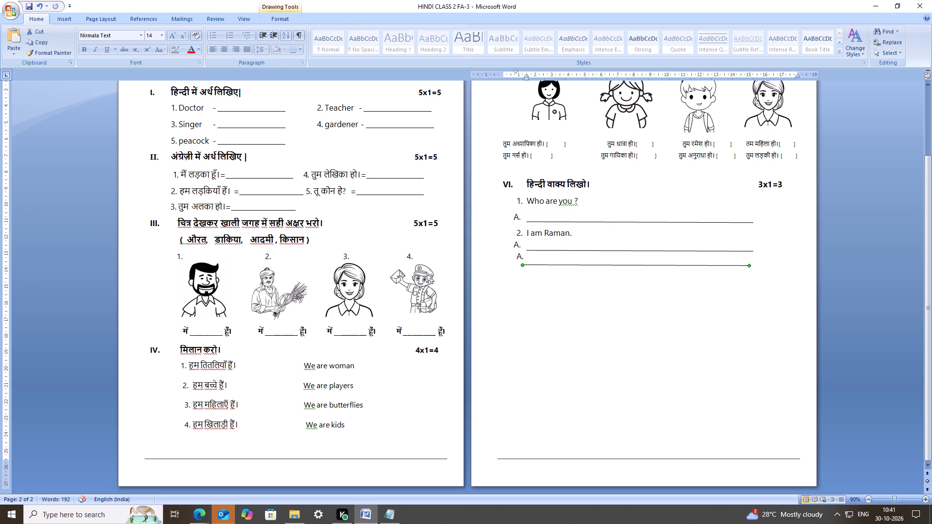
key("Delete")
key("BackSpace")
left_click(609, 268)
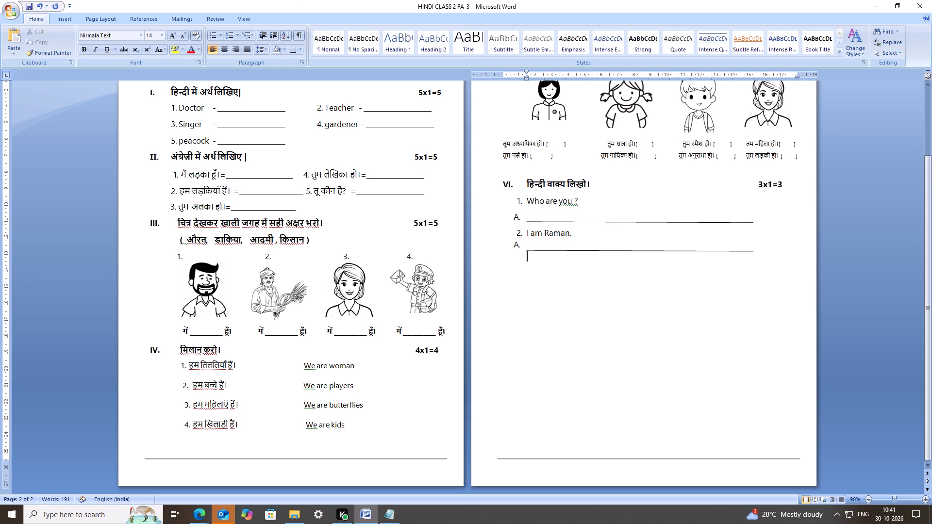
Change section VI's marks to 2x1=2.
left_click(762, 189)
key("BackSpace")
key("2")
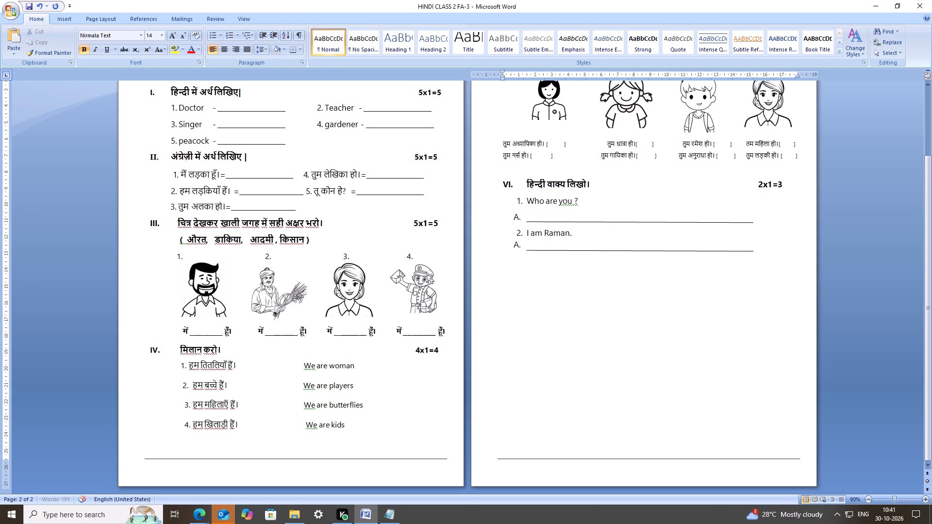
key("Right")
key("Right")
key("Right")
key("Right")
key("BackSpace")
key("2")
Save the Class 2 paper with the shortened section VI.
key("ctrl+s")
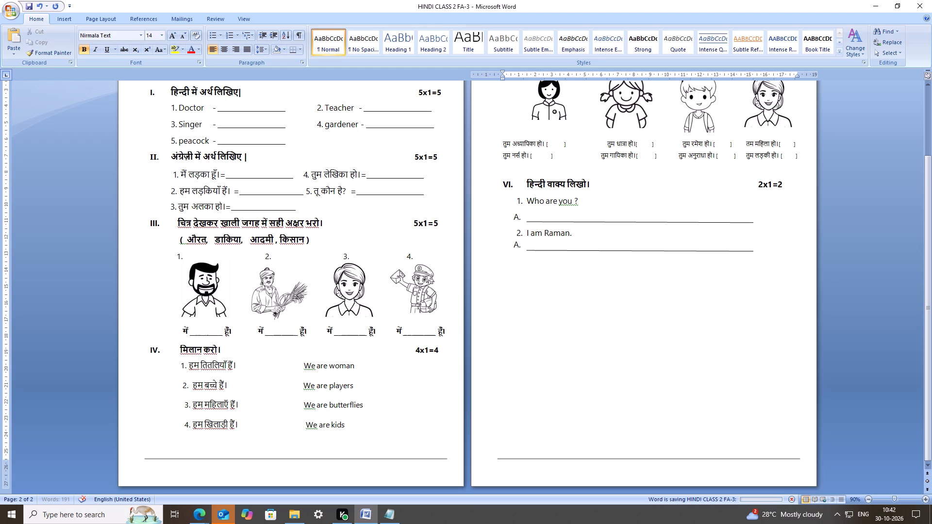
key("ctrl+s")
key("ctrl+s")
left_click(713, 301)
Remove spaces before the girl picture's option in the first row of section V's options.
scroll(741, 260, "up", 2)
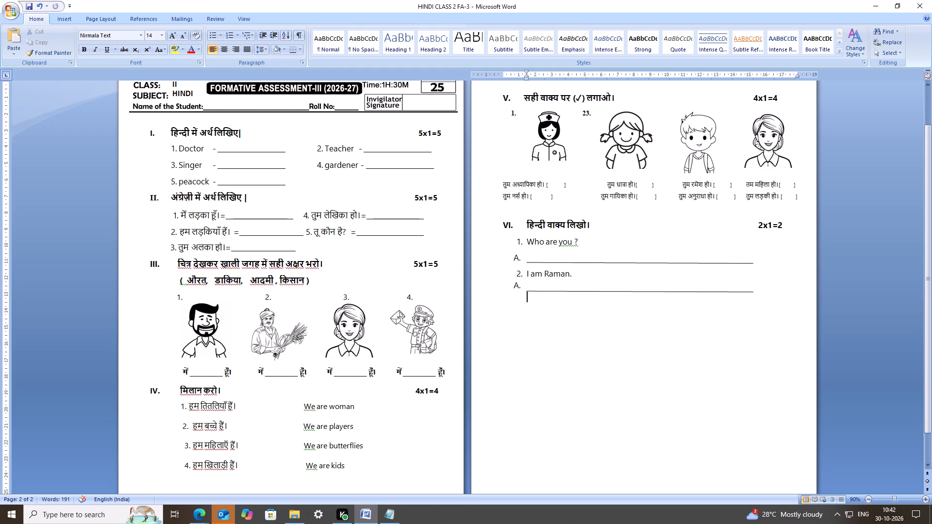
left_click(615, 348)
left_click(589, 188)
key("BackSpace")
key("BackSpace")
key("BackSpace")
key("BackSpace")
key("BackSpace")
key("BackSpace")
key("BackSpace")
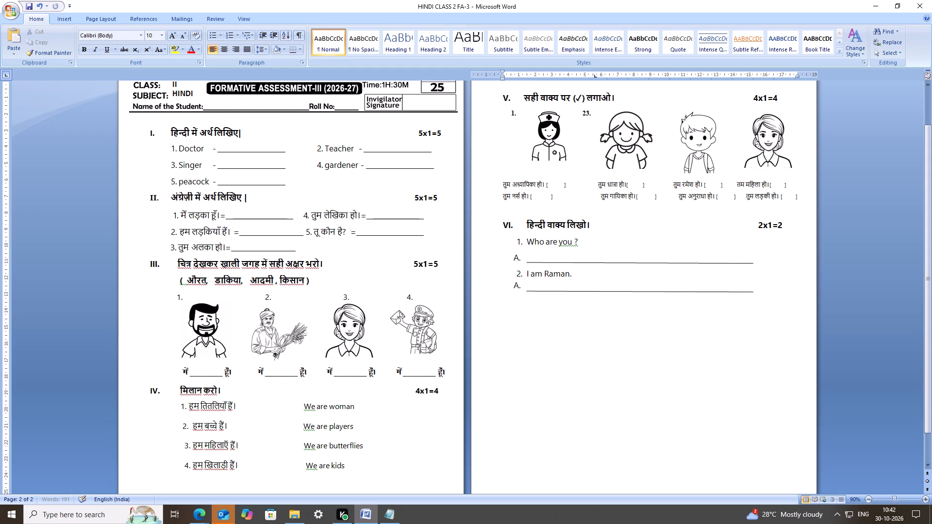
Remove spaces before तुम गायिका हो in the second row of section V's options.
left_click(595, 200)
key("BackSpace")
key("BackSpace")
key("BackSpace")
key("BackSpace")
key("BackSpace")
key("BackSpace")
key("BackSpace")
key("BackSpace")
key("BackSpace")
Tighten the gap between the nurse's and the girl's options further in both rows of section V.
left_click(585, 186)
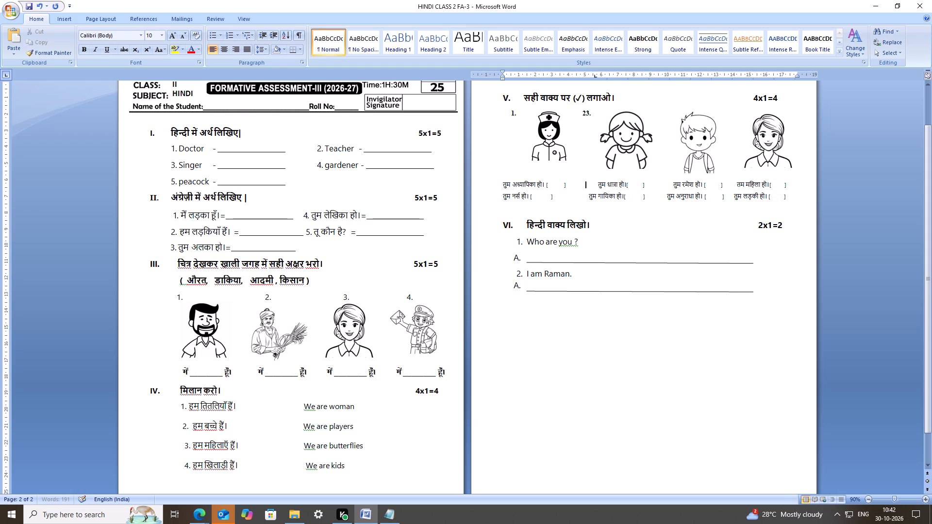
key("BackSpace")
key("BackSpace")
key("BackSpace")
key("BackSpace")
key("BackSpace")
key("BackSpace")
key("BackSpace")
left_click(582, 198)
key("BackSpace")
key("BackSpace")
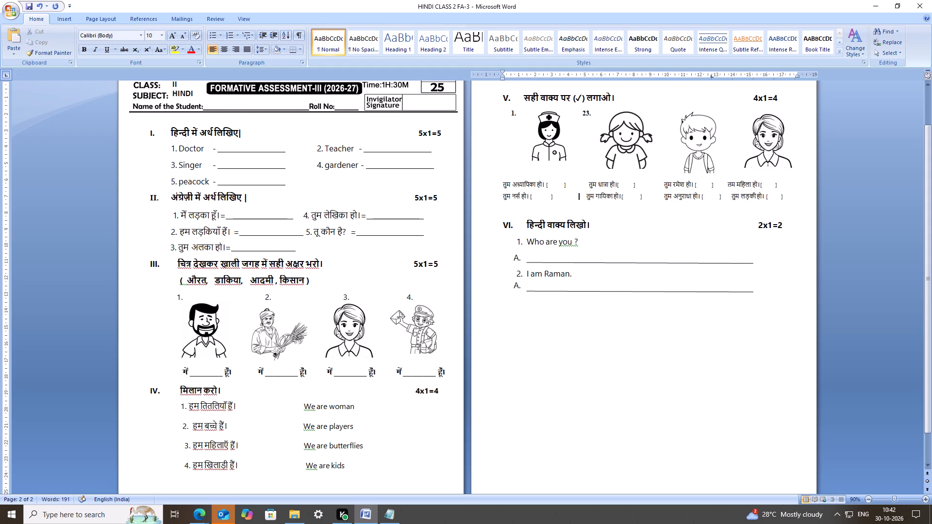
Indent the first option row of section V so that तुम अध्यापिका हो sits under the nurse picture.
left_click(496, 181)
left_click(501, 184)
key("space")
key("space")
key("space")
key("space")
key("space")
key("space")
key("space")
key("space")
key("space")
key("space")
key("space")
key("space")
key("space")
key("space")
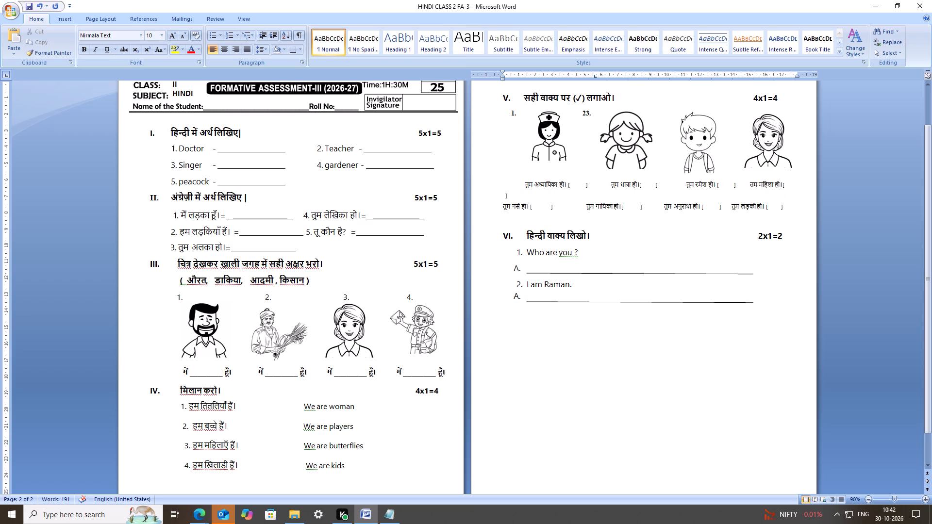
Remove spaces before the girl's option in section V's first row so the row fits on one line.
left_click(602, 185)
key("BackSpace")
key("BackSpace")
key("BackSpace")
key("BackSpace")
key("BackSpace")
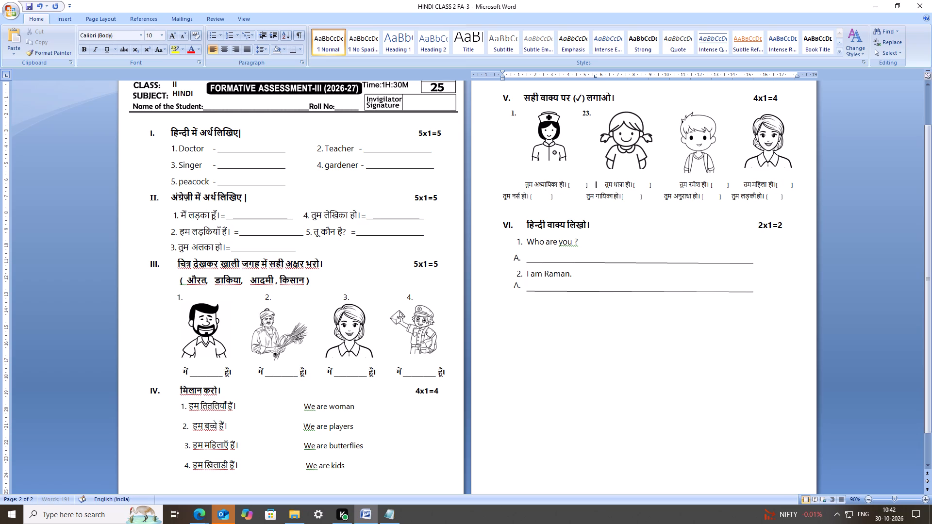
key("BackSpace")
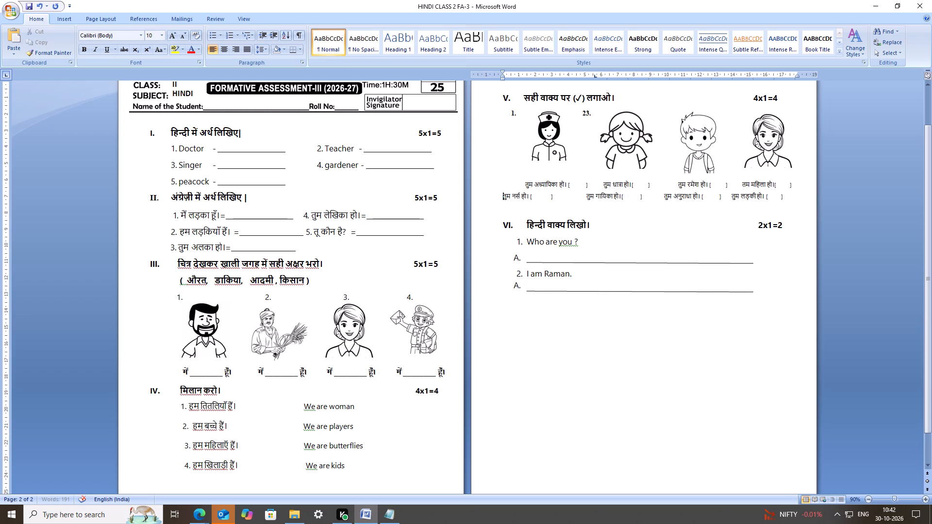
Indent the second option row of section V so that तुम नर्स हो lines up under तुम अध्यापिका हो.
left_click(501, 198)
key("space")
key("space")
key("space")
key("space")
key("space")
key("space")
key("space")
key("space")
key("space")
key("space")
key("space")
key("space")
key("space")
key("space")
key("space")
key("space")
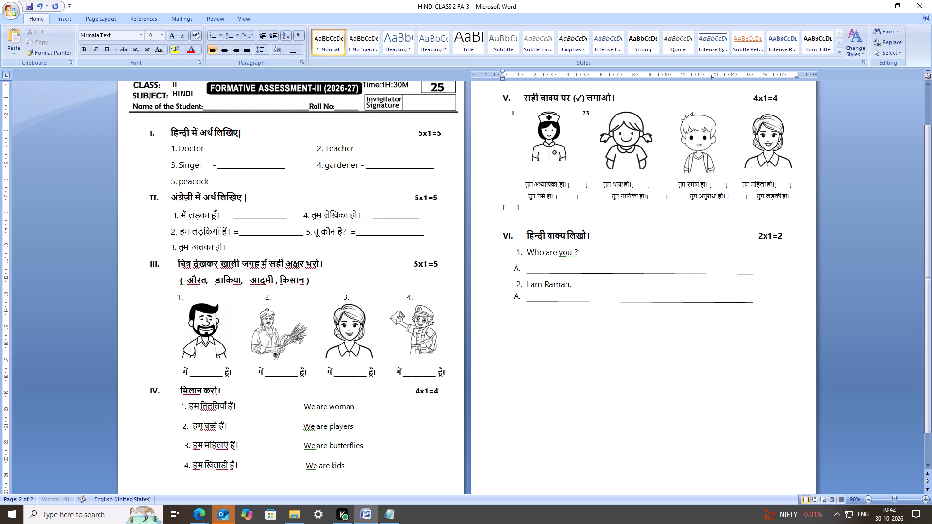
key("space")
key("space")
key("space")
key("space")
key("space")
key("space")
key("space")
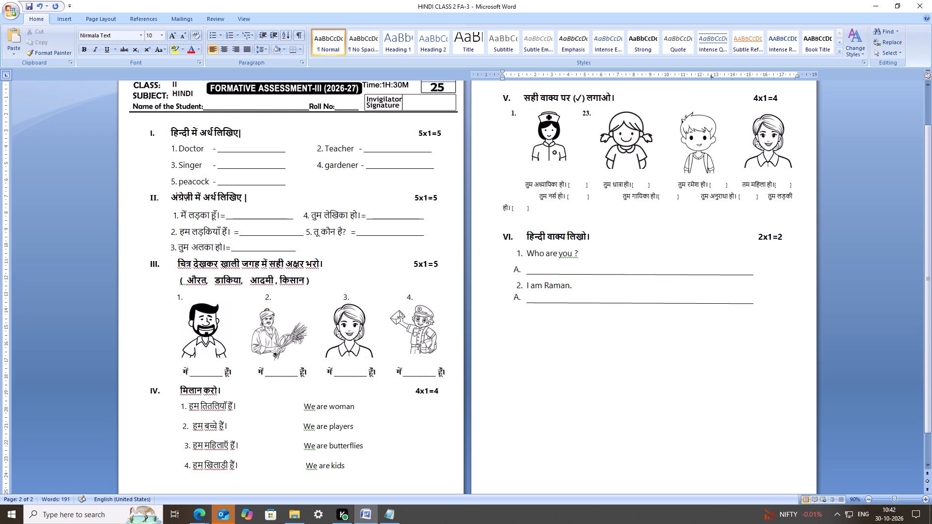
key("BackSpace")
key("BackSpace")
key("BackSpace")
key("BackSpace")
key("BackSpace")
key("BackSpace")
key("BackSpace")
key("BackSpace")
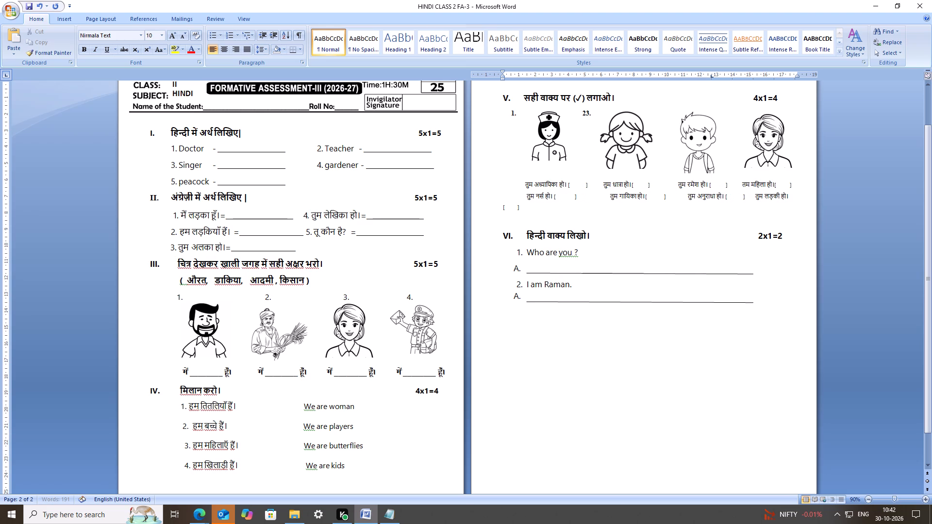
Remove spaces before तुम गायिका हो in section V's second row so the row fits on one line.
left_click(597, 199)
key("BackSpace")
key("BackSpace")
key("BackSpace")
key("BackSpace")
key("BackSpace")
key("BackSpace")
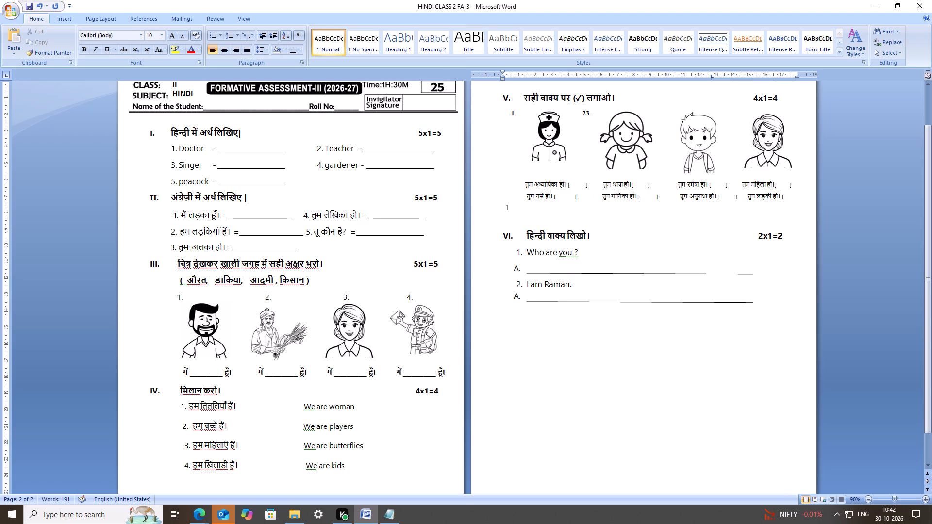
key("BackSpace")
key("BackSpace")
key("BackSpace")
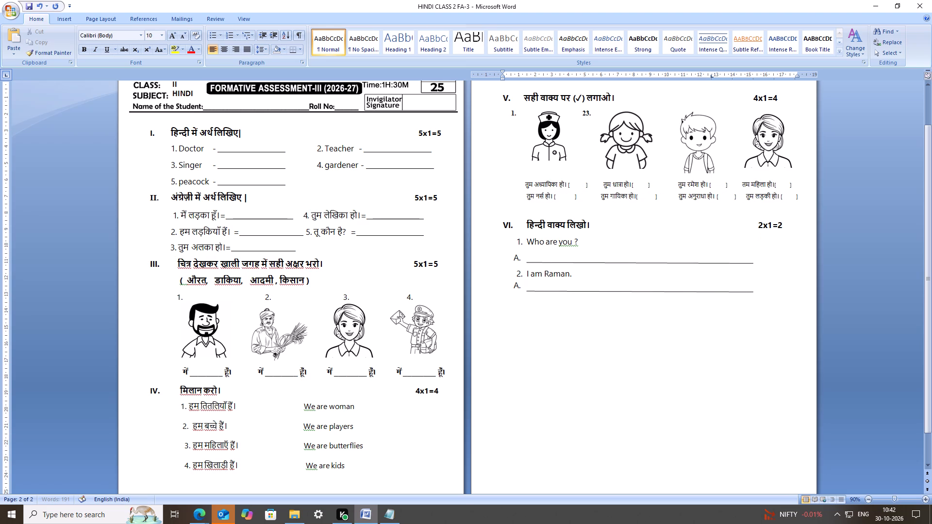
Save the Class 2 paper with section V's realigned options.
left_click(684, 228)
left_click(611, 309)
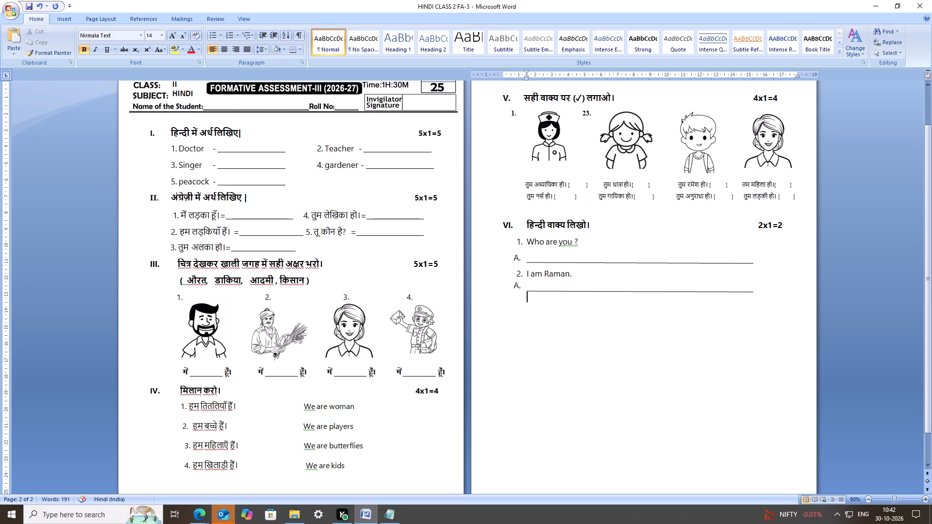
key("ctrl+s")
key("ctrl+s")
key("ctrl+s")
key("ctrl+s")
key("ctrl+s")
key("ctrl+s")
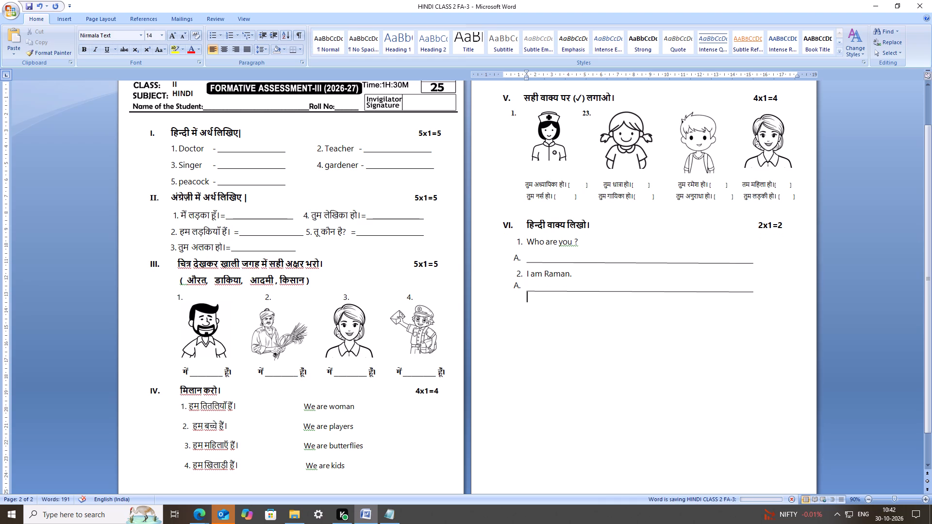
key("ctrl+s")
Close the Class 2 Hindi FA-3 question paper.
left_click(613, 314)
scroll(752, 181, "up", 2)
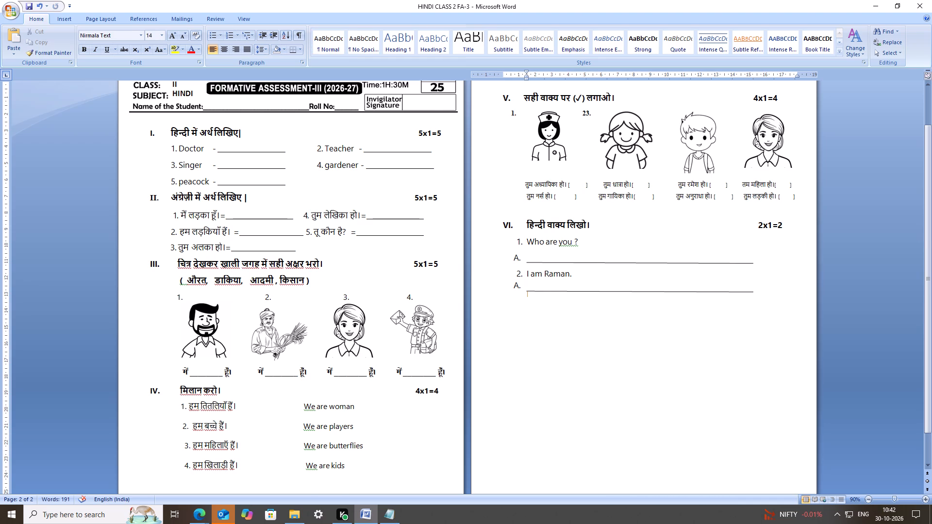
scroll(753, 180, "up", 2)
left_click(931, 0)
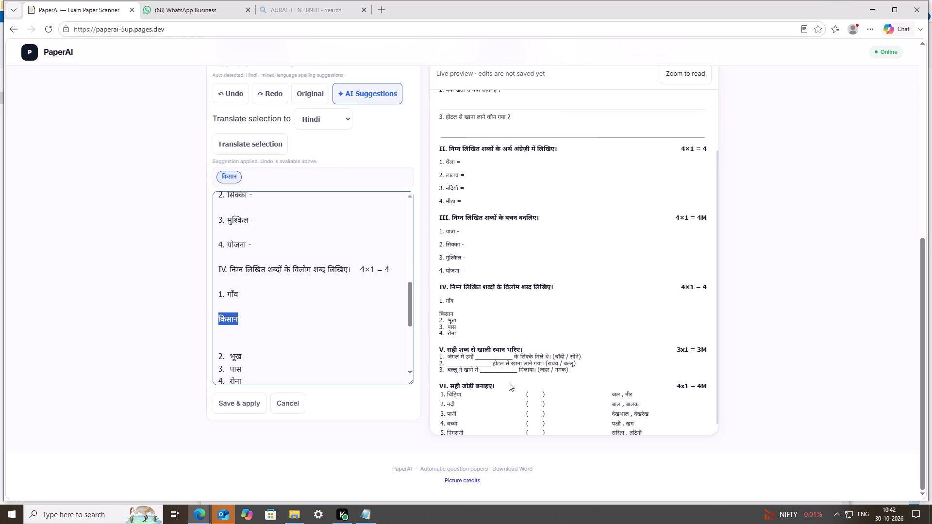
Switch to File Explorer and open HINDI CLASS 3 FA-3 from the Hindi FA3 folder.
left_click(293, 514)
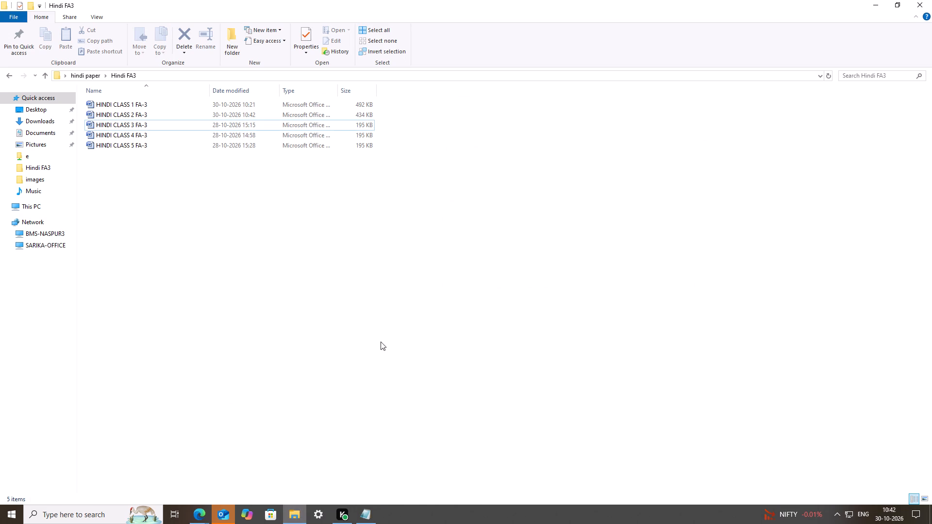
left_click(211, 239)
double_click(139, 128)
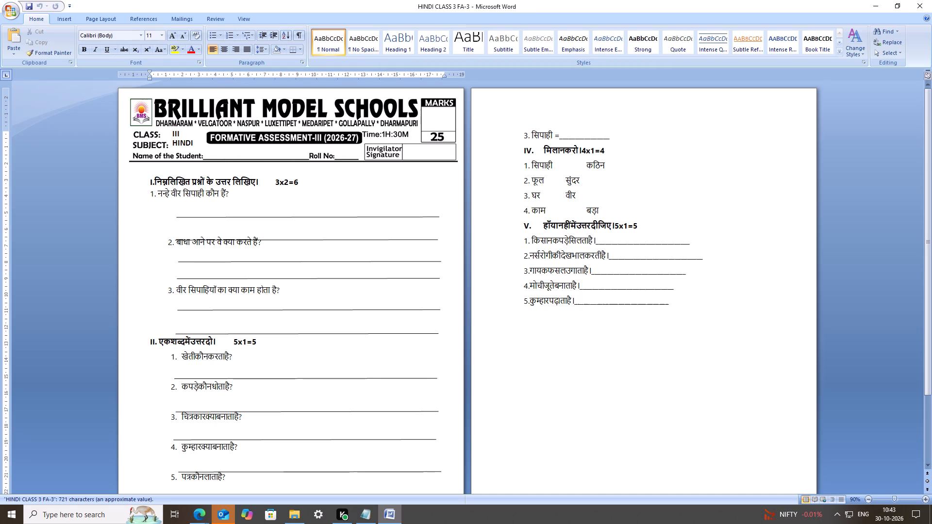
Move the five answer lines in section II slightly upward so each sits clear of the question or heading below it.
scroll(570, 281, "down", 5)
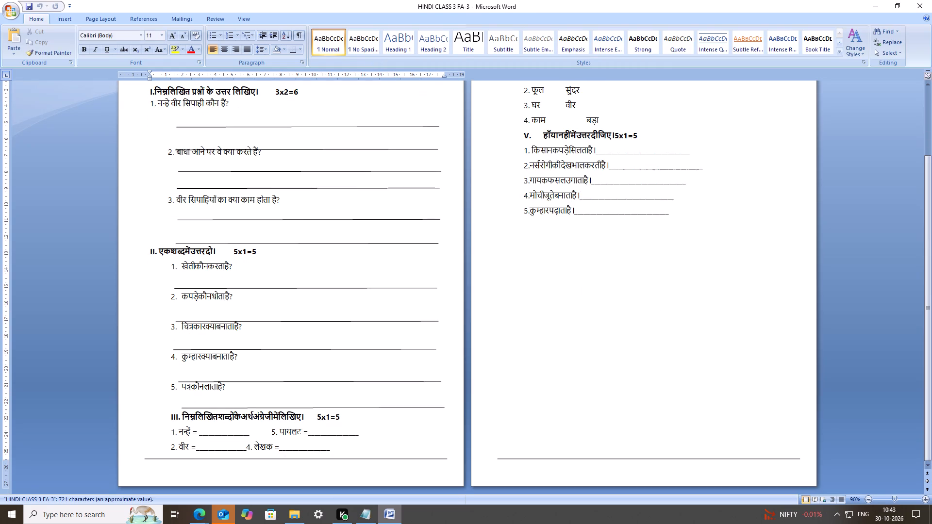
left_click_drag(275, 321, 274, 315)
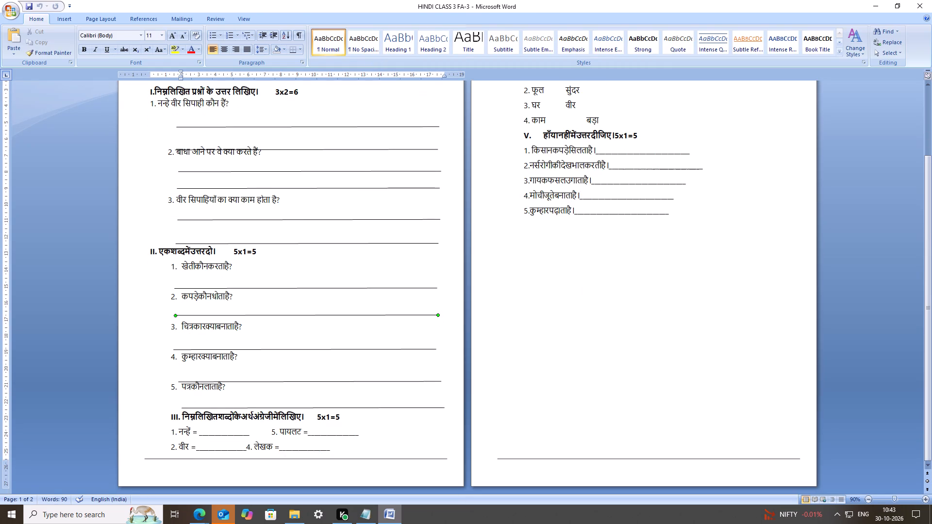
left_click(273, 288)
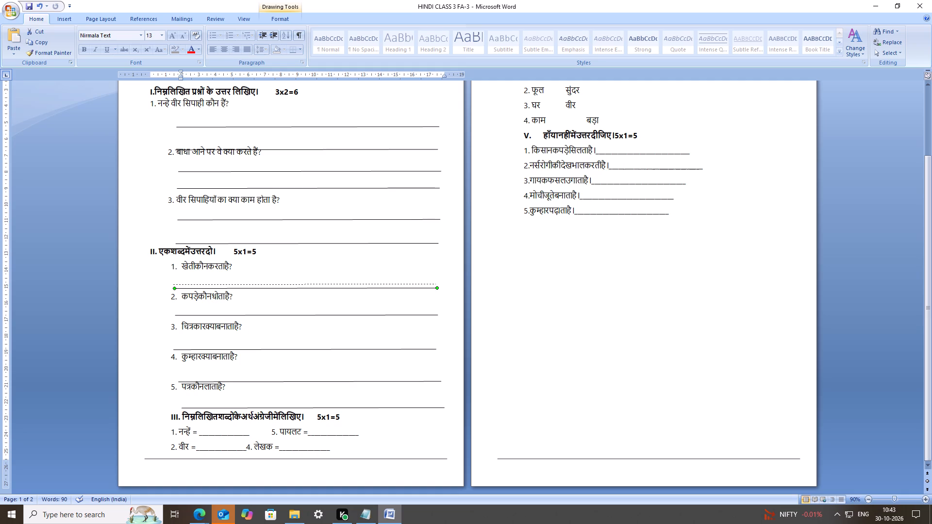
left_click(272, 350)
left_click(270, 349)
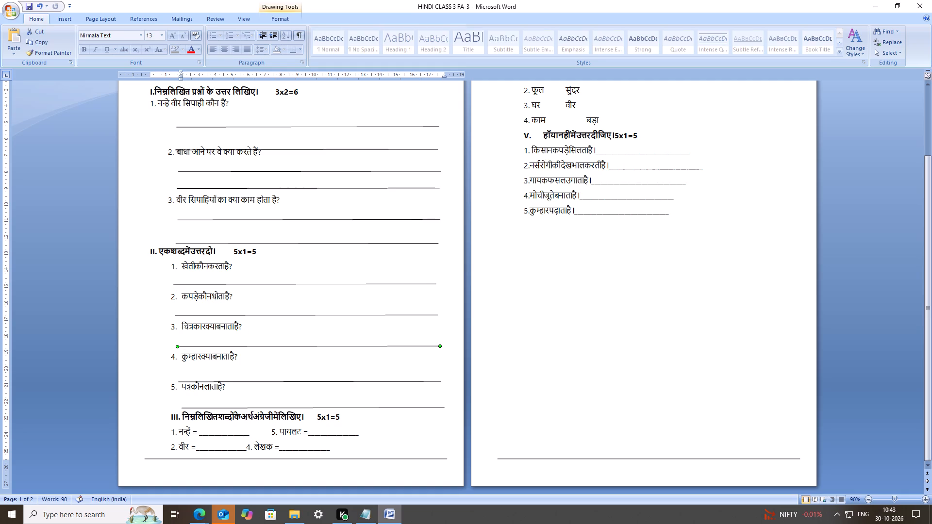
left_click_drag(273, 382, 273, 377)
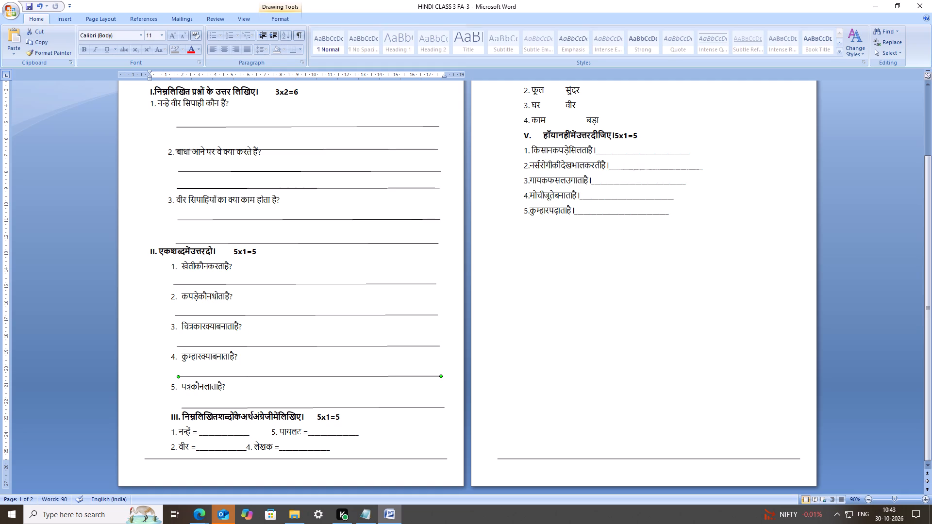
left_click(274, 408)
left_click(416, 424)
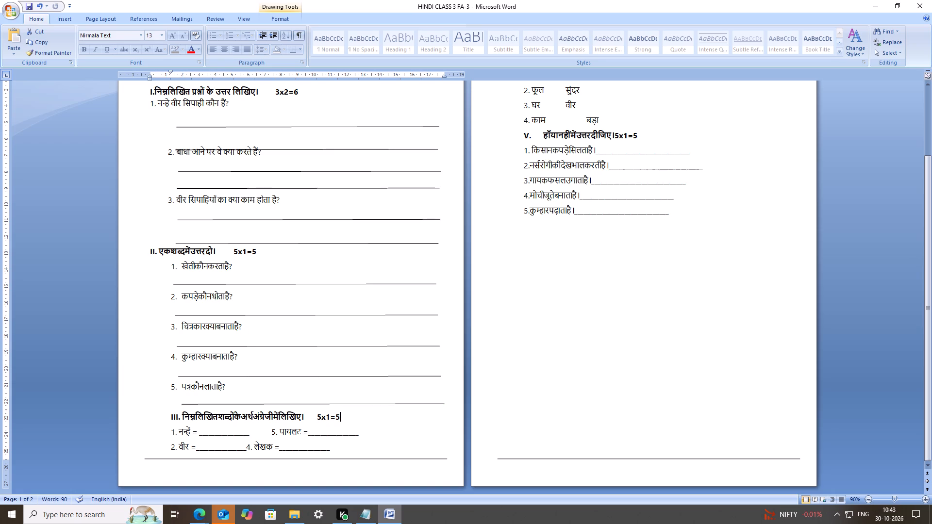
Insert three blank lines before the section III heading to push it onto the second page.
scroll(520, 290, "up", 5)
scroll(377, 339, "down", 5)
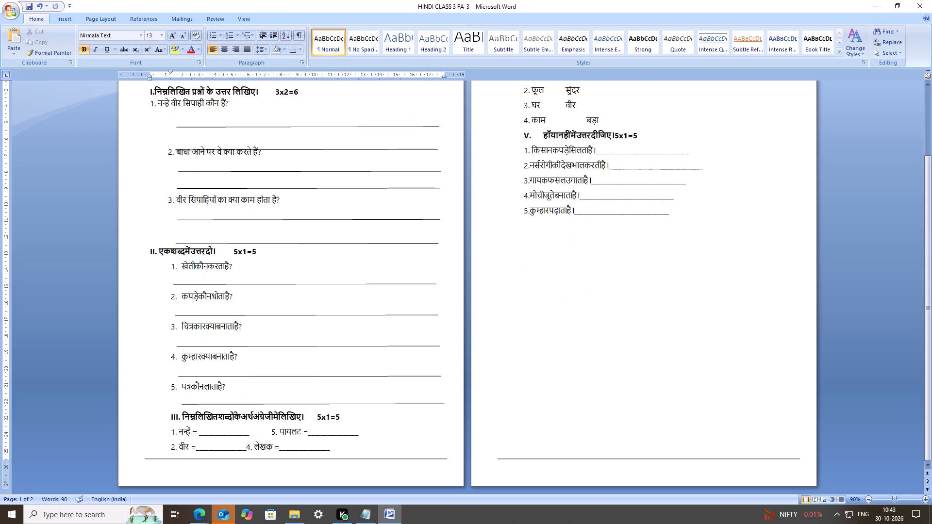
left_click(162, 421)
key("Return")
key("Return")
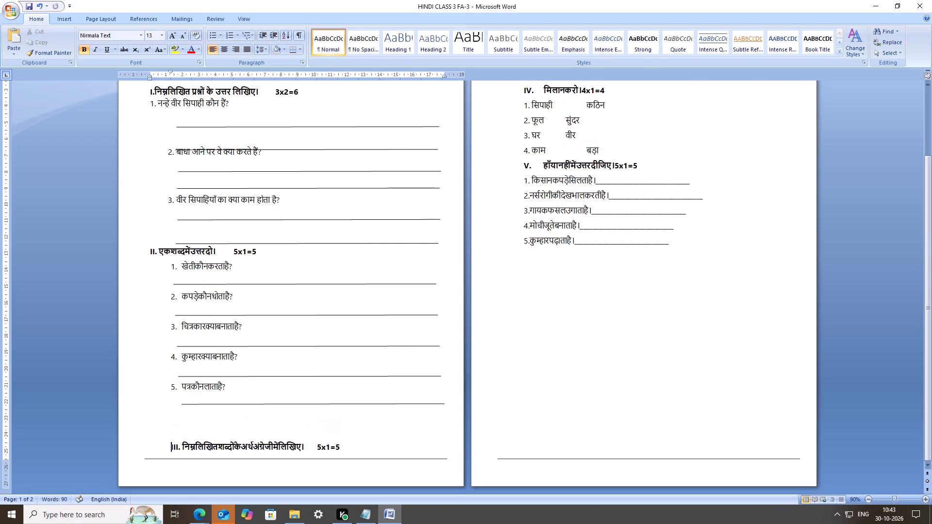
key("Return")
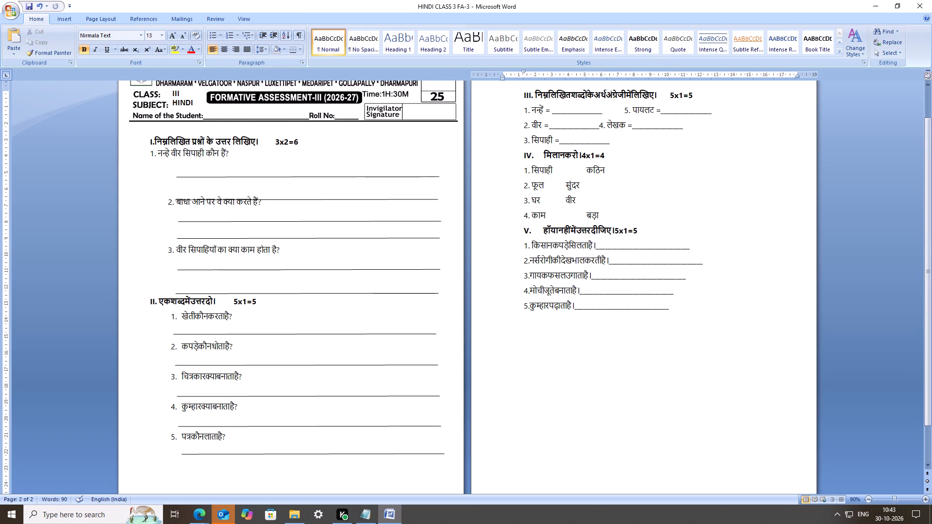
Add spaces between the numeral I. and its heading text निम्नलिखित प्रश्नों के उत्तर लिखिए.
left_click(155, 147)
key("space")
key("space")
key("space")
key("space")
key("space")
key("space")
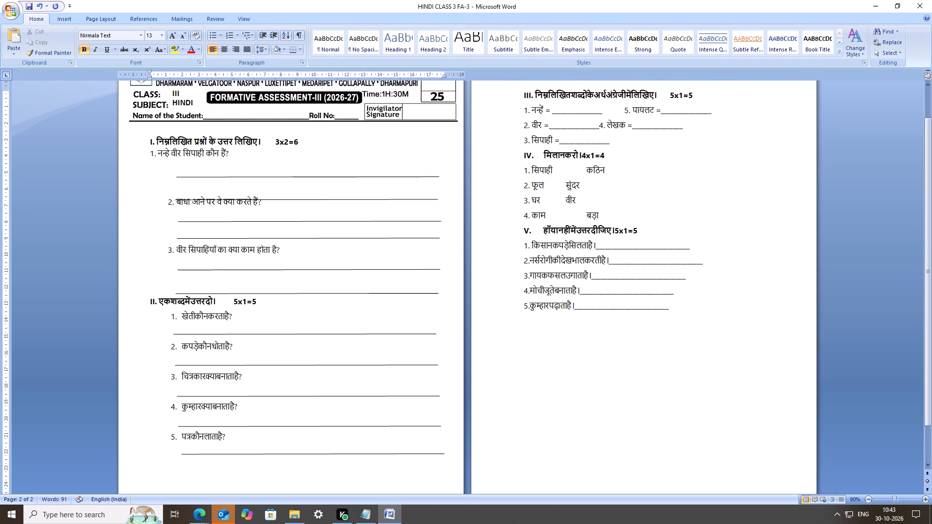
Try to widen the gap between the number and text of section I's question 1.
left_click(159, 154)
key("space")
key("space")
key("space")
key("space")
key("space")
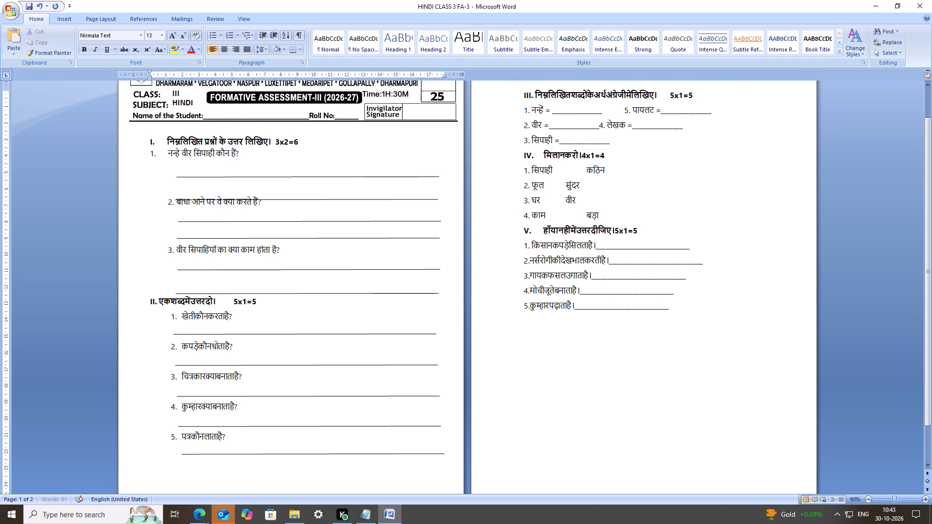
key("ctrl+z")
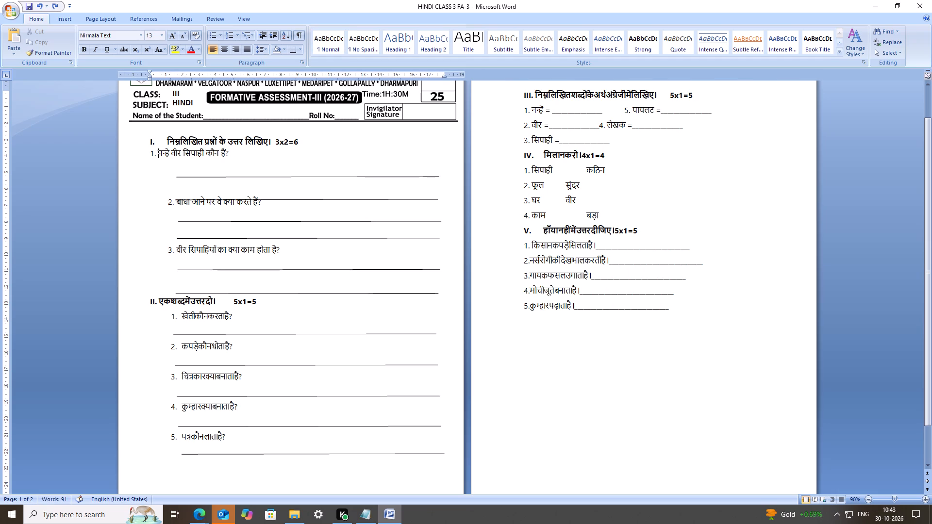
Indent section I's question 1 with leading spaces so its number lines up with questions 2 and 3.
left_click(148, 158)
key("space")
key("space")
key("space")
key("space")
key("space")
key("space")
key("space")
key("space")
key("space")
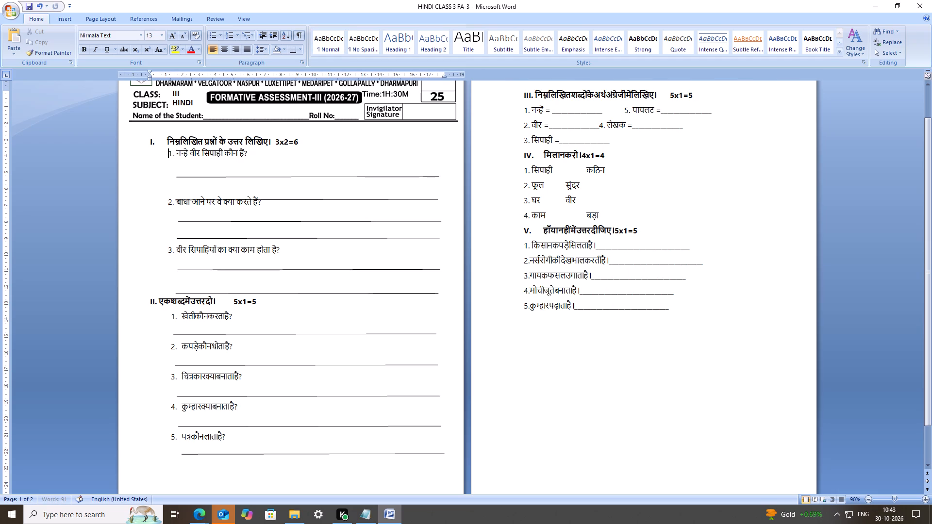
Add two more spaces after the numeral I. to shift section I's heading text slightly further in.
left_click(164, 142)
key("space")
key("space")
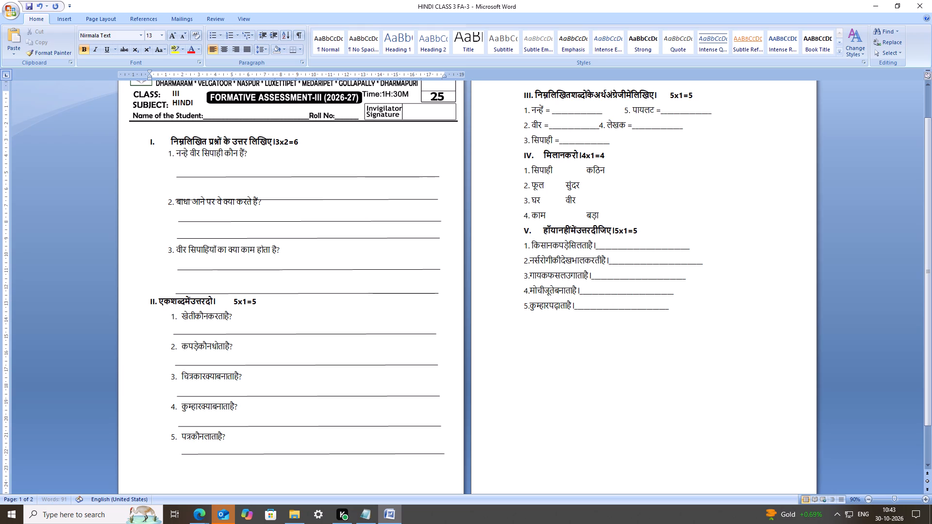
Add spaces before the marks 3x2=6 in section I's heading to push them to the page's right margin.
left_click(274, 145)
key("space")
key("space")
key("space")
key("space")
key("space")
key("space")
key("space")
key("space")
key("space")
key("space")
key("space")
key("space")
key("space")
key("space")
key("space")
key("space")
key("space")
key("space")
key("space")
key("space")
key("space")
key("space")
key("space")
key("space")
key("space")
key("space")
key("space")
key("space")
key("space")
key("space")
key("space")
key("space")
key("space")
key("space")
key("space")
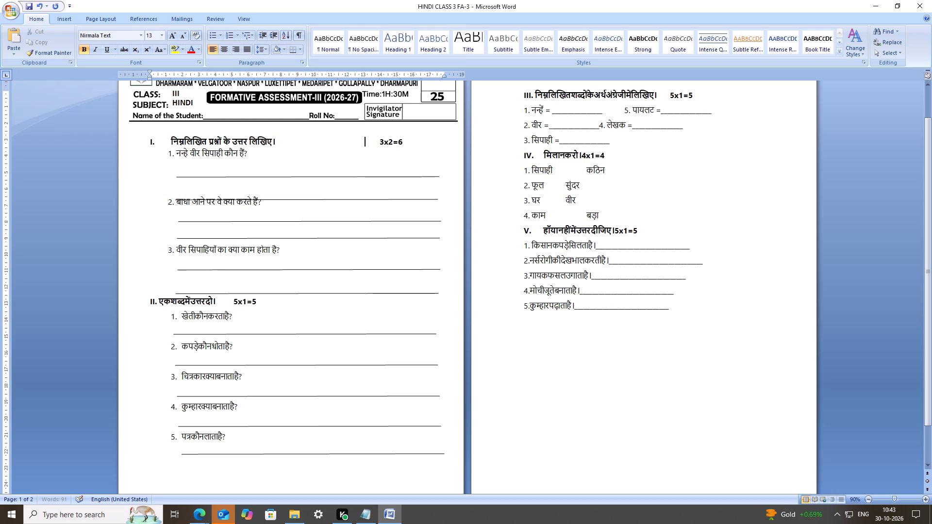
key("space")
key("space")
key("space")
key("space")
key("space")
key("space")
key("space")
key("space")
key("space")
key("space")
key("space")
key("space")
key("space")
key("space")
key("space")
key("space")
key("space")
key("space")
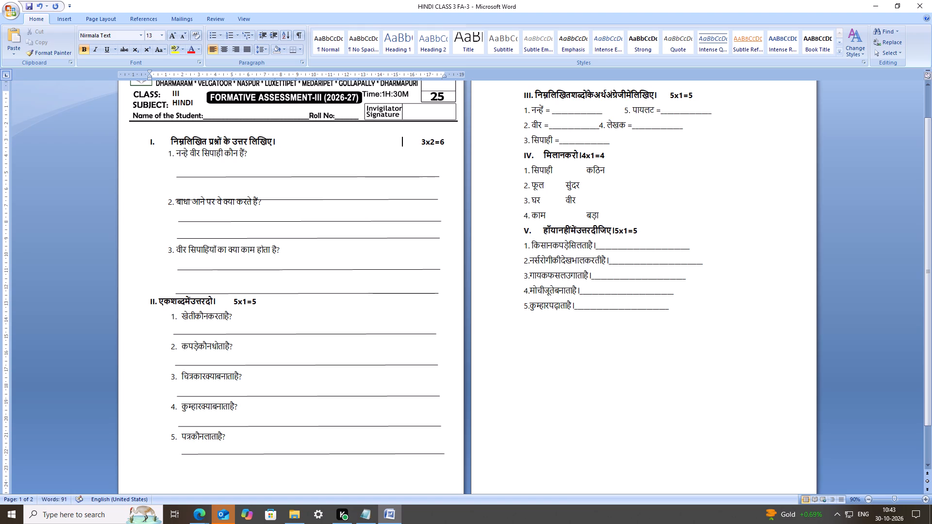
Add spaces after the numeral II. to set section II's heading text apart from it.
left_click(160, 303)
key("space")
key("space")
key("space")
key("space")
key("space")
key("space")
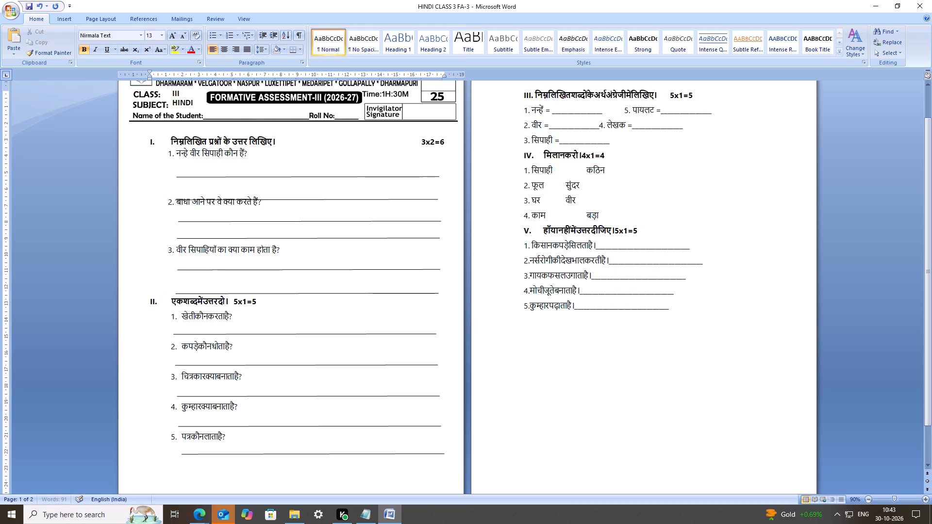
key("space")
key("space")
Add spaces before 5x1=5 in section II's heading to align these marks under section I's at the right margin.
left_click(233, 302)
key("space")
key("space")
key("space")
key("space")
key("space")
key("space")
key("space")
key("space")
key("space")
key("space")
key("space")
key("space")
key("space")
key("space")
key("space")
key("space")
key("space")
key("space")
key("space")
key("space")
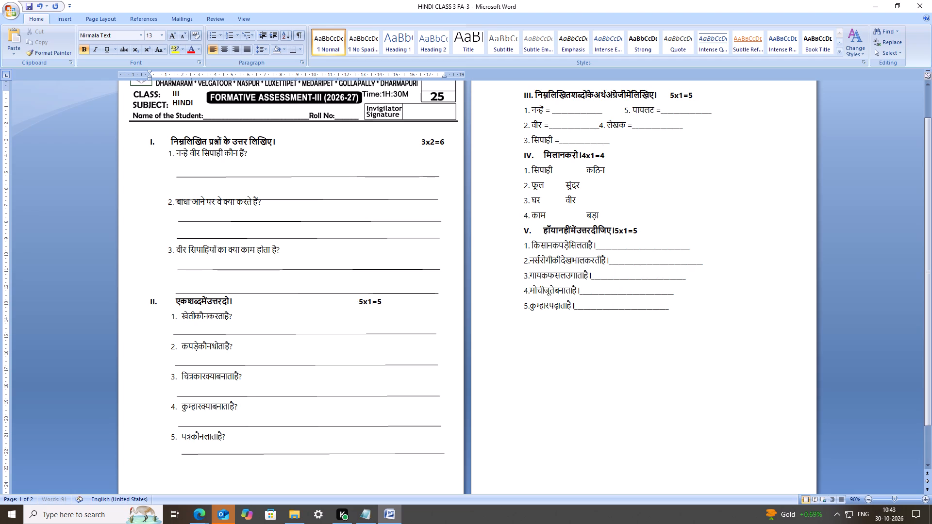
key("space")
key("space")
key("space")
Remove the section III heading's indent so it starts at the left margin, keeping it at the top of page 2.
scroll(322, 298, "down", 2)
scroll(561, 218, "up", 6)
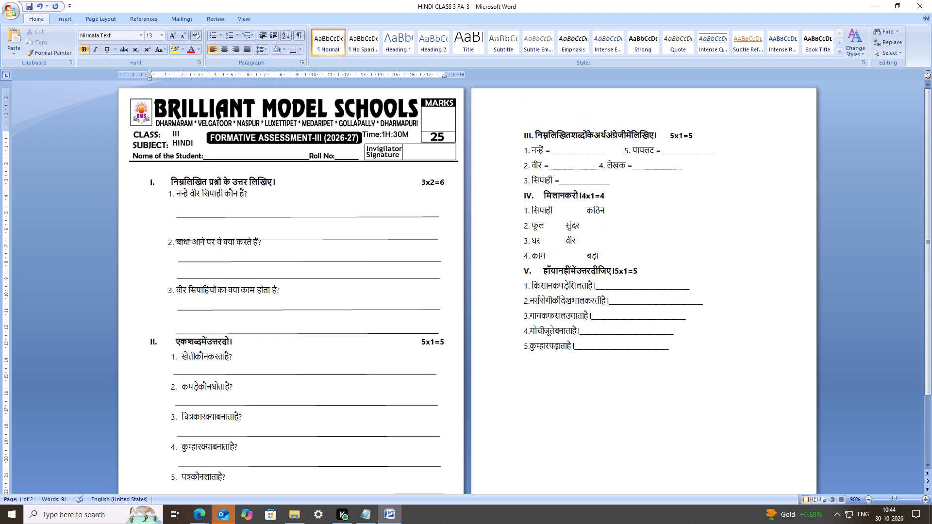
left_click(530, 118)
left_click(522, 134)
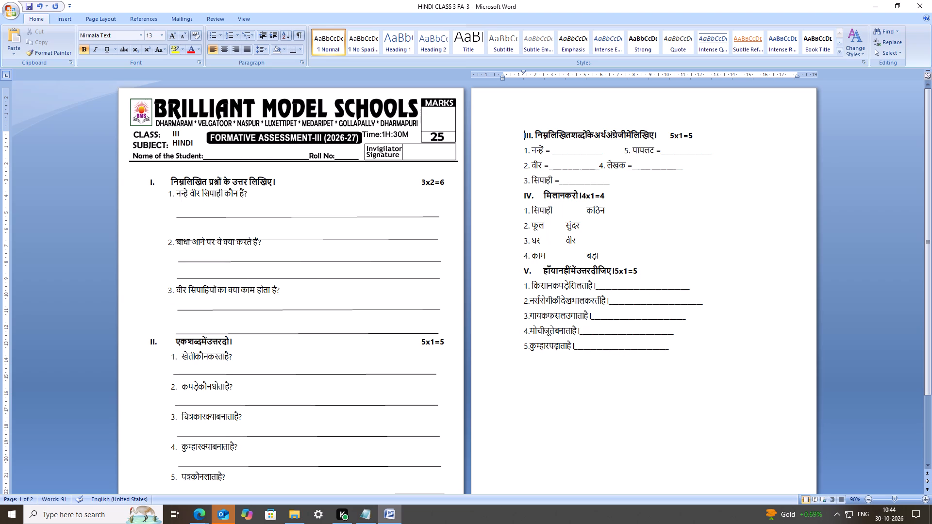
key("BackSpace")
key("BackSpace")
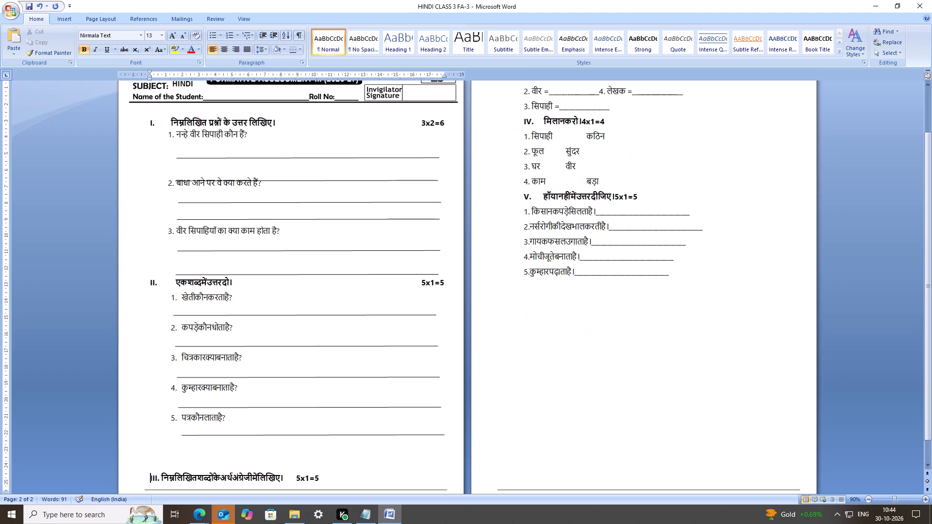
key("Return")
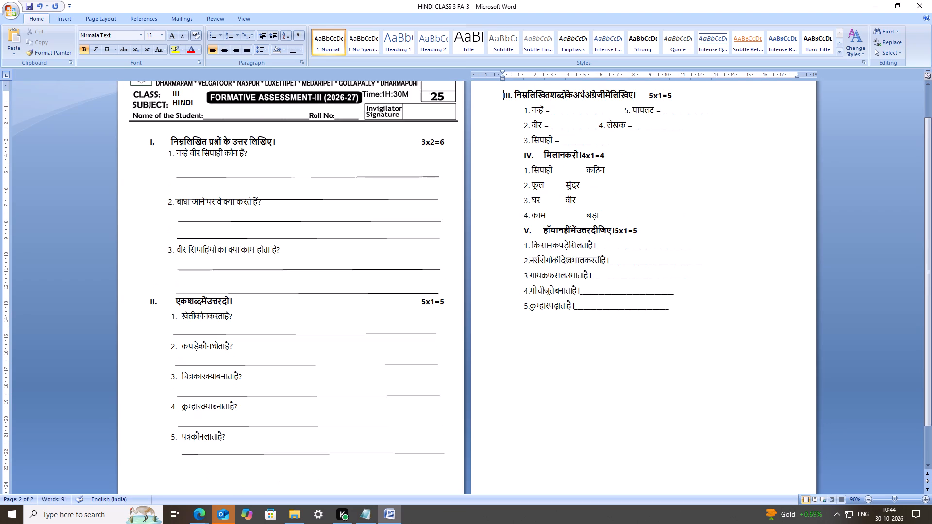
Add six spaces after the numeral III. to set section III's heading text apart from it.
left_click(514, 89)
key("space")
key("space")
key("space")
key("space")
key("space")
key("space")
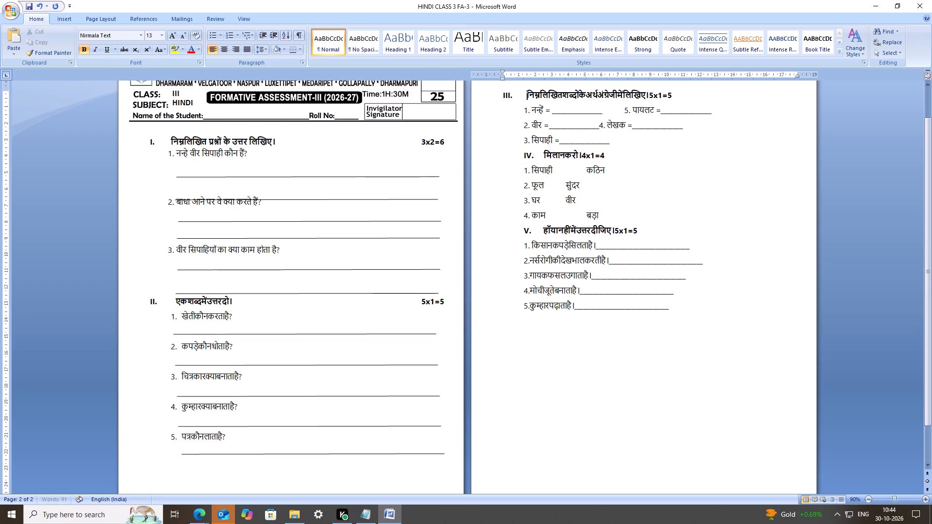
Add spaces before 5x1=5 in section III's heading to push these marks out to the right margin.
left_click(652, 93)
left_click(649, 96)
key("space")
key("space")
key("space")
key("space")
key("space")
key("space")
key("space")
key("space")
key("space")
key("space")
key("space")
key("space")
key("space")
key("space")
key("space")
key("space")
key("space")
key("space")
key("space")
key("space")
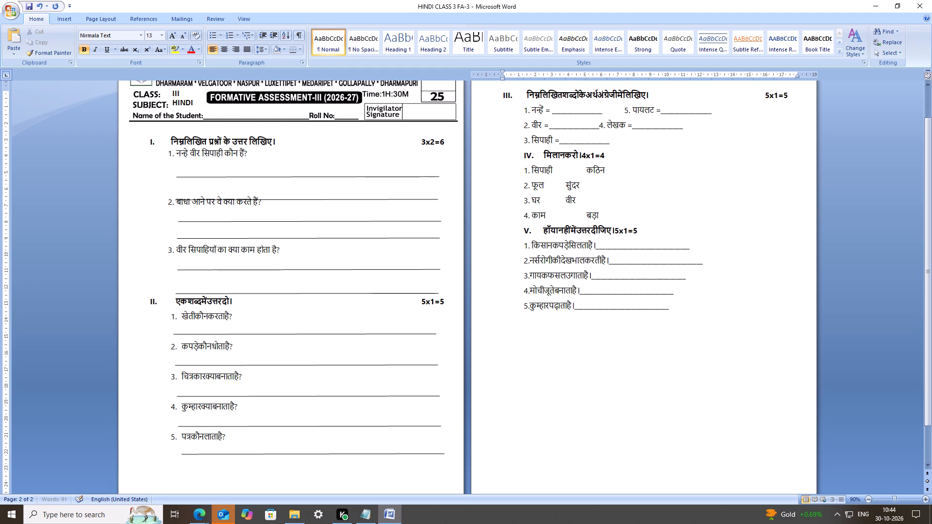
Remove the indents of the section IV and section V headings so both start at the left margin under III.
scroll(674, 194, "up", 2)
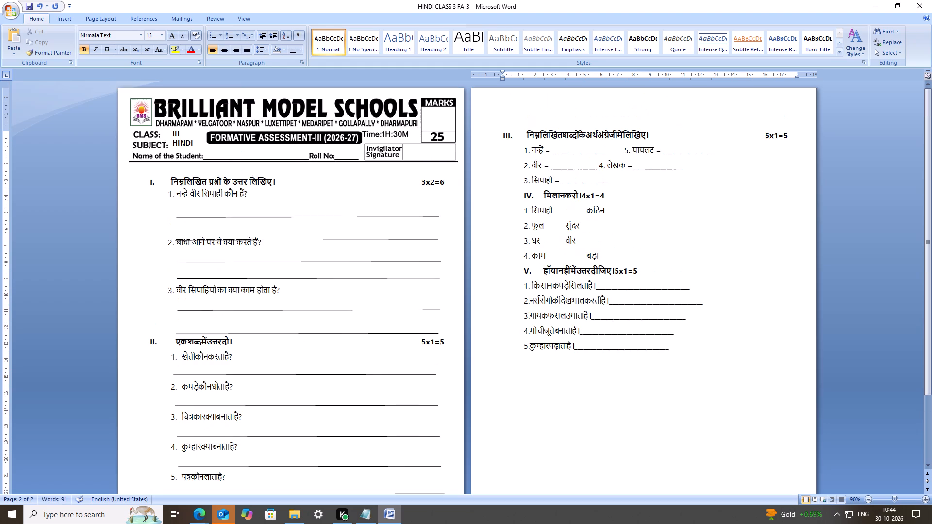
left_click(523, 193)
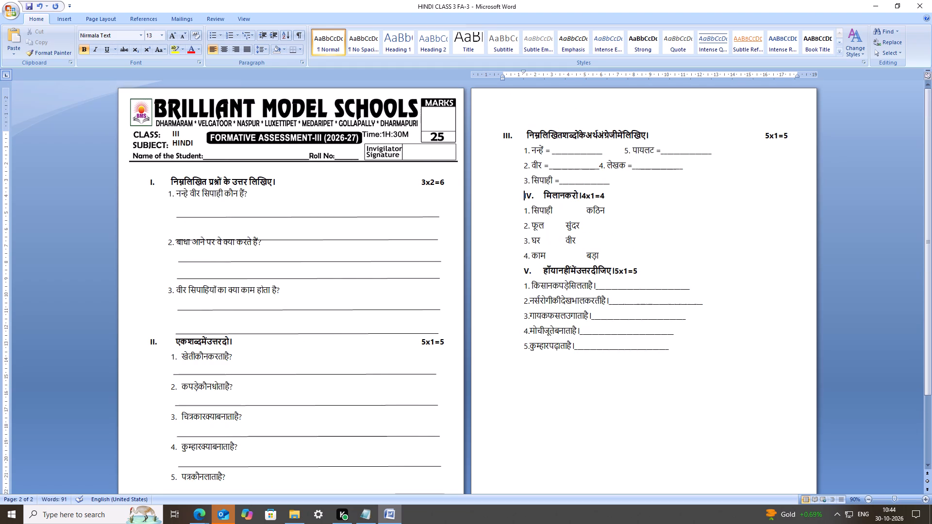
key("BackSpace")
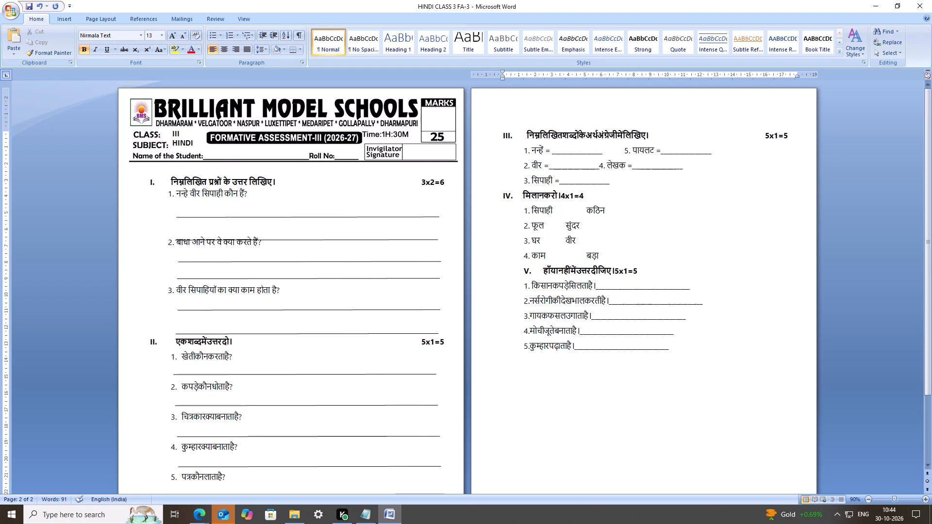
left_click(521, 272)
key("BackSpace")
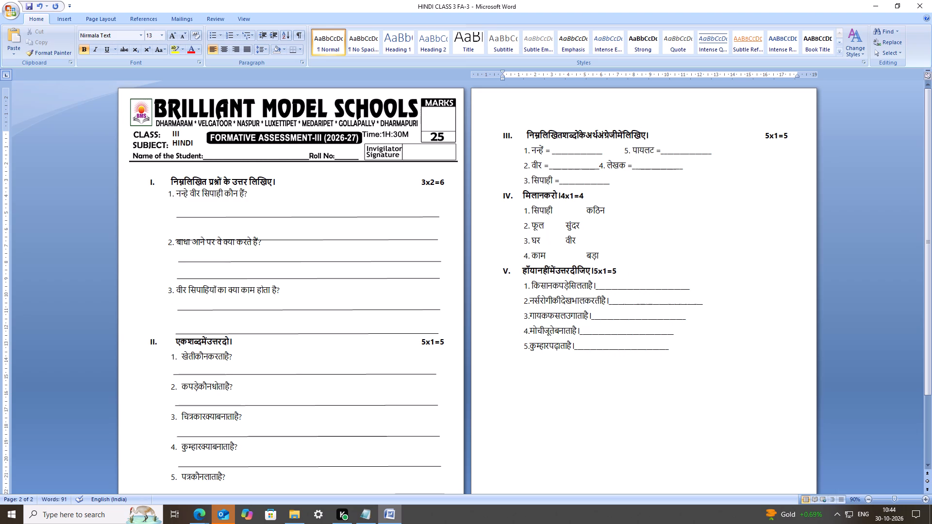
Add spaces before सुंदर and वीर in section IV's matching exercise to line them up with कठिन and बड़ा.
left_click(570, 227)
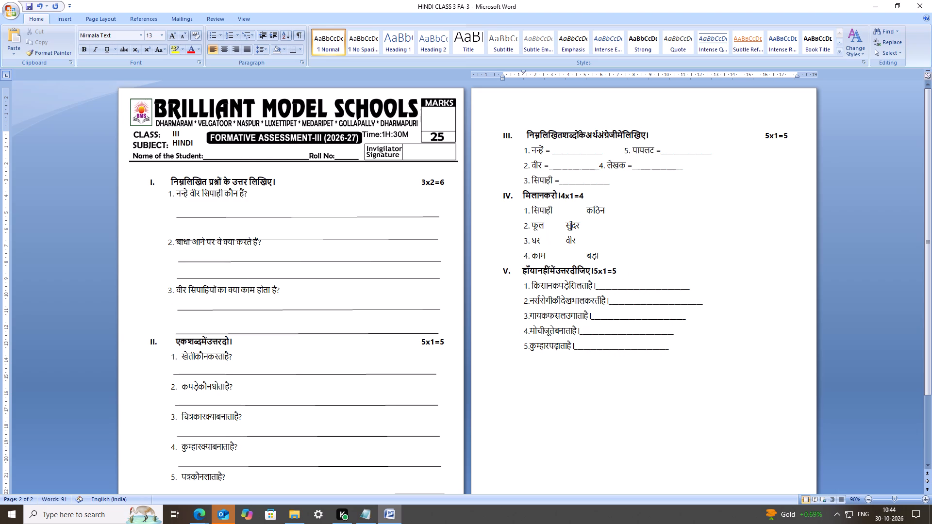
left_click(564, 226)
key("space")
key("space")
key("space")
key("space")
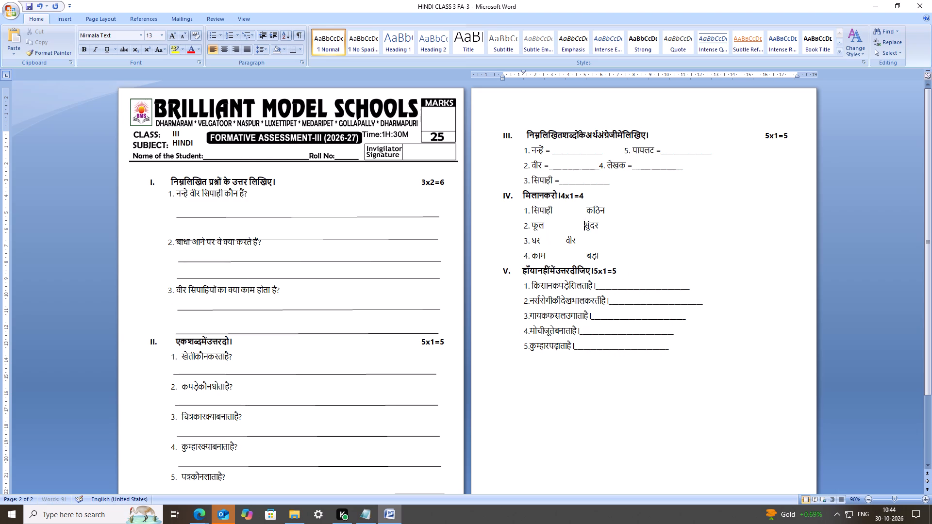
key("space")
left_click(559, 237)
key("space")
key("space")
key("space")
key("space")
key("space")
key("space")
key("space")
key("space")
key("space")
key("space")
key("space")
left_click(575, 256)
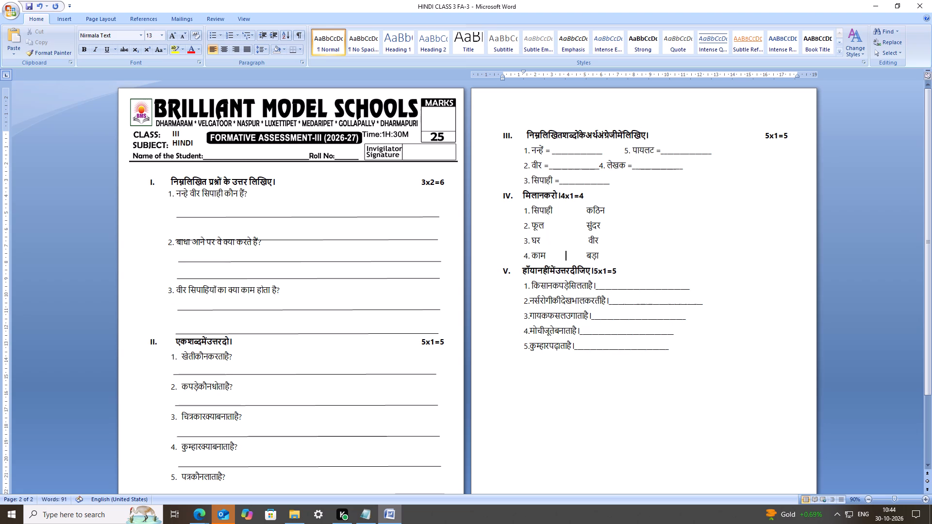
Add spaces before 4x1=4 in section IV's heading to align these marks under section III's, and save the paper.
left_click(715, 180)
left_click(561, 196)
key("space")
key("space")
key("space")
key("space")
key("space")
key("space")
key("space")
key("space")
key("space")
key("space")
key("space")
key("space")
key("space")
key("space")
key("space")
key("space")
key("space")
key("space")
key("space")
key("space")
key("space")
key("space")
key("space")
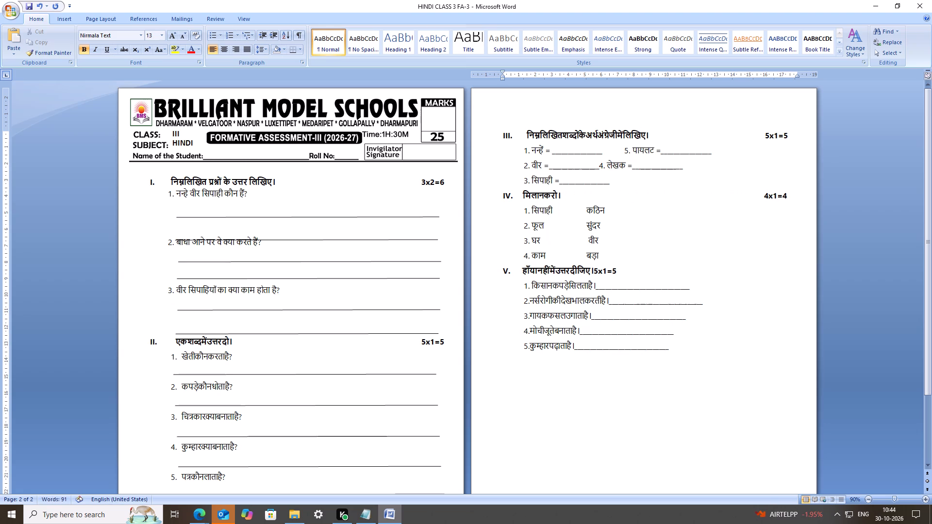
key("ctrl+s")
key("ctrl+s")
key("ctrl+s")
key("ctrl+s")
Add spaces before 5x1=5 in section V's heading to bring these marks near the right margin, and save the paper.
left_click(596, 273)
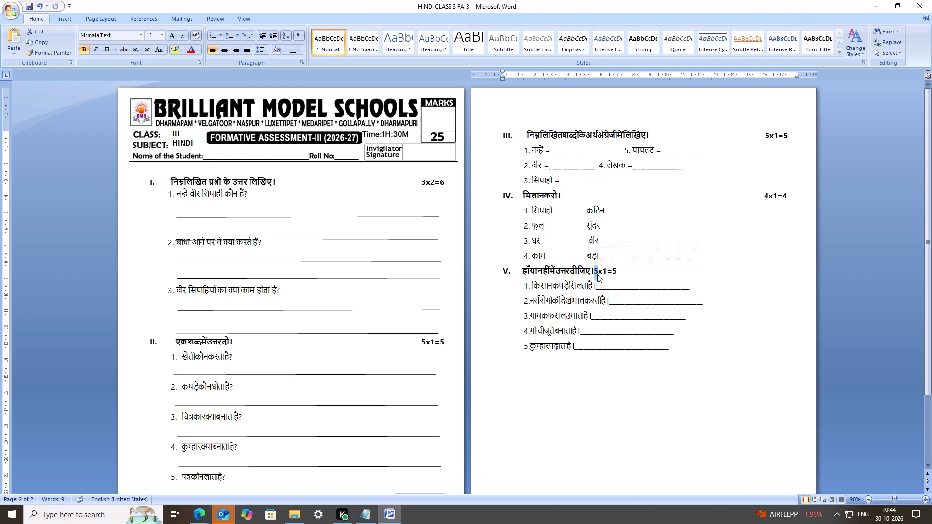
left_click(595, 273)
key("space")
key("space")
key("space")
key("space")
key("space")
key("space")
key("space")
key("space")
key("space")
key("space")
key("space")
key("space")
key("space")
key("space")
key("space")
key("space")
key("space")
key("space")
key("space")
key("space")
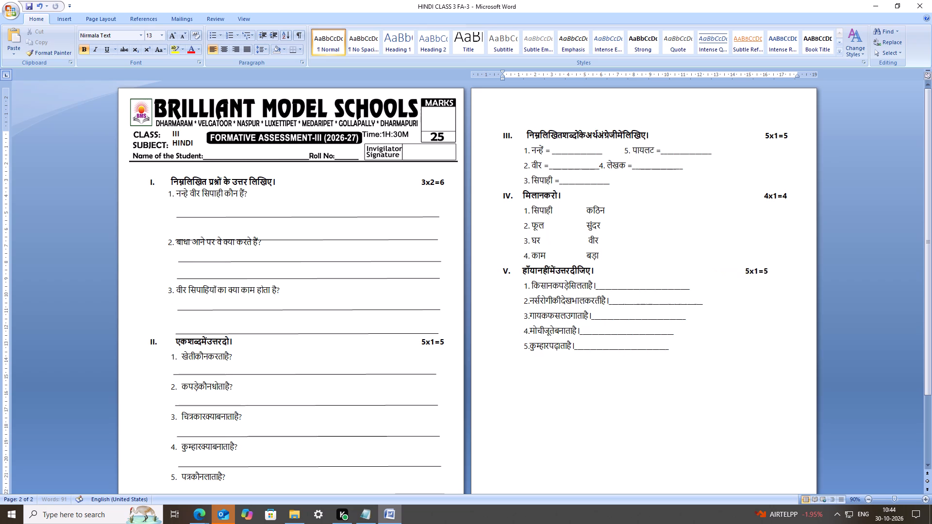
key("space")
key("space")
key("ctrl+s")
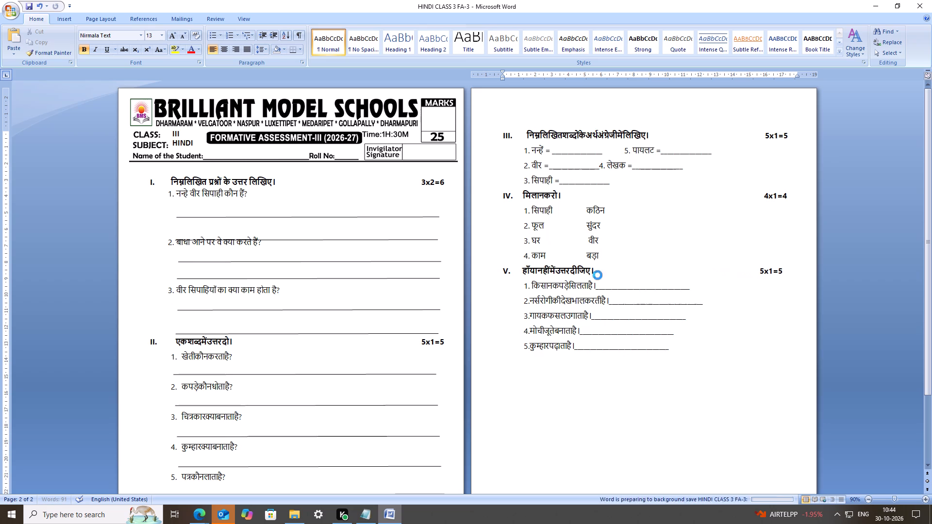
key("ctrl+s")
key("ctrl+s")
key("ctrl+s")
key("ctrl+s")
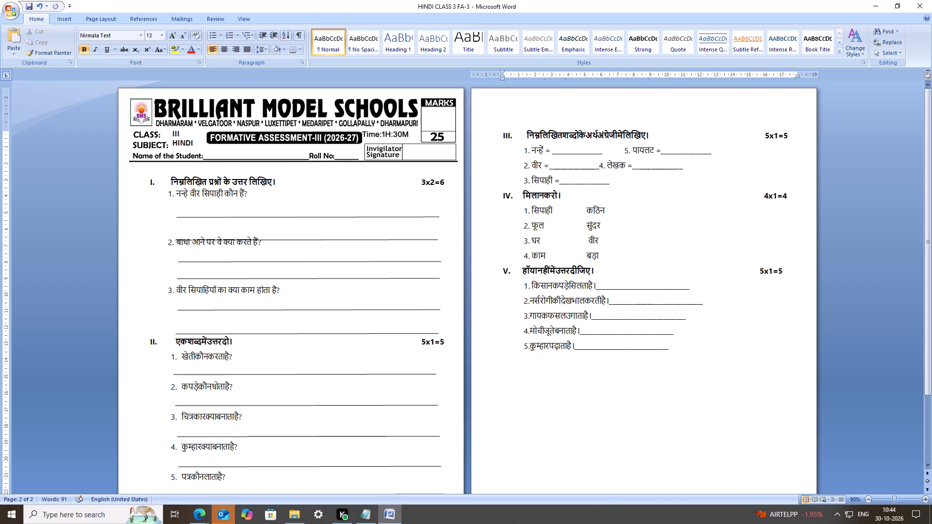
Move section I question 1's second answer line slightly up, clear of question 2's text, and save the paper.
scroll(327, 369, "down", 2)
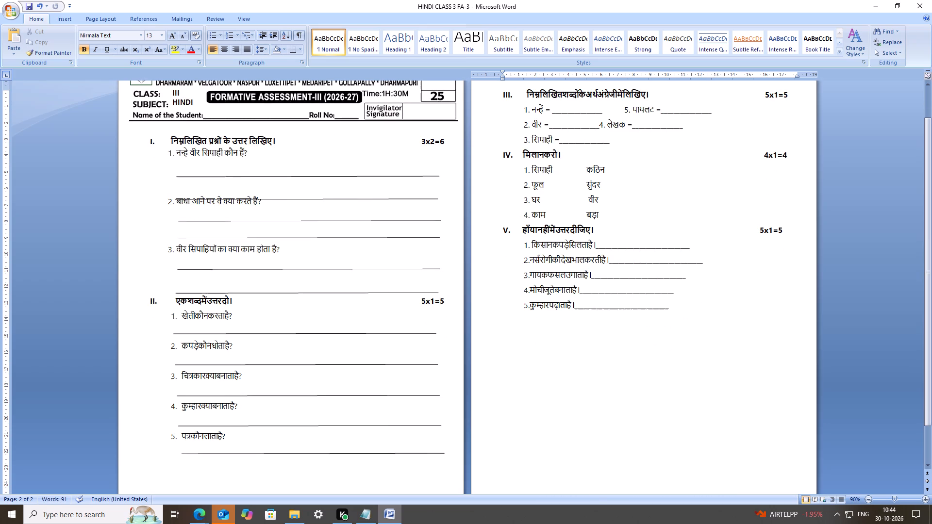
left_click_drag(241, 199, 241, 194)
left_click(397, 251)
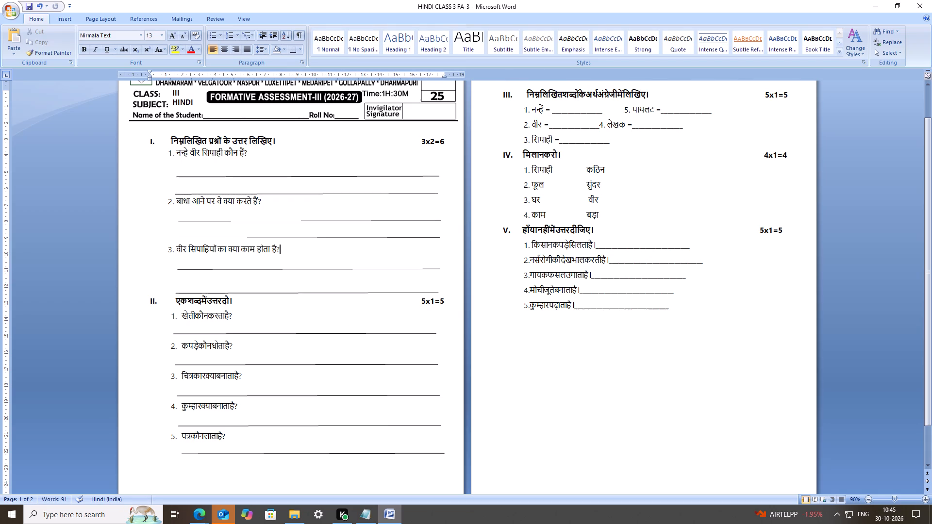
key("ctrl+s")
key("ctrl+s")
Separate the words of section II question 1 with spaces so it reads खेती कौन करता है?
left_click(194, 316)
key("space")
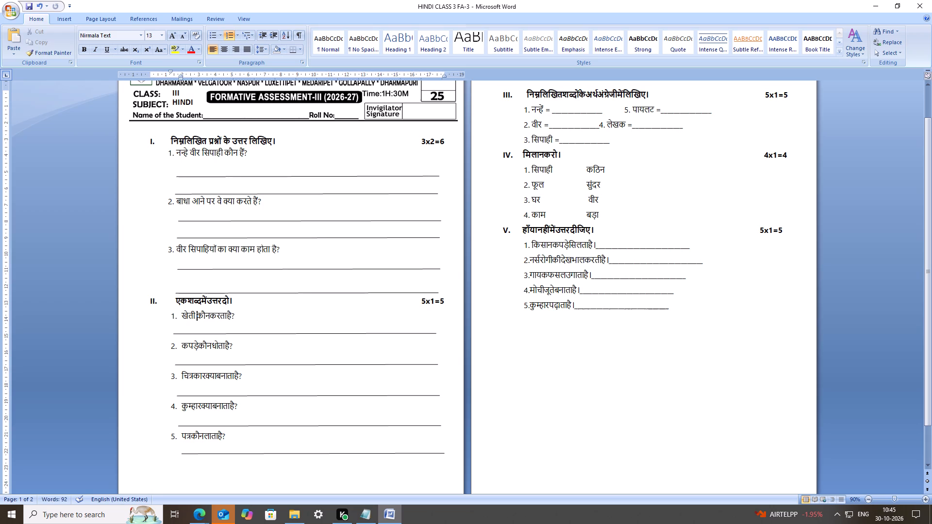
left_click(206, 315)
key("space")
key("ctrl+z")
left_click(210, 315)
key("space")
left_click(229, 316)
key("space")
Separate the words of section II question 2 with spaces so it reads कपड़े कौन धोता है?
left_click(193, 344)
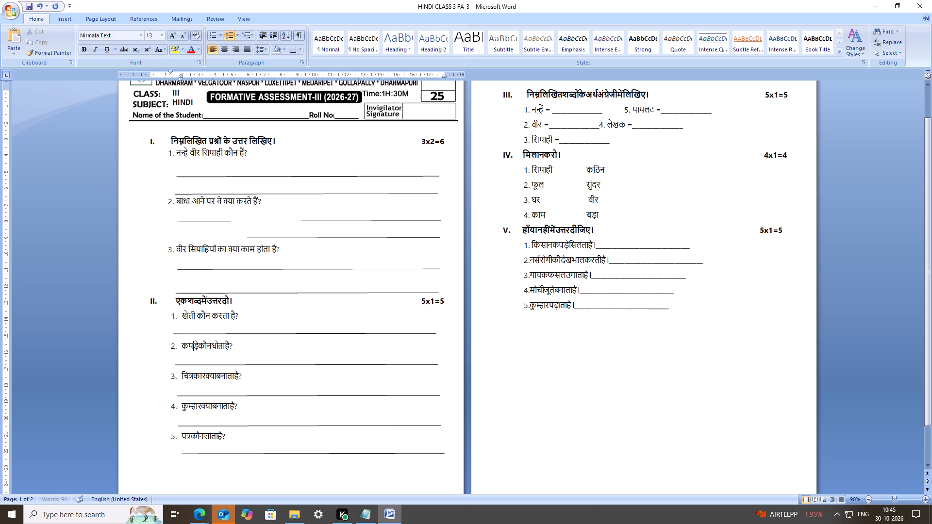
left_click(199, 344)
key("space")
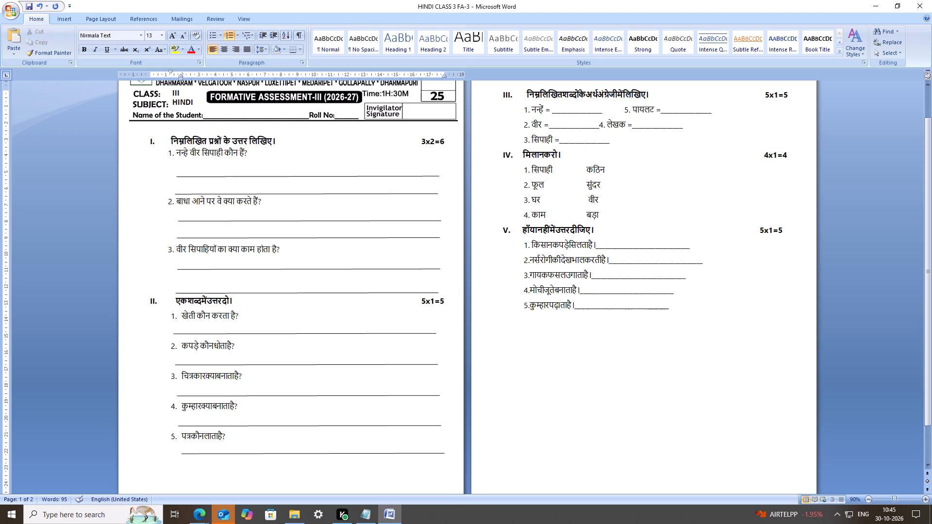
left_click(210, 345)
left_click(214, 345)
key("space")
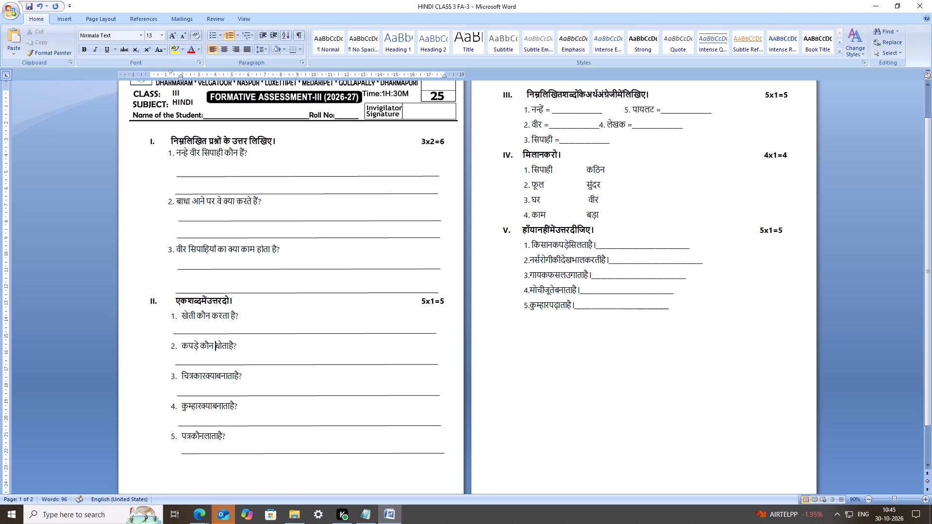
left_click(229, 345)
key("space")
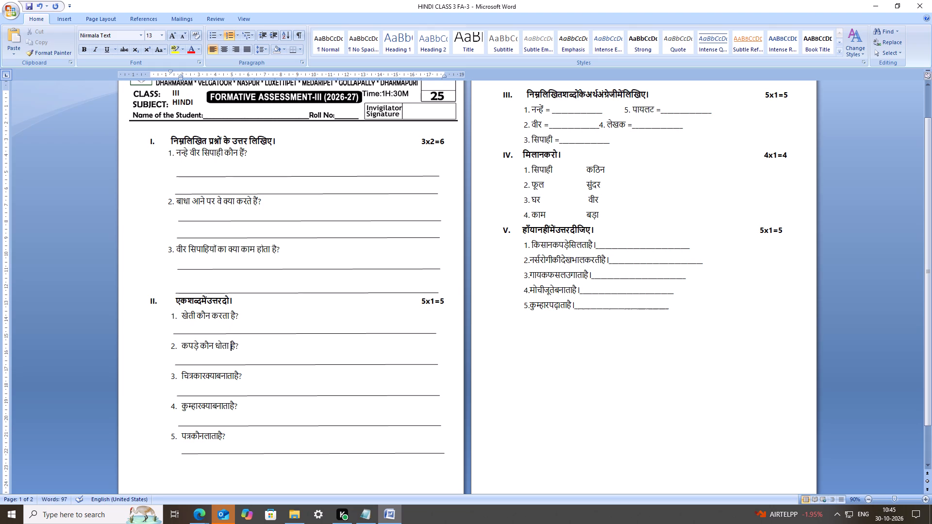
Separate the words of section II question 3 with spaces so it reads चित्रकार क्या बनाता है?
left_click(195, 376)
key("space")
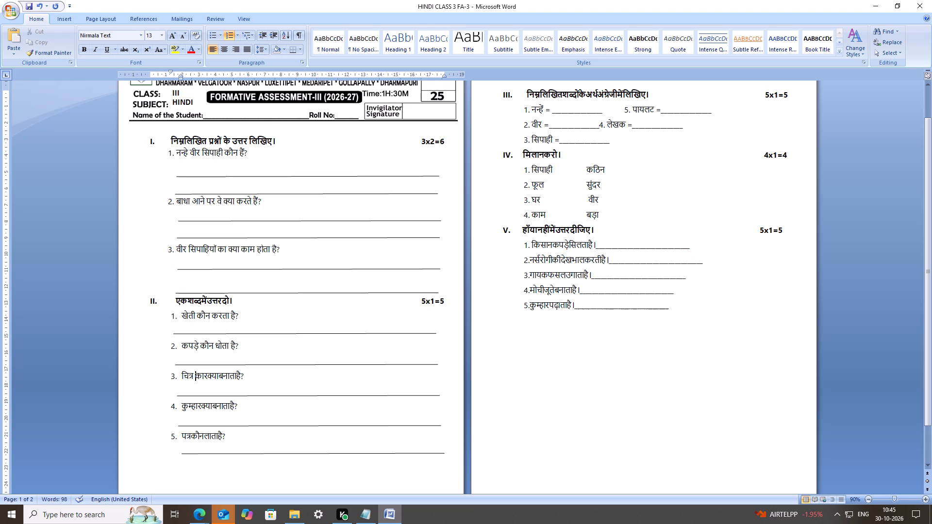
key("ctrl+z")
left_click(201, 376)
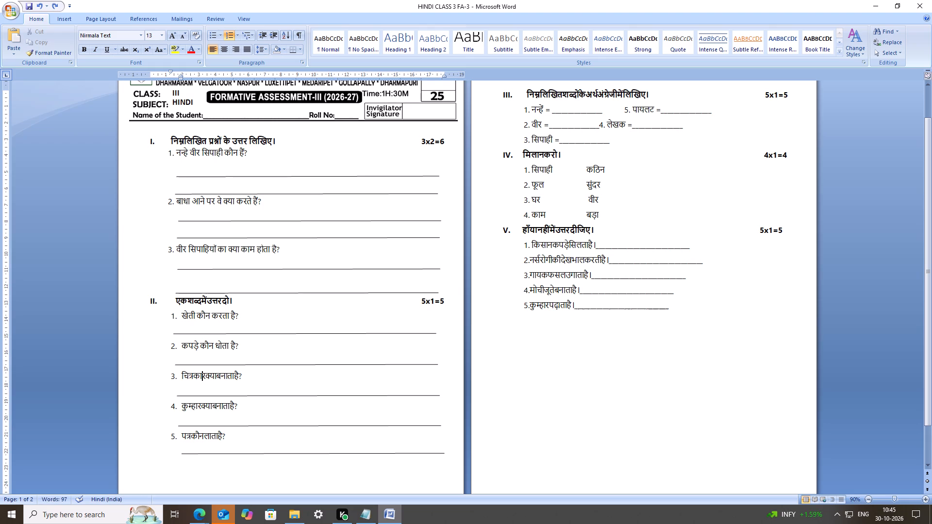
left_click(205, 377)
key("space")
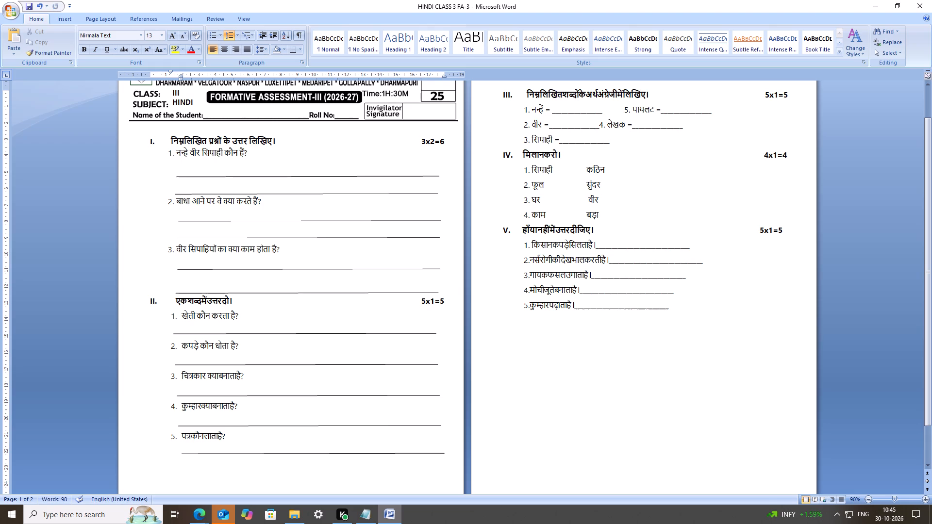
left_click(219, 376)
key("space")
left_click(240, 377)
key("space")
Separate the words of section II question 4 with spaces so it reads कुम्हार क्या बनाता है?
left_click(203, 407)
key("space")
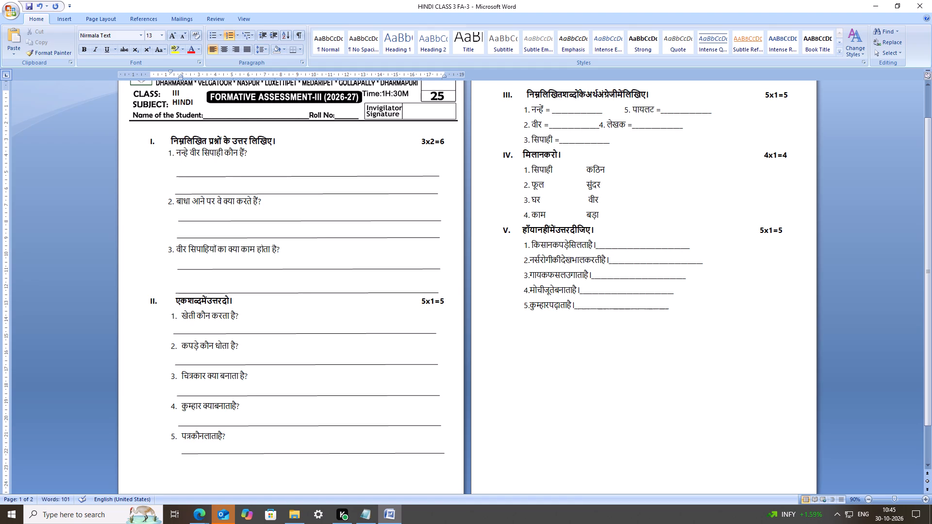
left_click(215, 405)
key("space")
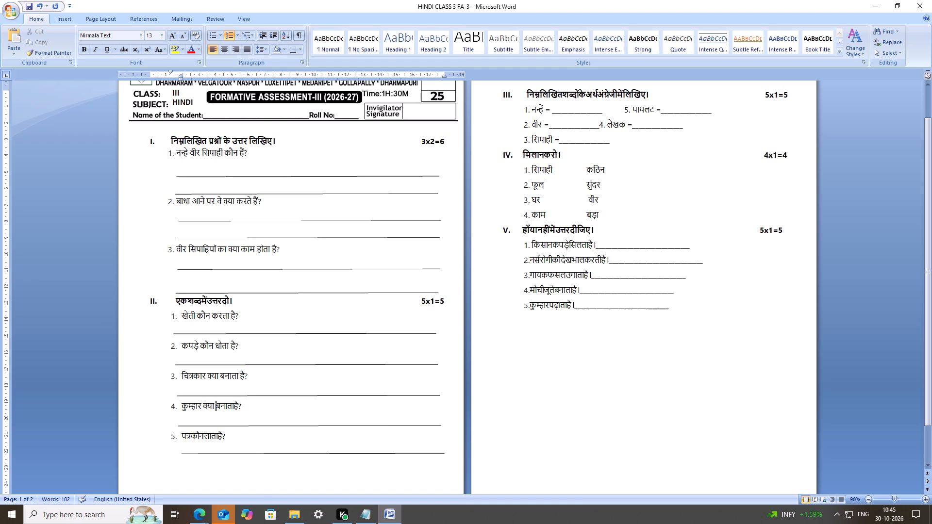
left_click(233, 406)
key("space")
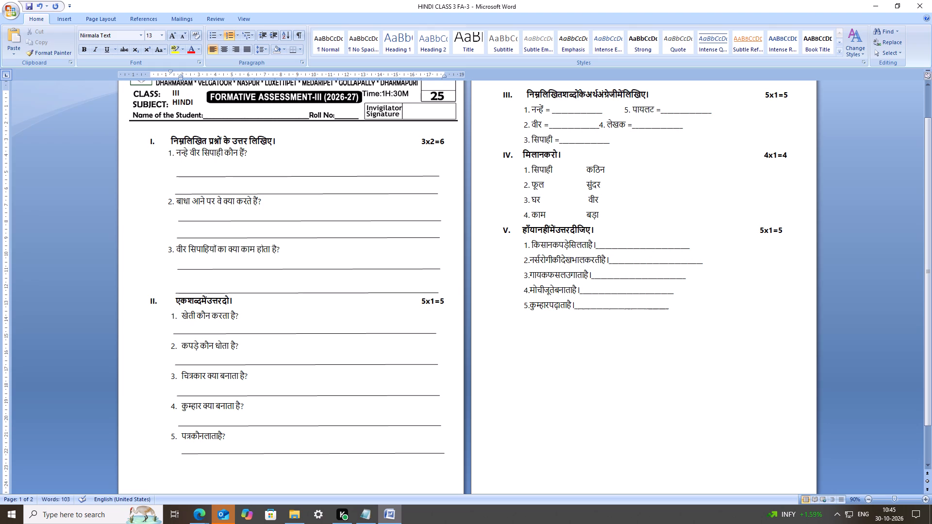
Separate the words of section II question 5 with spaces so it reads पत्र कौन लाता है? and save the paper.
left_click(192, 438)
key("space")
left_click(206, 437)
key("space")
left_click(223, 434)
key("space")
left_click(276, 433)
key("ctrl+s")
key("ctrl+s")
key("ctrl+s")
key("ctrl+s")
key("ctrl+s")
key("ctrl+s")
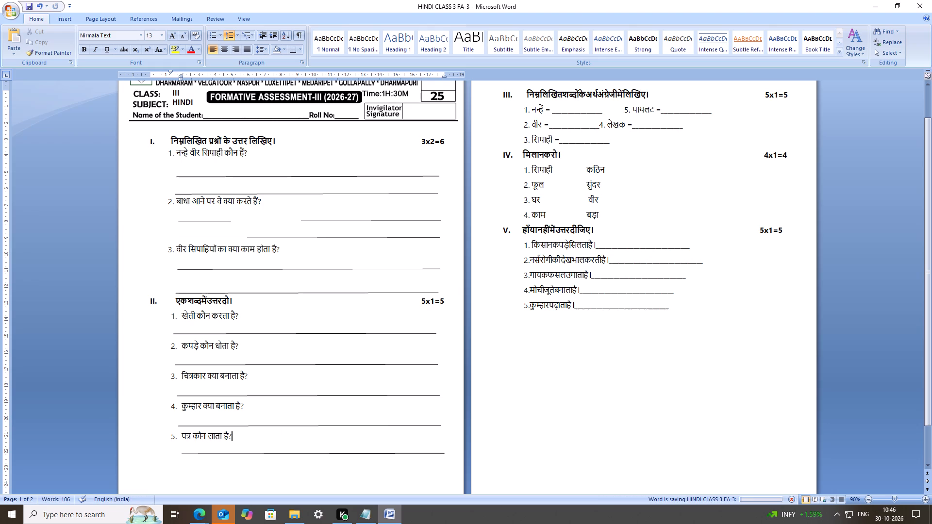
key("ctrl+s")
key("ctrl+s")
key("ctrl+s")
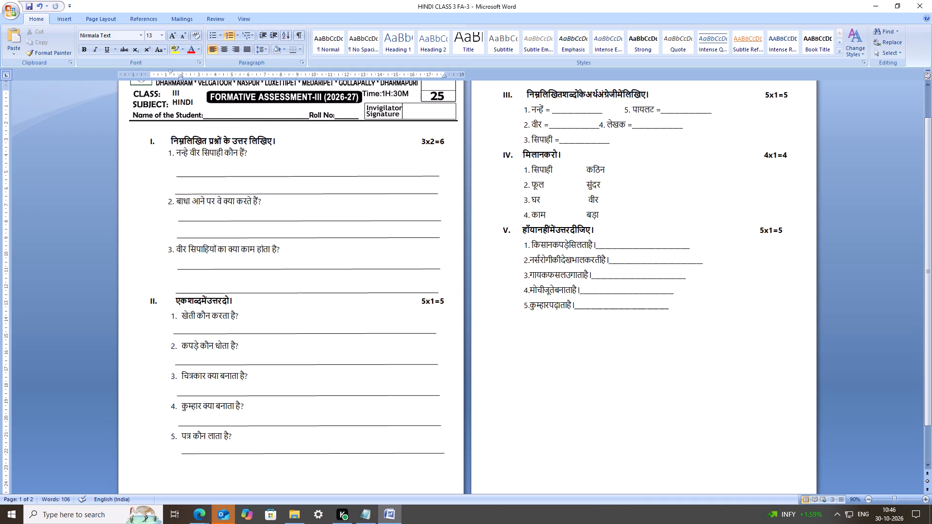
Separate the words of the section II heading with spaces so it reads एक शब्द में उत्तर दो।.
left_click(186, 301)
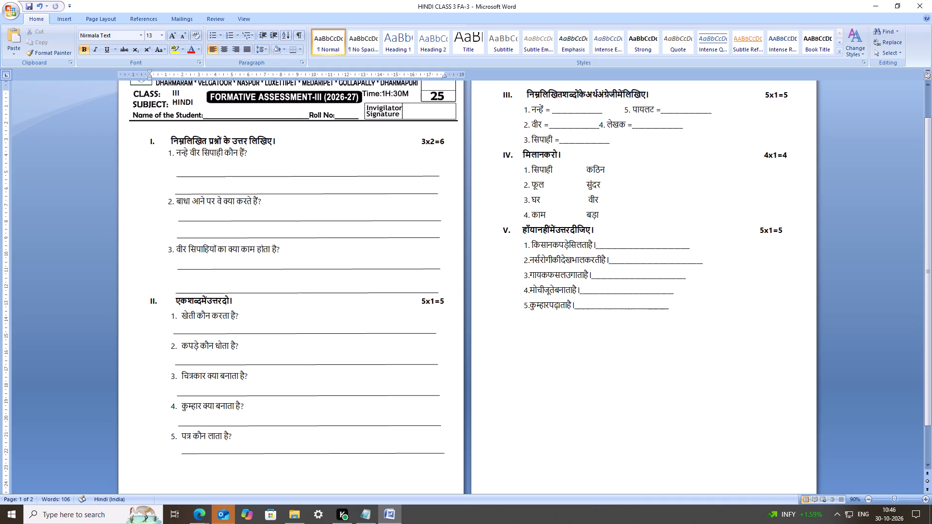
key("space")
key("space")
left_click(205, 300)
key("space")
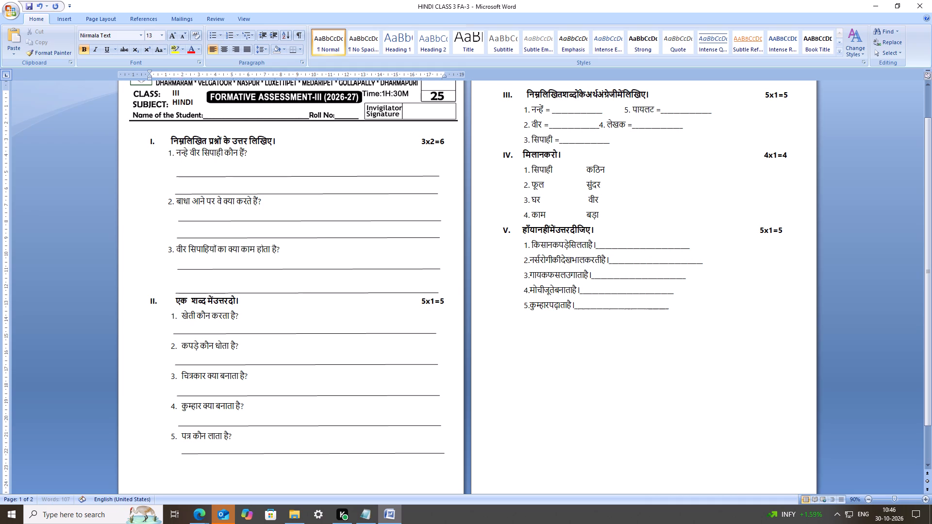
left_click(215, 300)
key("space")
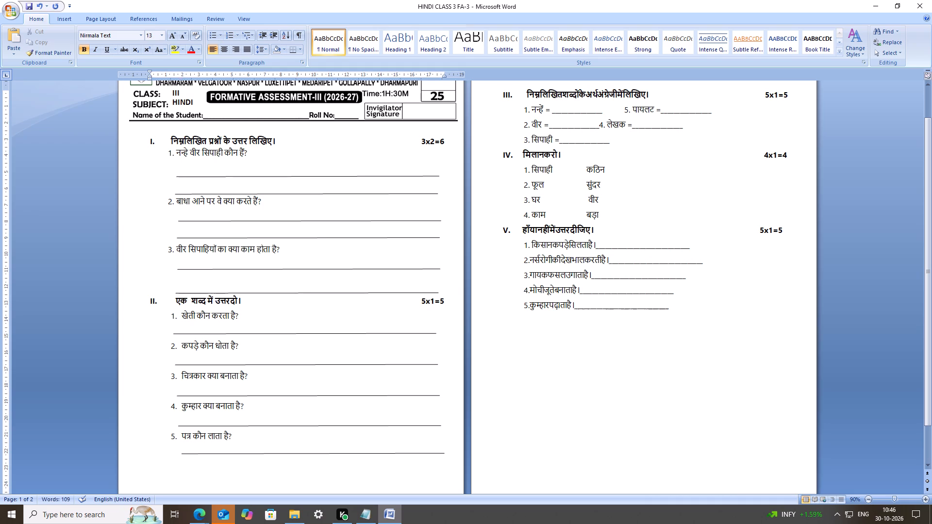
left_click(232, 301)
key("space")
left_click(264, 309)
Split the first word of the section I heading into निम्न लिखित and save the paper.
left_click(184, 143)
key("space")
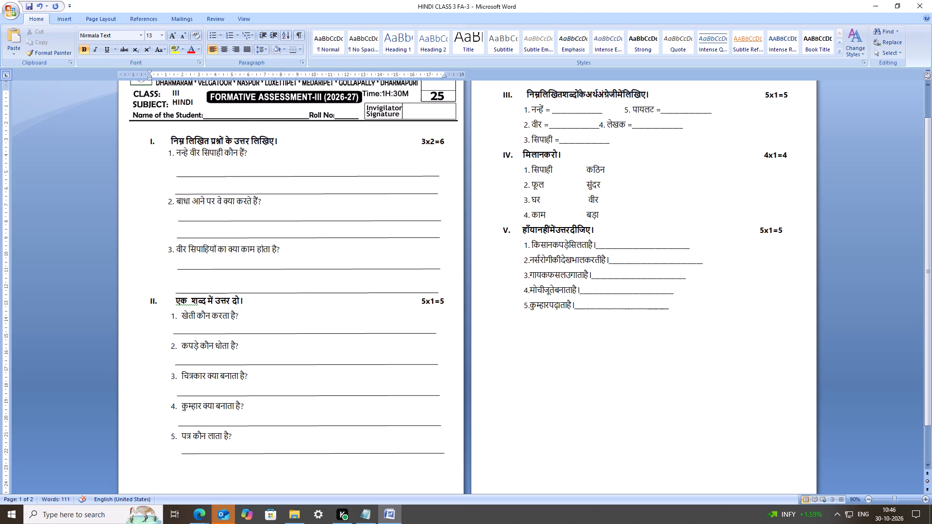
key("ctrl+s")
key("ctrl+s")
key("ctrl+s")
key("ctrl+s")
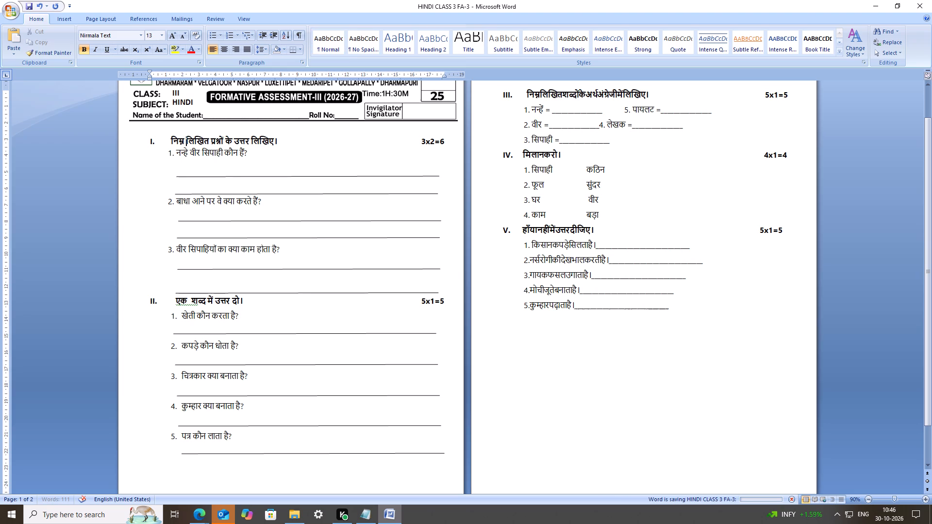
Add spaces in the section III heading so it reads निम्न लिखित शब्दों केअर्थ अंग्रेजी में लिखिए।.
scroll(529, 324, "up", 2)
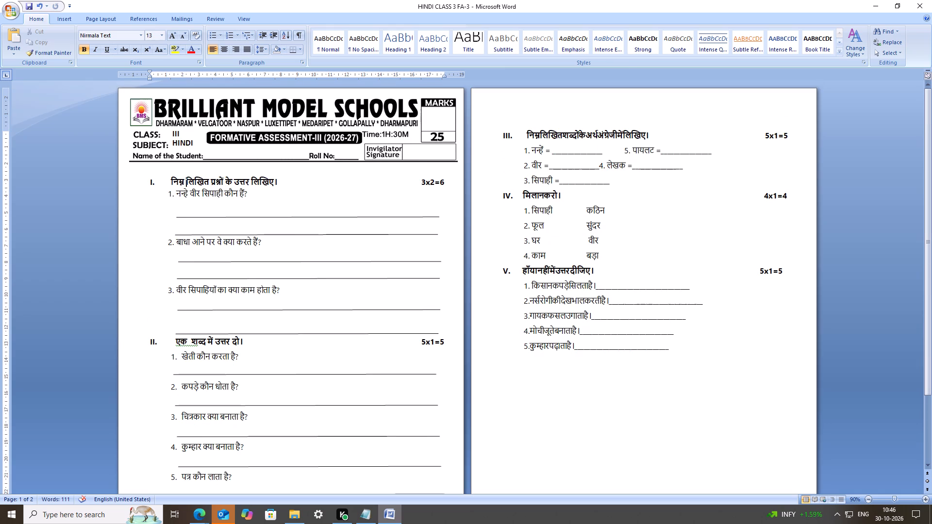
left_click(540, 132)
key("space")
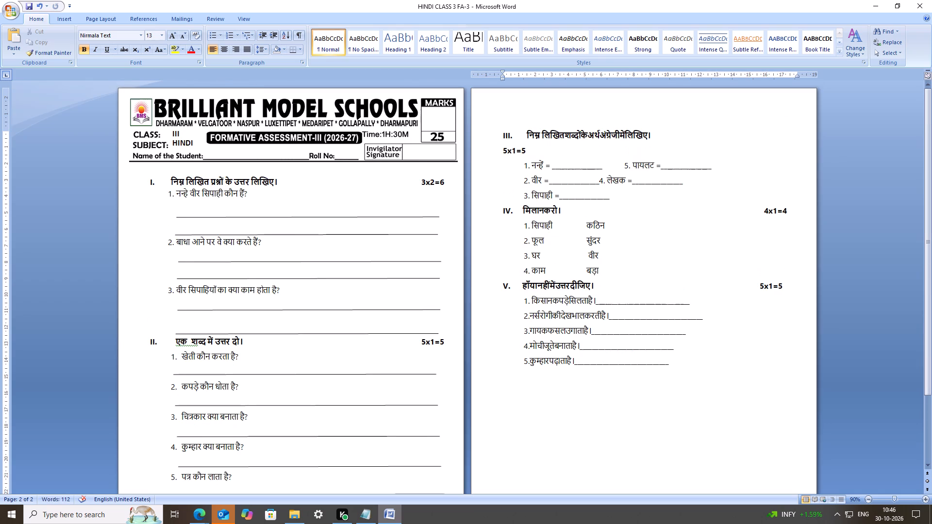
left_click(564, 136)
key("space")
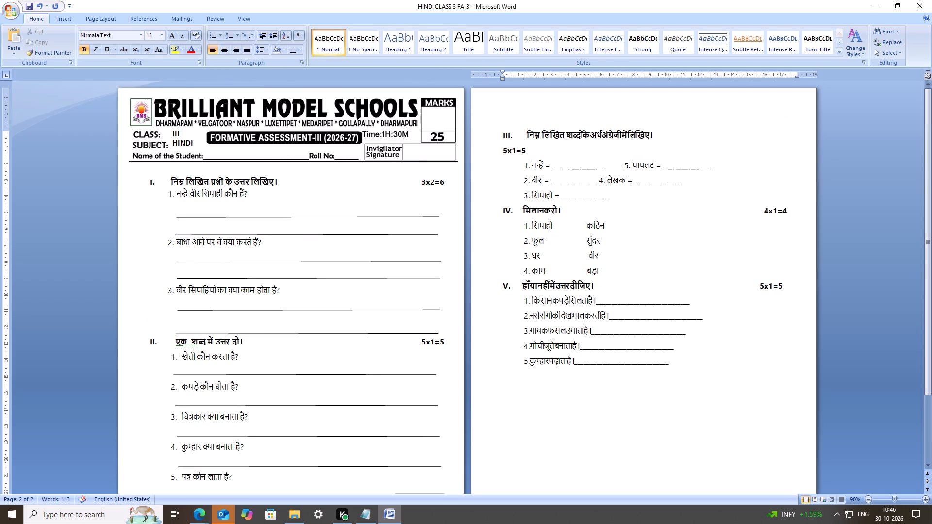
left_click(585, 135)
key("space")
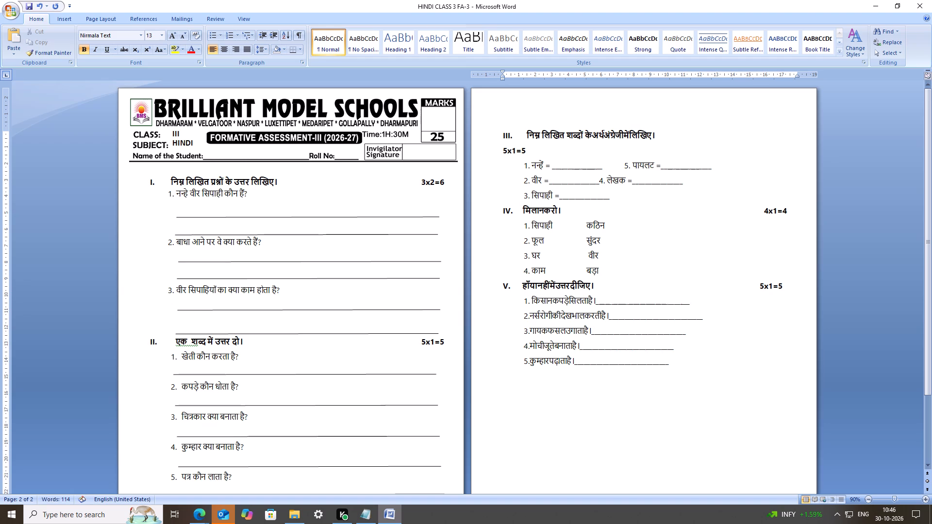
left_click(605, 135)
key("space")
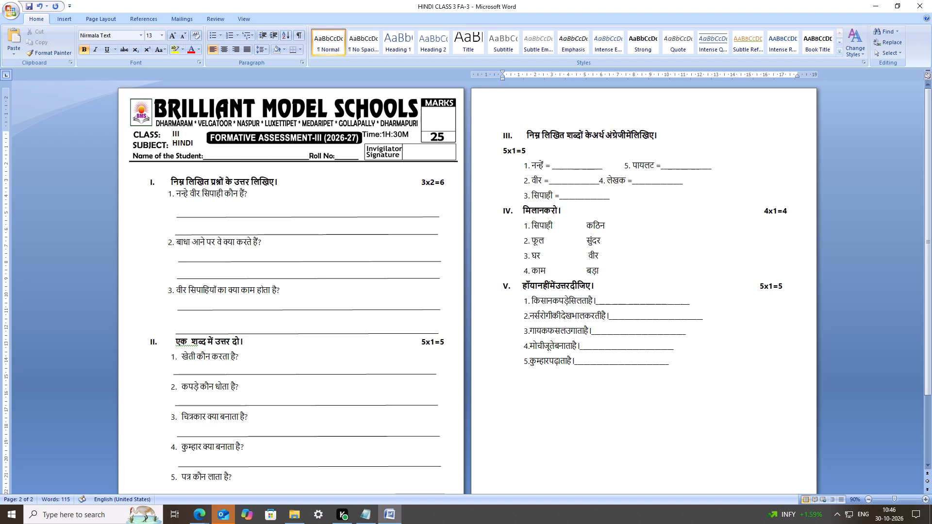
left_click(625, 134)
key("space")
left_click(633, 134)
key("space")
Remove surplus spaces after the section III heading to bring its 5x1=5 marks back onto the heading line, aligned with section IV's marks.
left_click(710, 129)
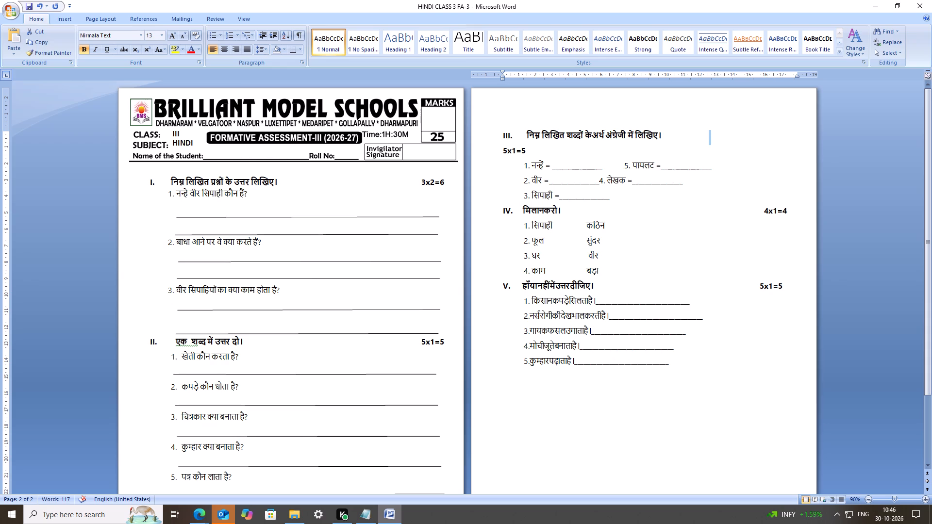
key("BackSpace")
key("BackSpace")
key("BackSpace")
key("BackSpace")
key("BackSpace")
key("BackSpace")
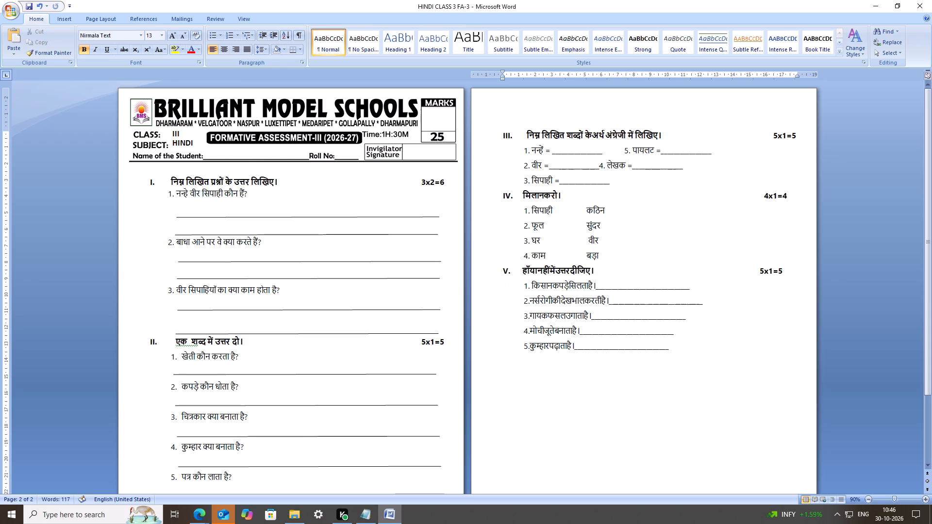
key("BackSpace")
key("BackSpace")
key("BackSpace")
key("BackSpace")
key("BackSpace")
left_click(676, 209)
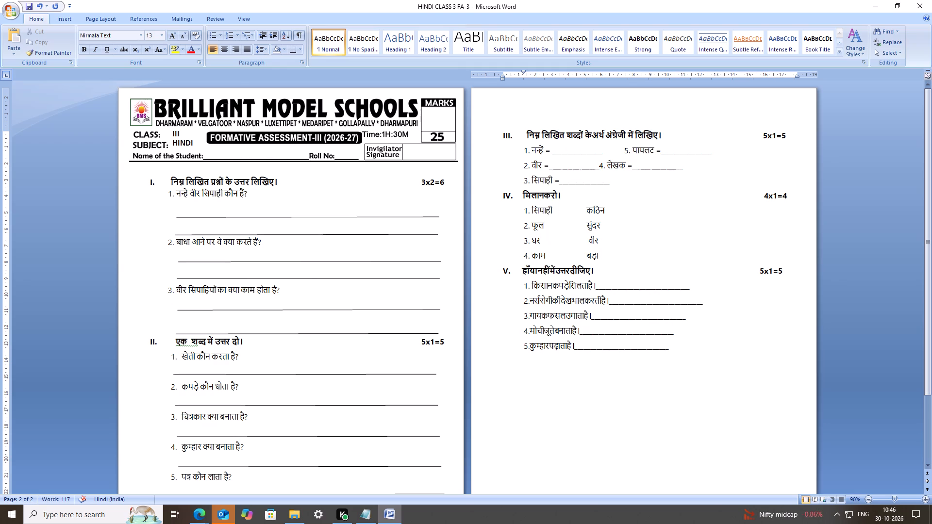
Insert spaces before 4. लेखक in section III to align it beneath 5. पायलट, and save the paper.
left_click(600, 169)
key("space")
key("space")
key("space")
key("space")
key("space")
key("space")
key("space")
key("space")
key("space")
key("space")
key("space")
key("space")
key("ctrl+s")
key("ctrl+s")
key("ctrl+s")
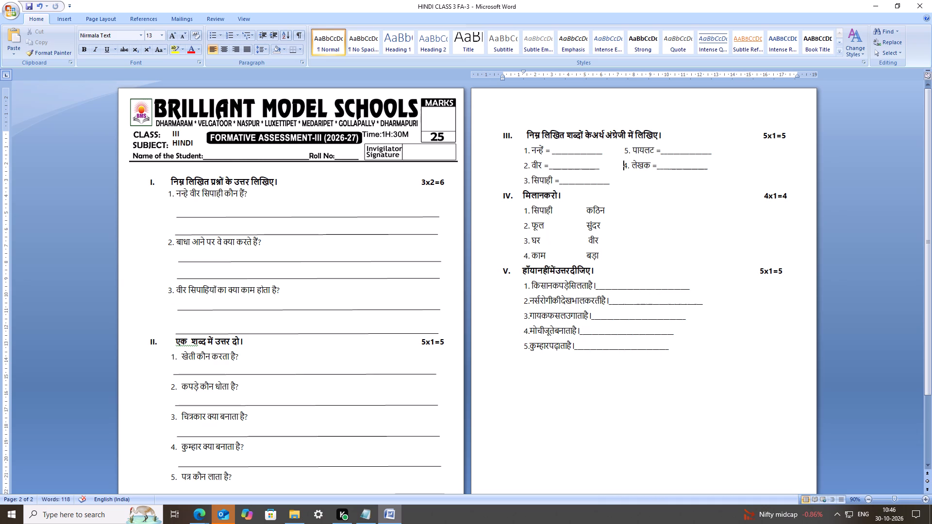
Separate the words of section V statement 1 with spaces so it reads किसान कपड़े सिलता है।.
left_click(541, 285)
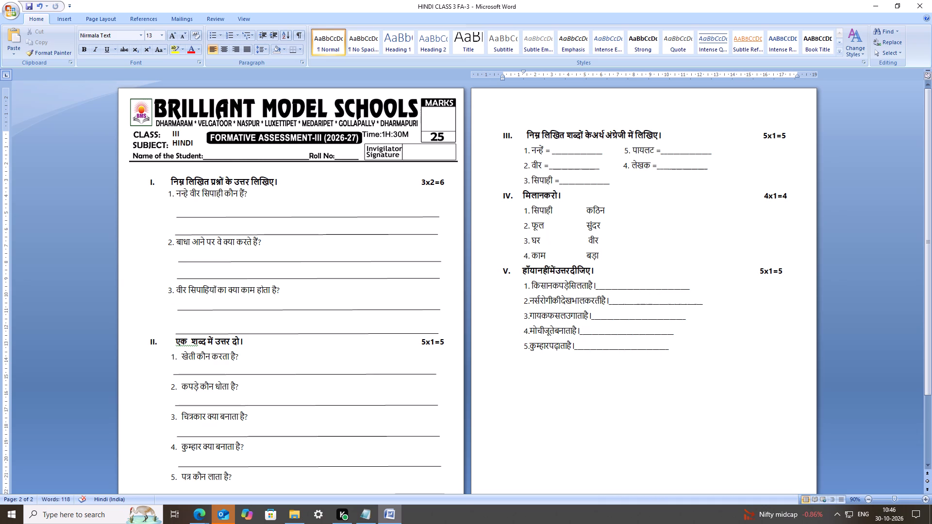
left_click(550, 284)
key("space")
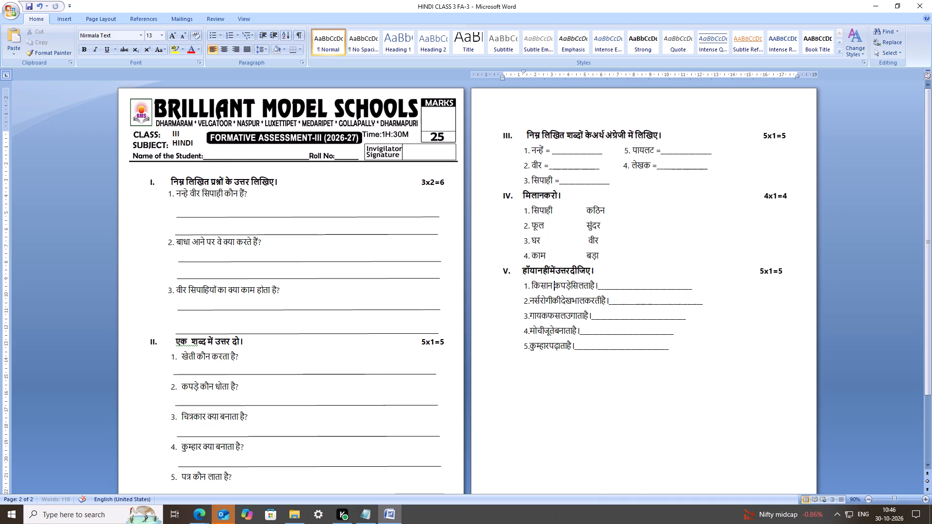
left_click(571, 284)
key("space")
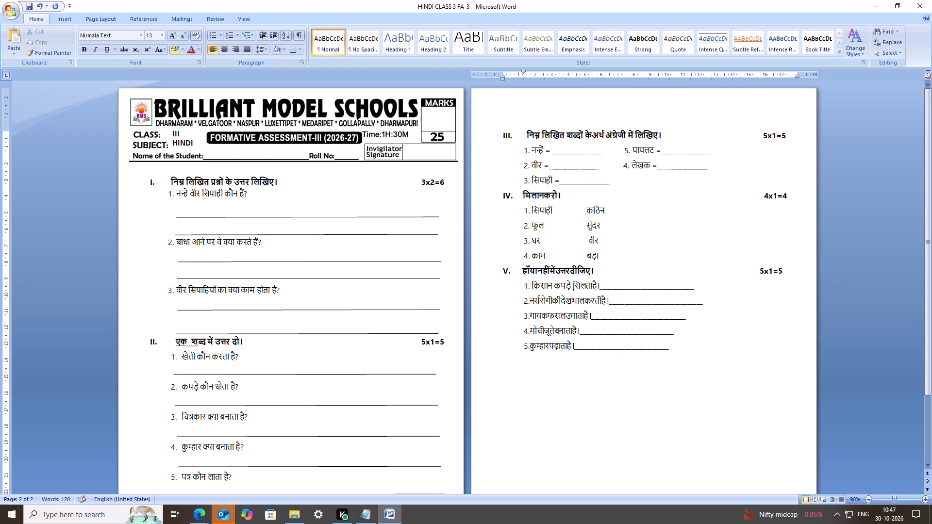
left_click(592, 287)
key("space")
Separate the words of section V statement 2 with spaces so it reads नर्स रोगी की देखभाल करती है।.
left_click(540, 301)
key("space")
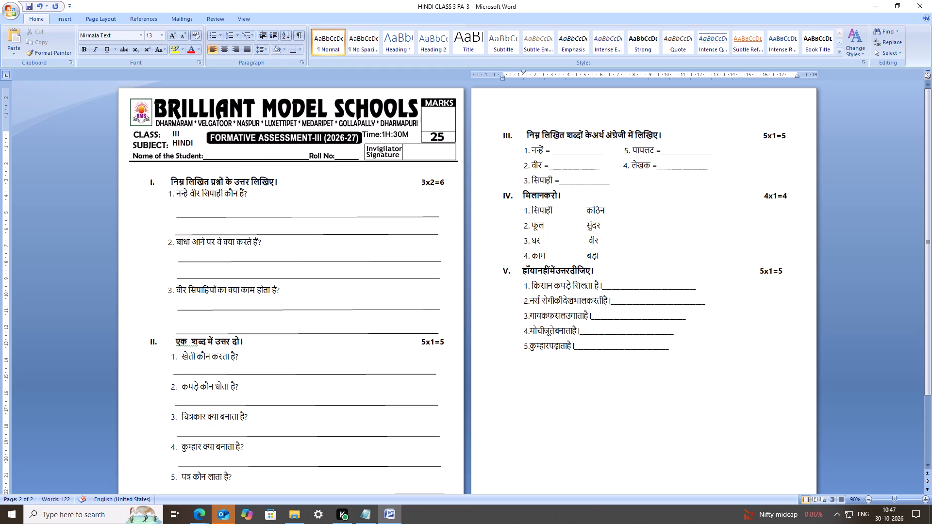
left_click(555, 301)
key("space")
left_click(565, 301)
key("space")
left_click(592, 300)
key("space")
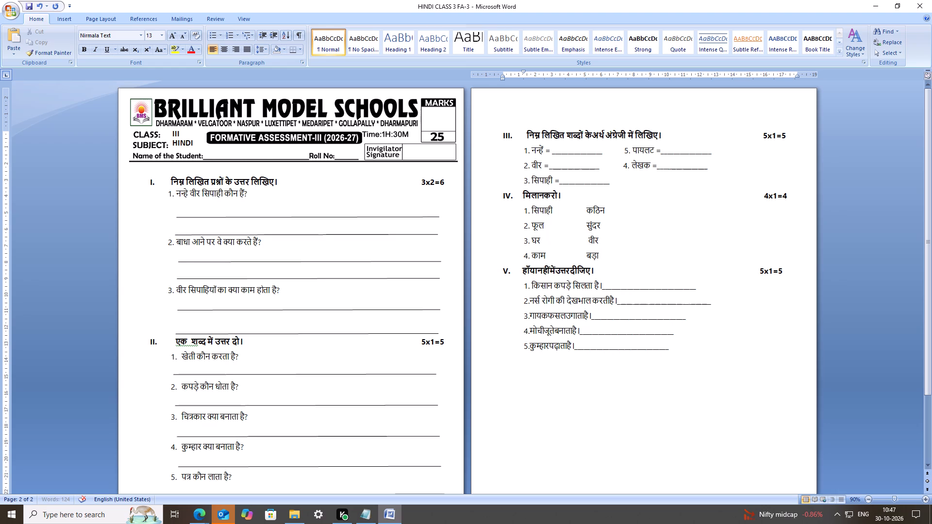
left_click(610, 300)
key("space")
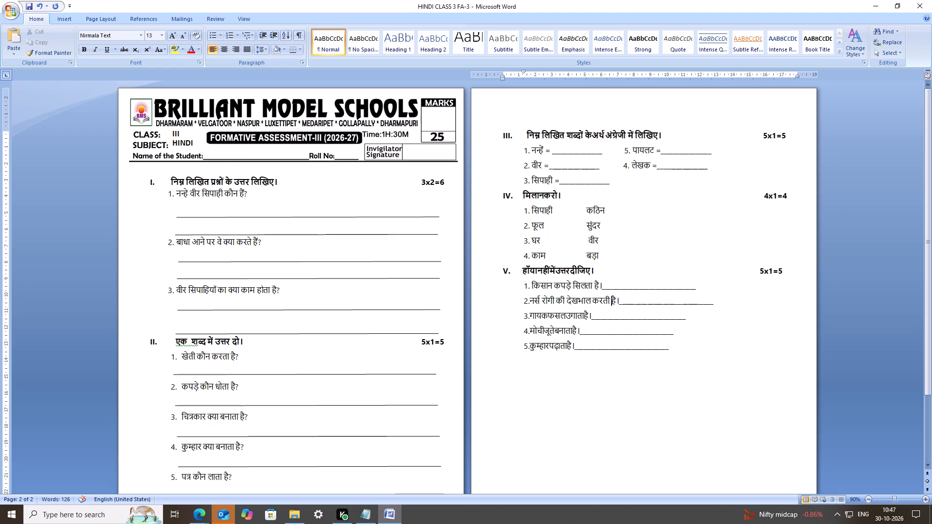
Separate the words of section V statement 3 with spaces so it reads गायक फसल उगाता है।.
left_click(549, 316)
key("space")
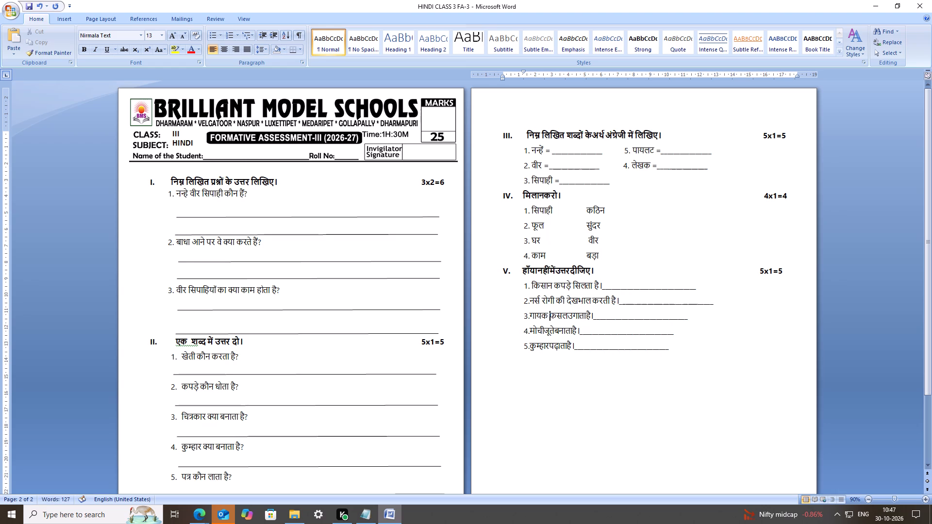
left_click(568, 315)
key("space")
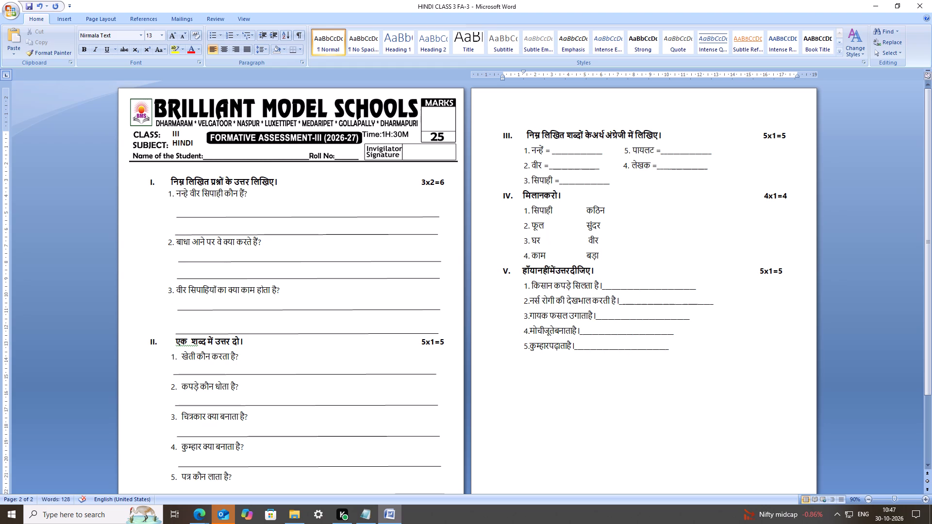
left_click(585, 314)
left_click(587, 314)
key("space")
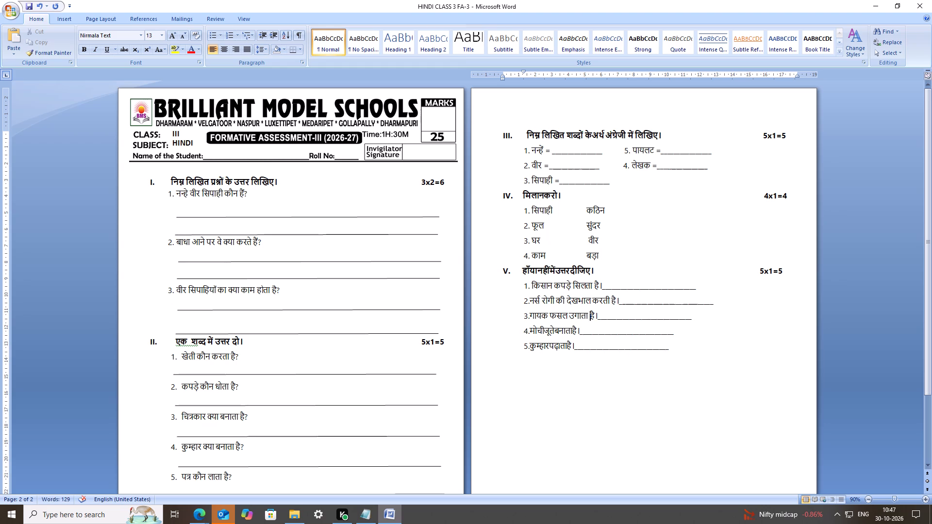
Separate the words of section V statement 4 with spaces so it reads मोची जूते बनाता है।.
left_click(545, 332)
key("space")
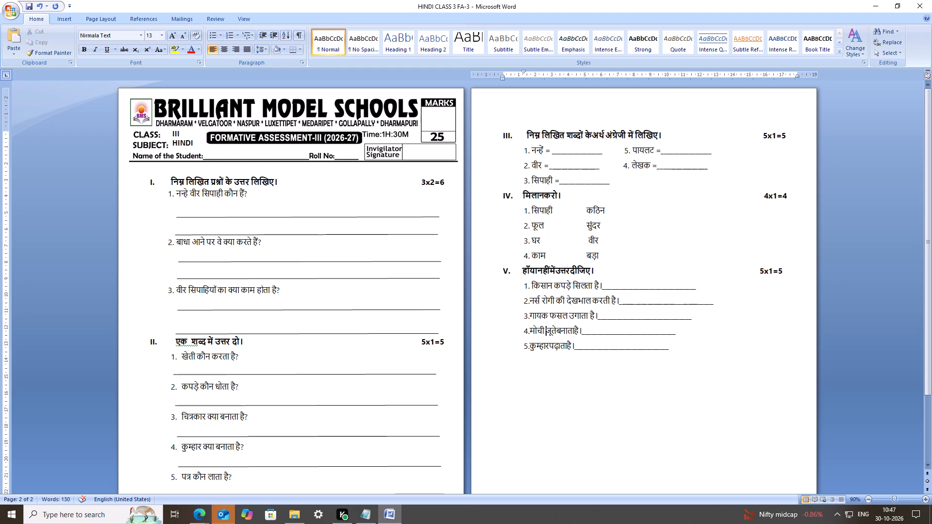
left_click(557, 329)
key("space")
left_click(575, 330)
key("space")
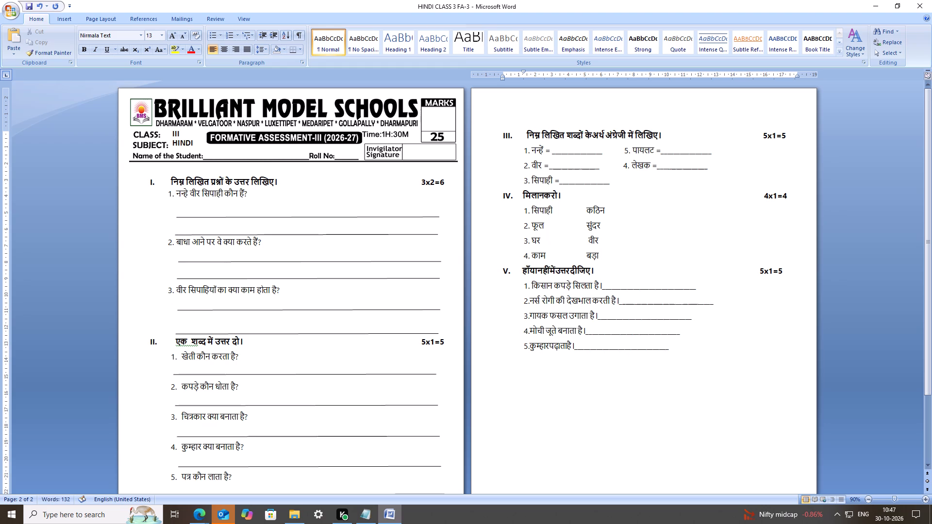
Separate the words of section V statement 5 with spaces so it reads कुम्हार पढ़ाता है।, and save the paper.
left_click(549, 346)
key("space")
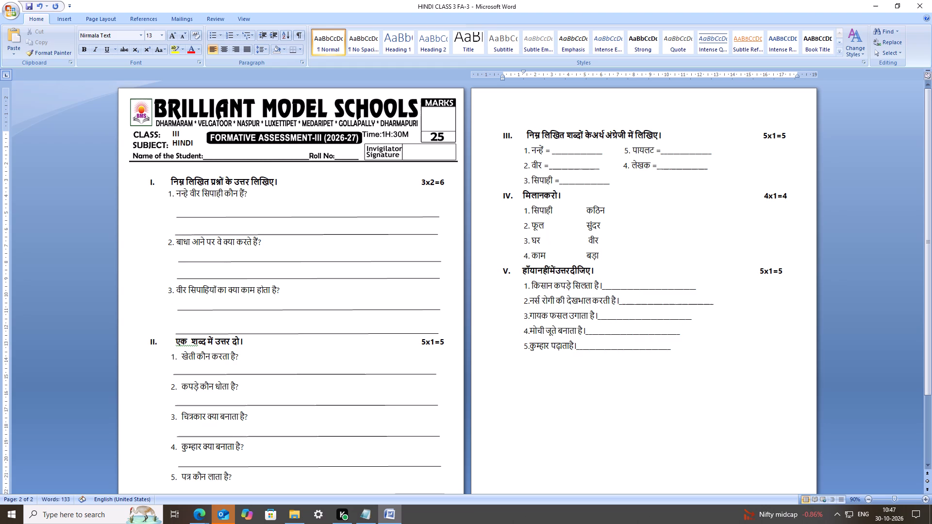
left_click(569, 344)
key("space")
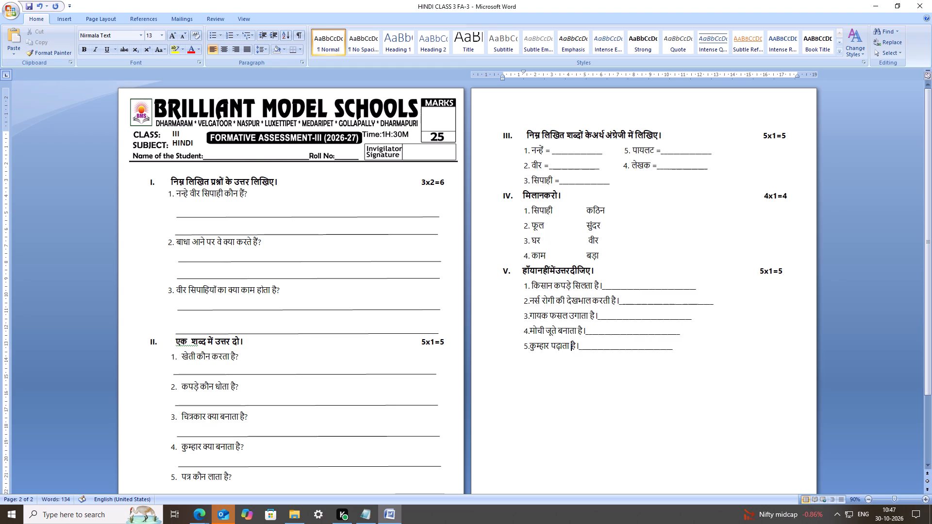
left_click(585, 363)
key("ctrl+s")
key("ctrl+s")
key("ctrl+s")
key("ctrl+s")
key("ctrl+s")
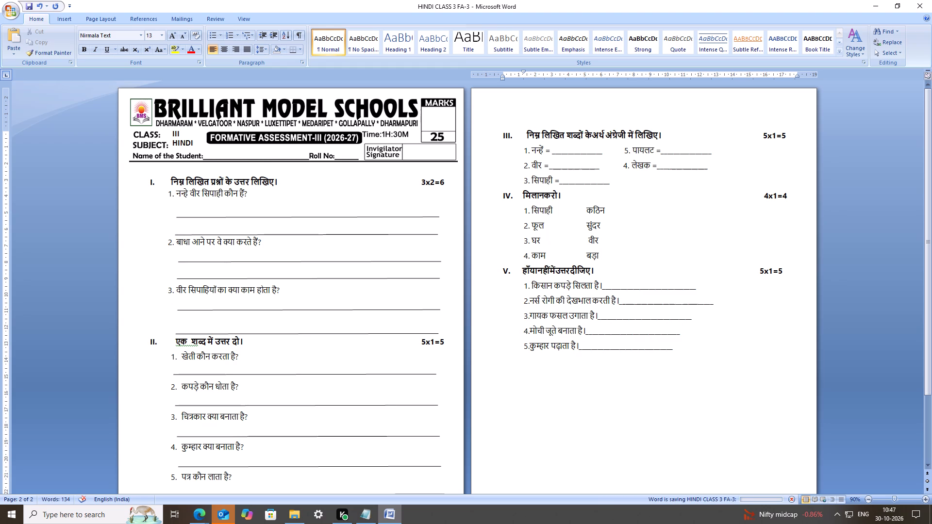
Separate the words of the section V heading with spaces so it reads हाँ या नहीं में उत्तर दीजिए।.
left_click(598, 274)
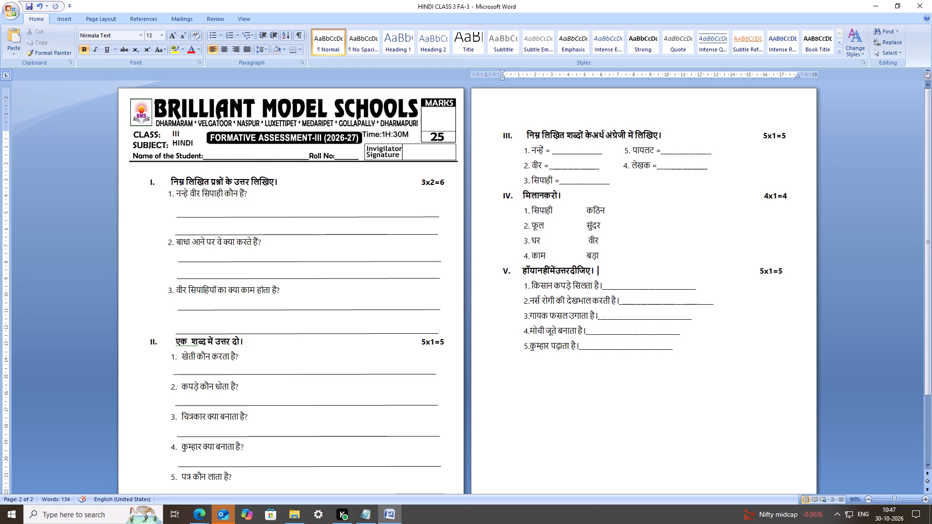
left_click(532, 271)
key("space")
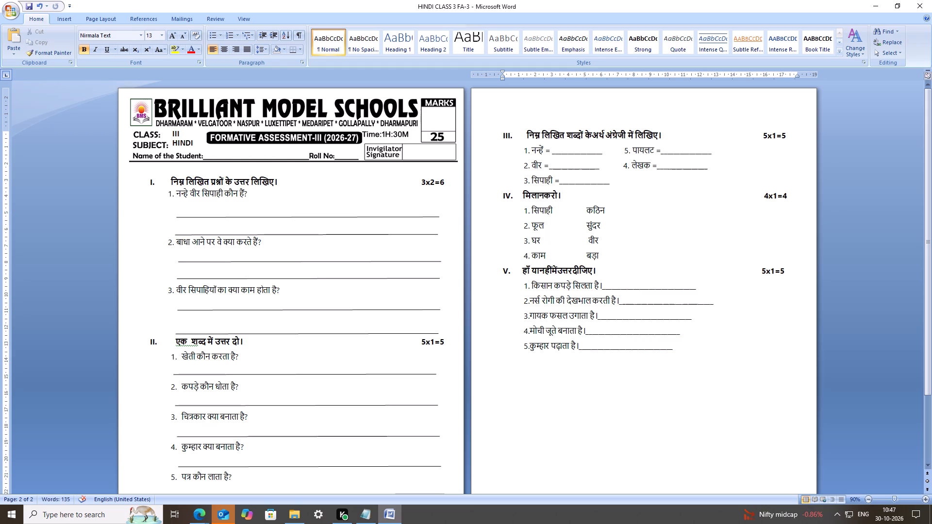
left_click(540, 271)
key("space")
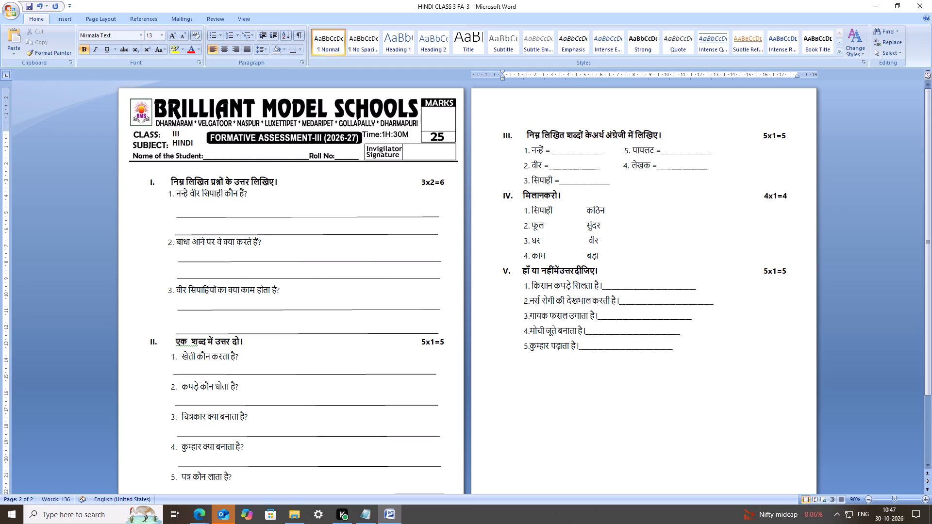
left_click(555, 270)
key("space")
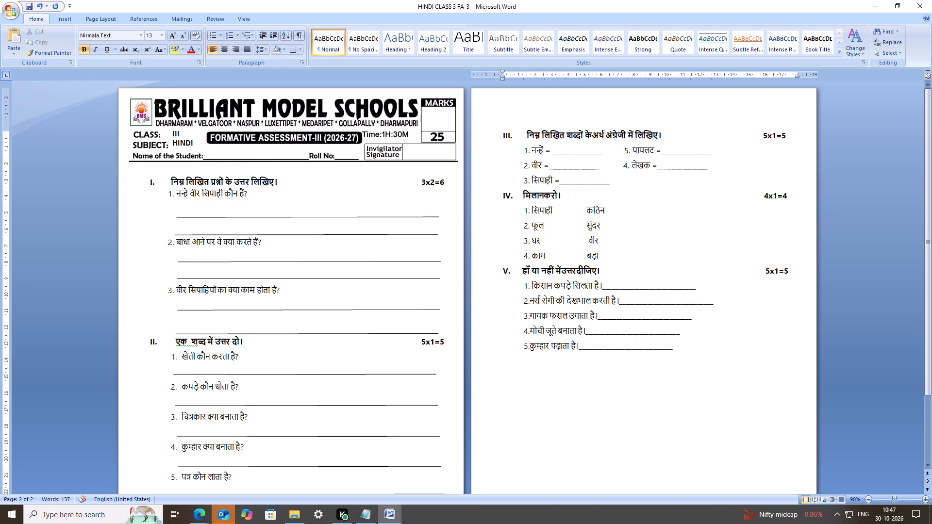
left_click(565, 271)
key("space")
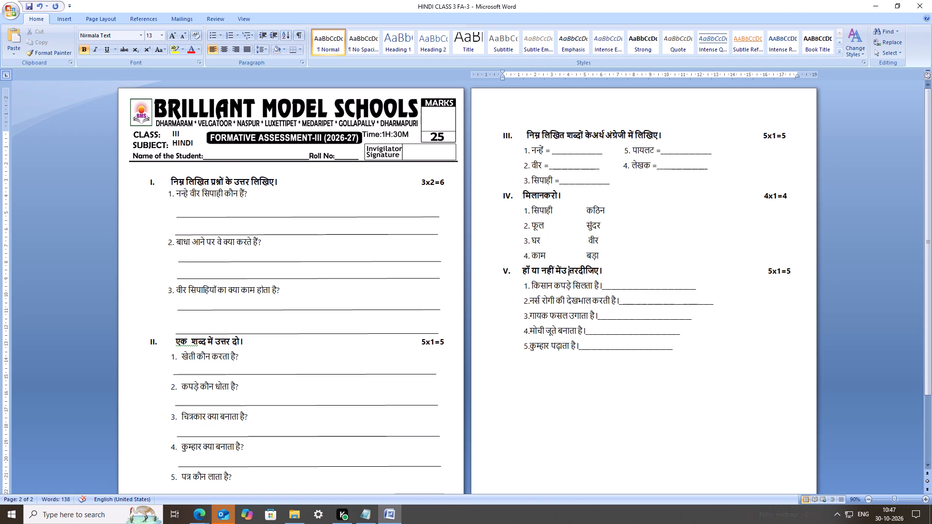
key("ctrl+z")
key("Left")
key("space")
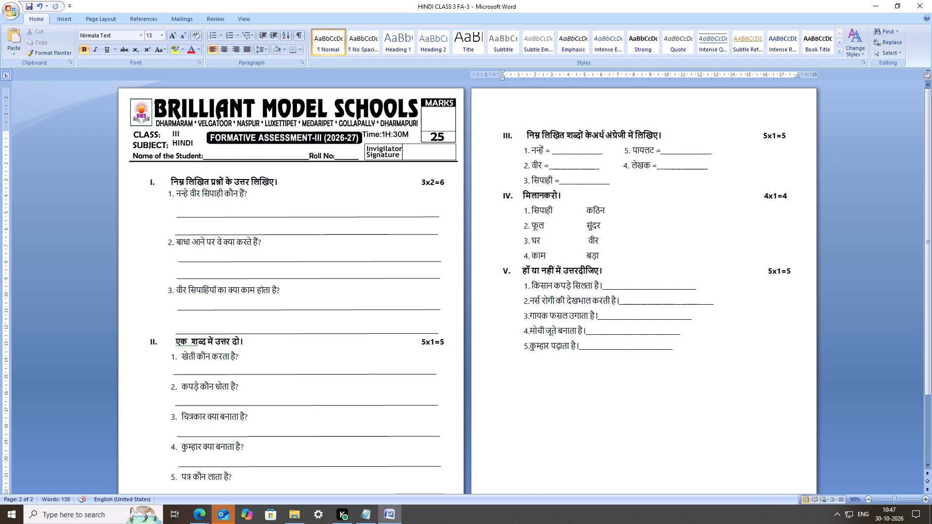
left_click(577, 271)
key("space")
Separate the words of the section IV heading so it reads मिलान करो।, and save the paper.
left_click(547, 197)
key("space")
left_click(596, 209)
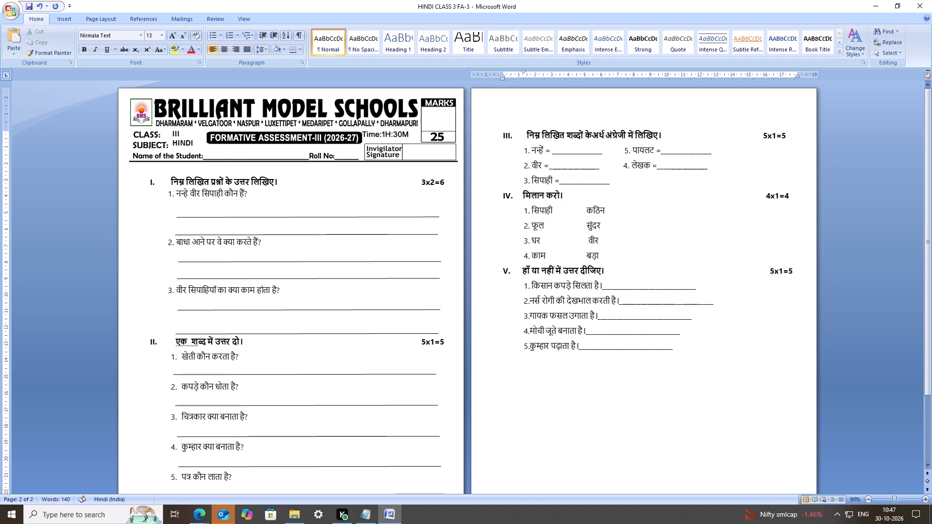
key("ctrl+s")
key("ctrl+s")
key("ctrl+s")
key("ctrl+s")
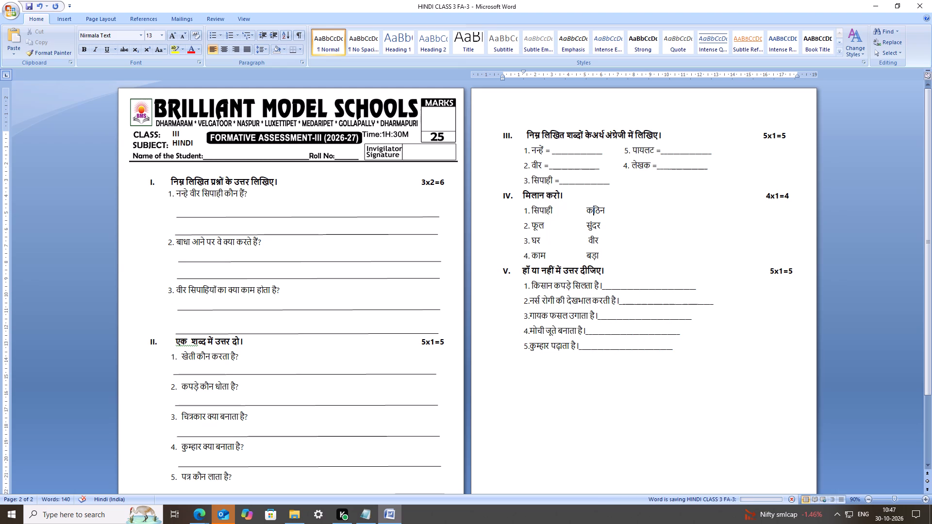
key("ctrl+s")
key("ctrl+s")
key("ctrl+s")
key("ctrl+s")
key("ctrl+s")
key("ctrl+s")
key("ctrl+s")
key("ctrl+s")
key("ctrl+s")
key("ctrl+s")
scroll(658, 272, "down", 4)
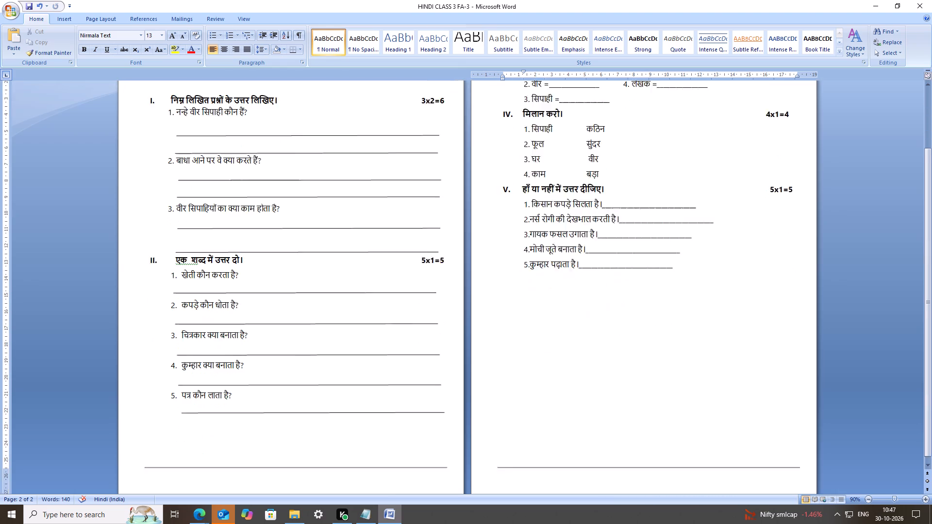
scroll(658, 272, "down", 1)
scroll(658, 272, "up", 6)
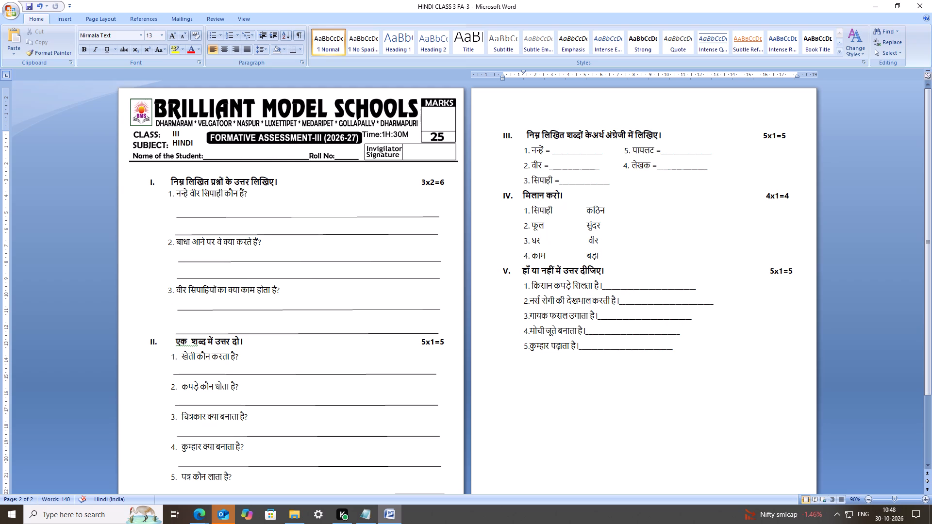
Close the Class 3 paper and open HINDI CLASS 5 FA-3 from the Hindi FA3 folder.
left_click(931, 0)
left_click(504, 204)
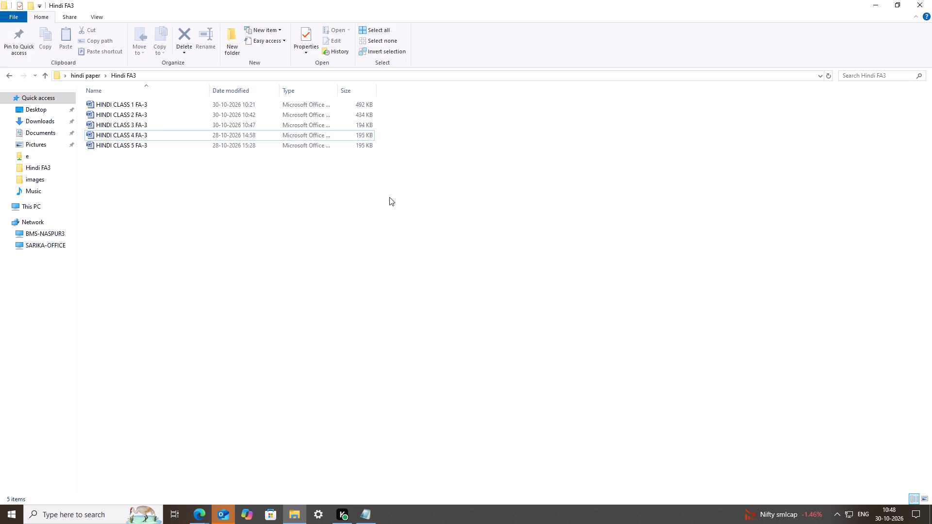
double_click(161, 147)
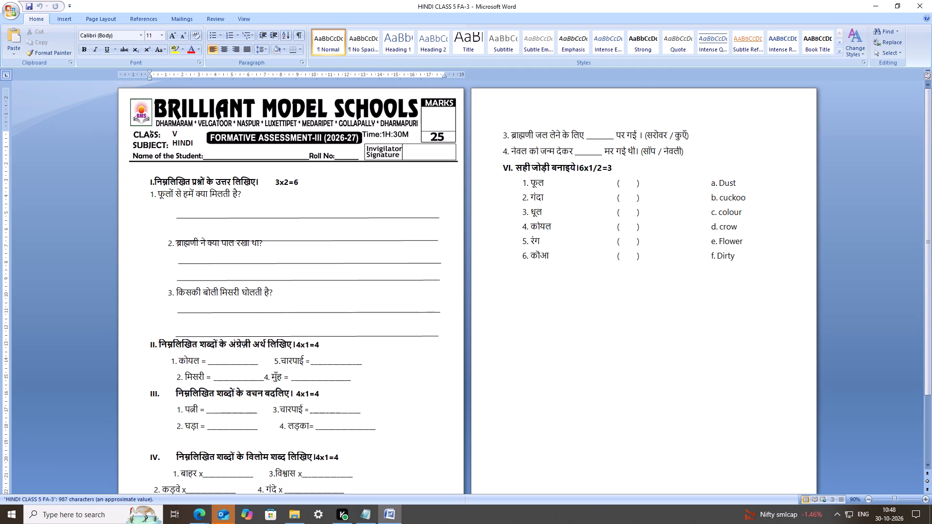
Insert two line breaks before the section V heading to push it onto the second page.
scroll(290, 254, "down", 7)
scroll(293, 296, "up", 8)
scroll(295, 294, "down", 7)
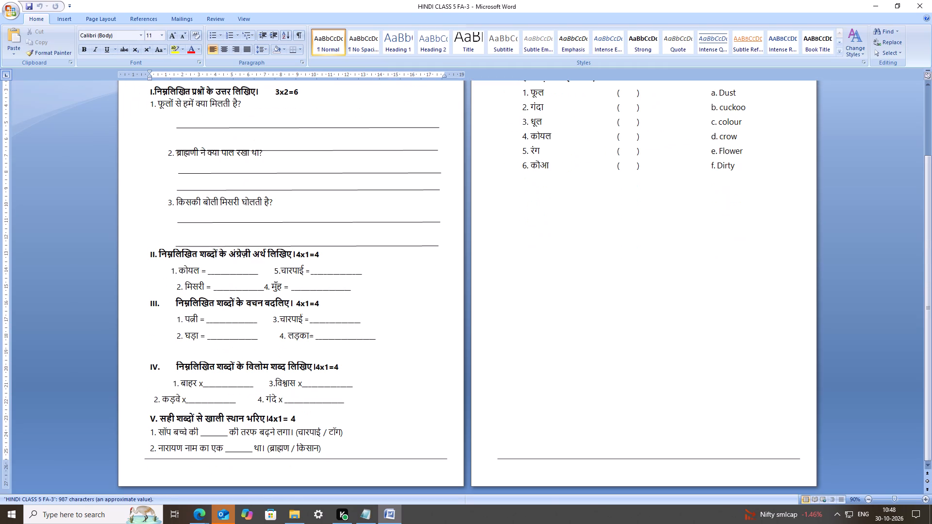
left_click(150, 422)
key("Return")
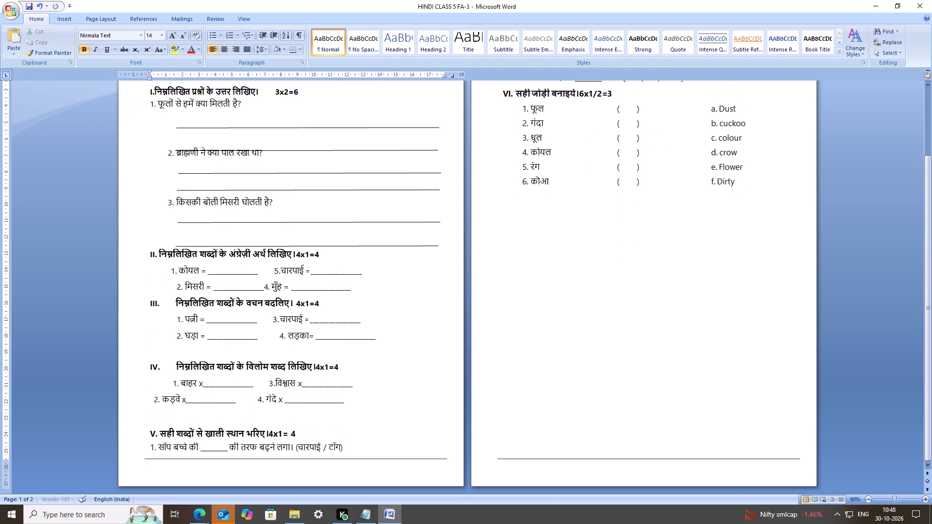
key("Return")
scroll(385, 285, "down", 2)
scroll(426, 252, "up", 6)
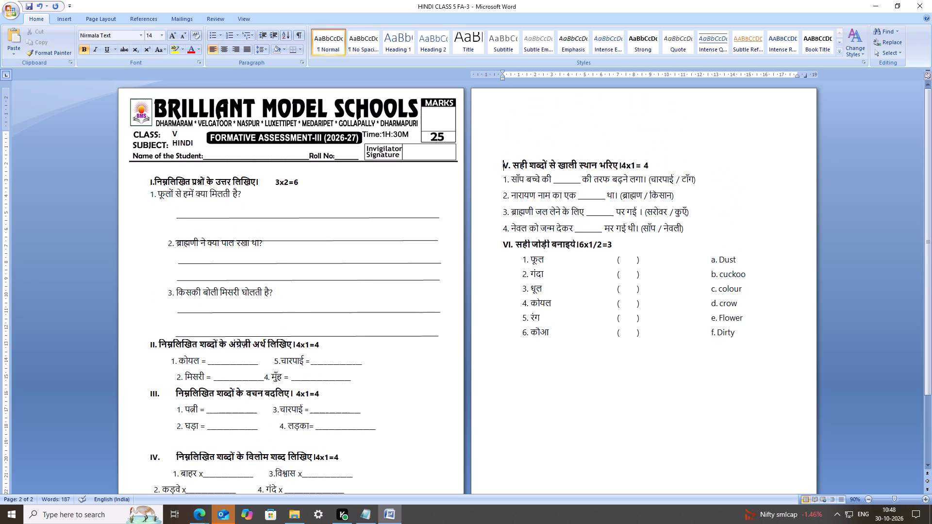
Delete the surplus blank space above the section V heading at the top of the second page.
left_click(498, 150)
left_click_drag(504, 140, 501, 129)
key("BackSpace")
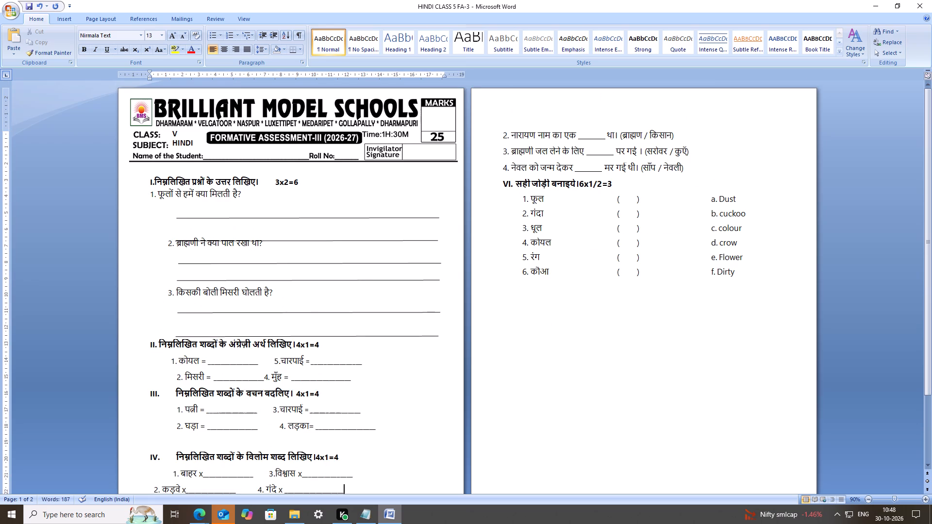
scroll(352, 357, "down", 6)
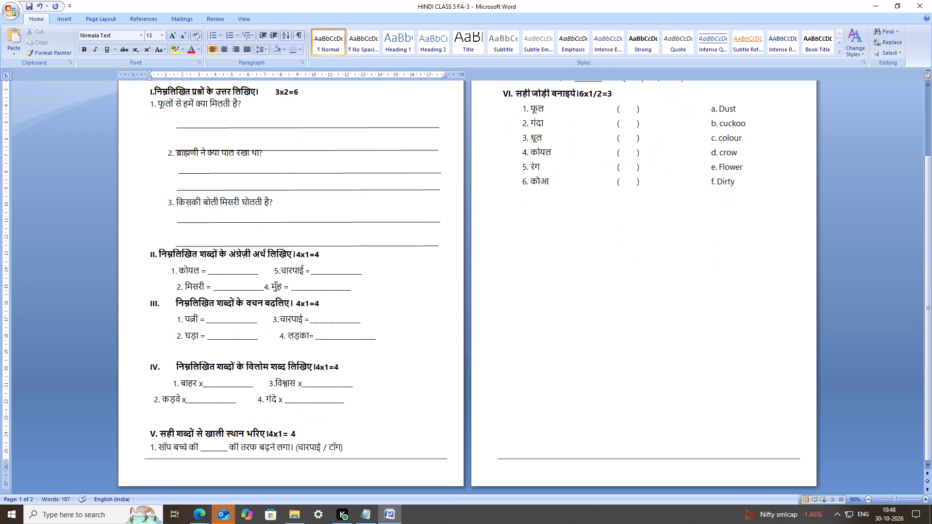
Indent section I question 1, फूलों से हमें क्या मिलती है?, with six spaces before its number.
scroll(195, 182, "up", 4)
left_click(152, 187)
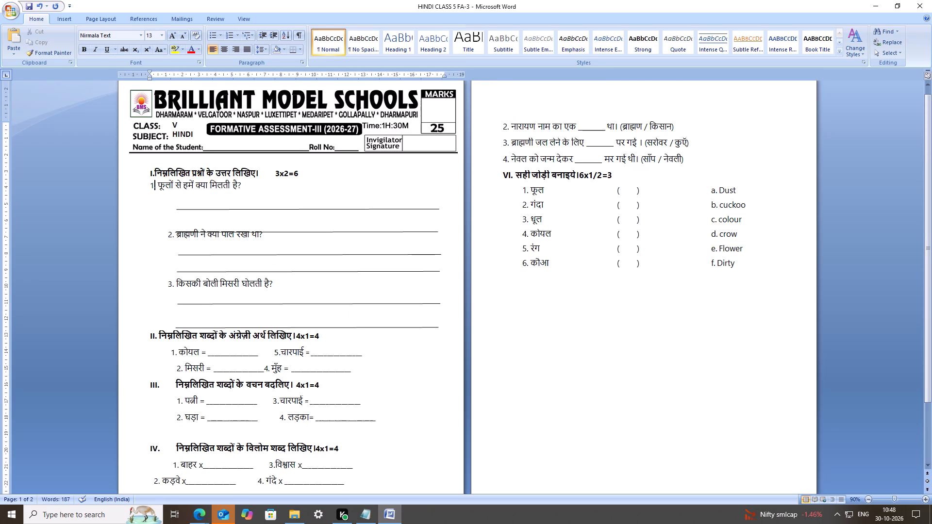
left_click(149, 188)
key("space")
key("space")
key("space")
key("space")
key("space")
key("space")
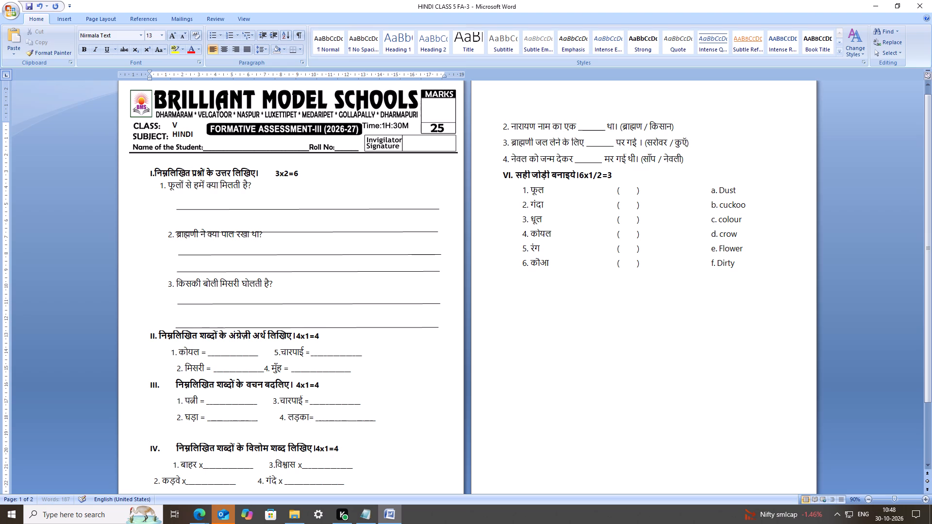
Insert spacing between the numeral I. and the heading निम्नलिखित प्रश्नों के उत्तर लिखिए।.
left_click(154, 174)
key("space")
key("space")
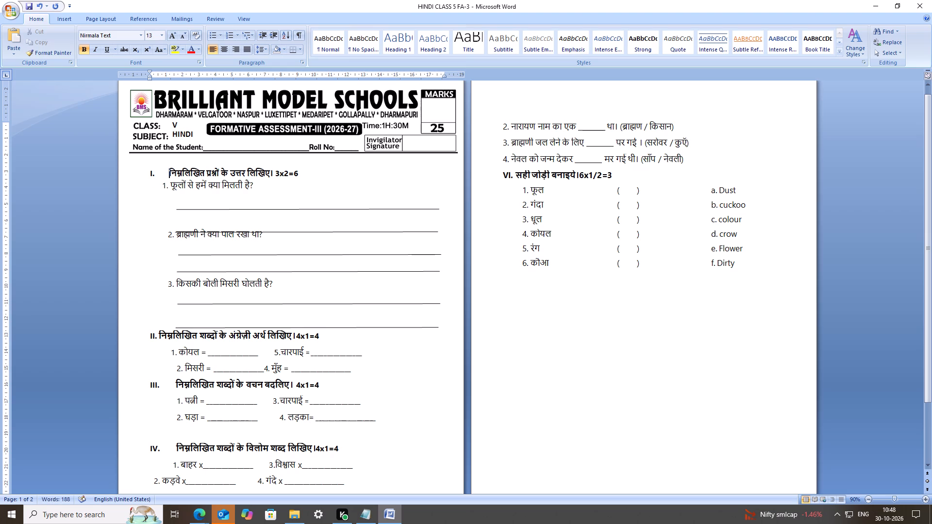
Add spaces after the section I heading to shift its 3x2=6 marks to the page's right margin, and save the paper.
left_click(273, 173)
key("space")
key("space")
key("space")
key("space")
key("space")
key("space")
key("space")
key("space")
key("space")
key("space")
key("space")
key("space")
key("space")
key("space")
key("space")
key("space")
key("space")
key("space")
key("space")
key("space")
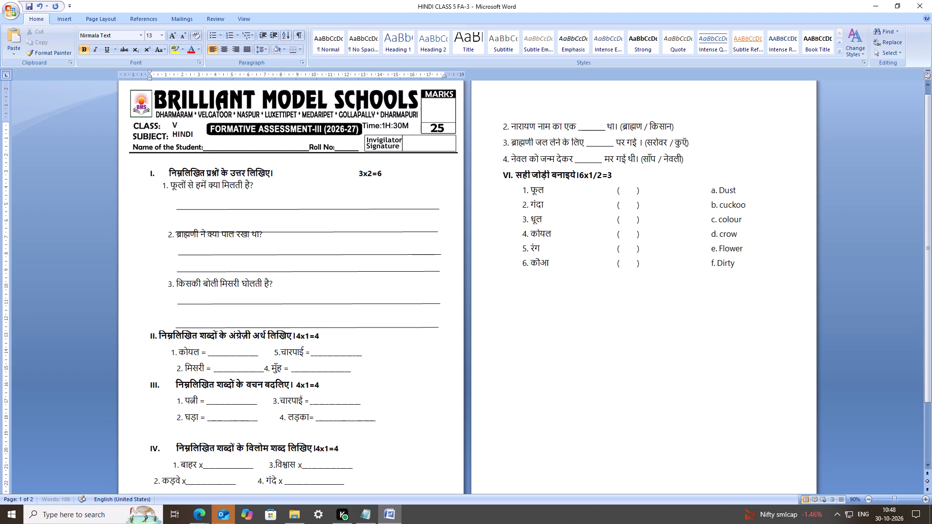
key("space")
key("space")
key("space")
key("space")
key("ctrl+s")
key("ctrl+s")
key("ctrl+s")
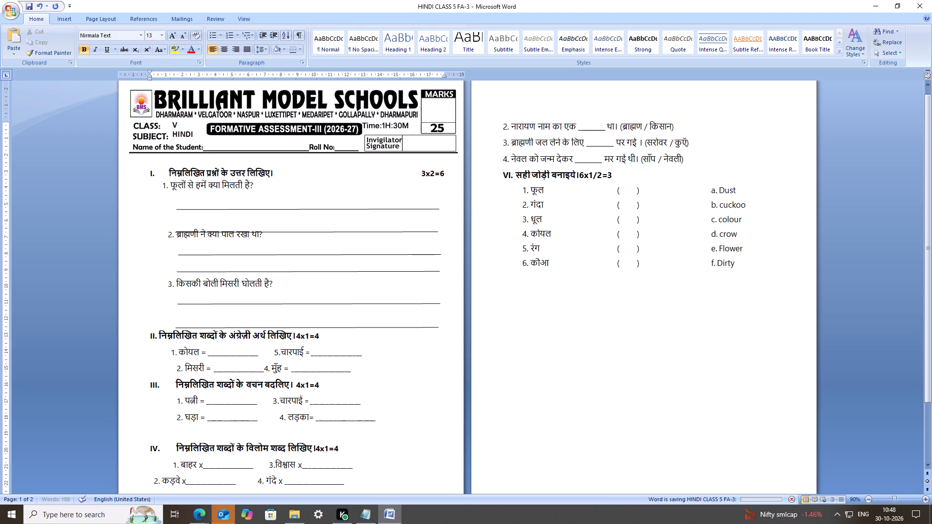
Move question 1's second answer line up slightly so it clears the text of question 2 in section I.
left_click(282, 230)
left_click(282, 233)
left_click_drag(283, 232, 283, 227)
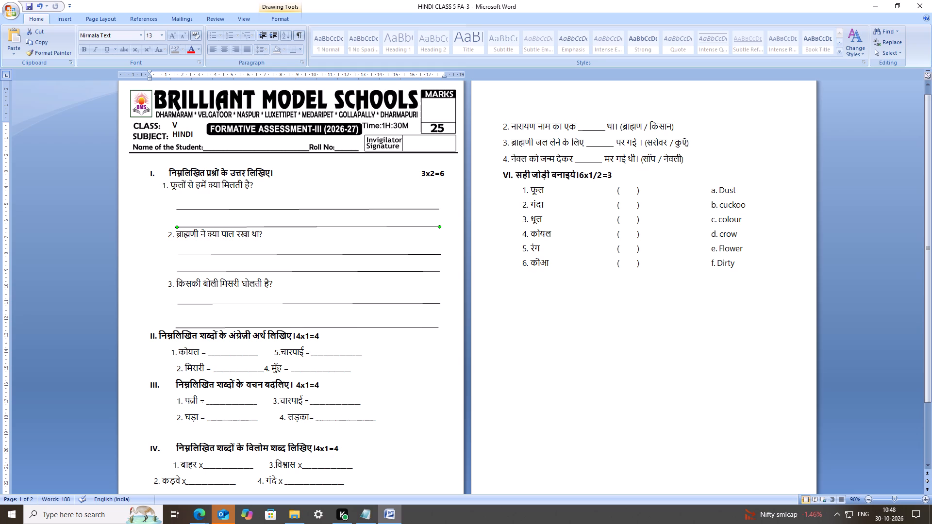
Move question 3's second answer line up slightly so it clears the section II heading.
left_click(262, 328)
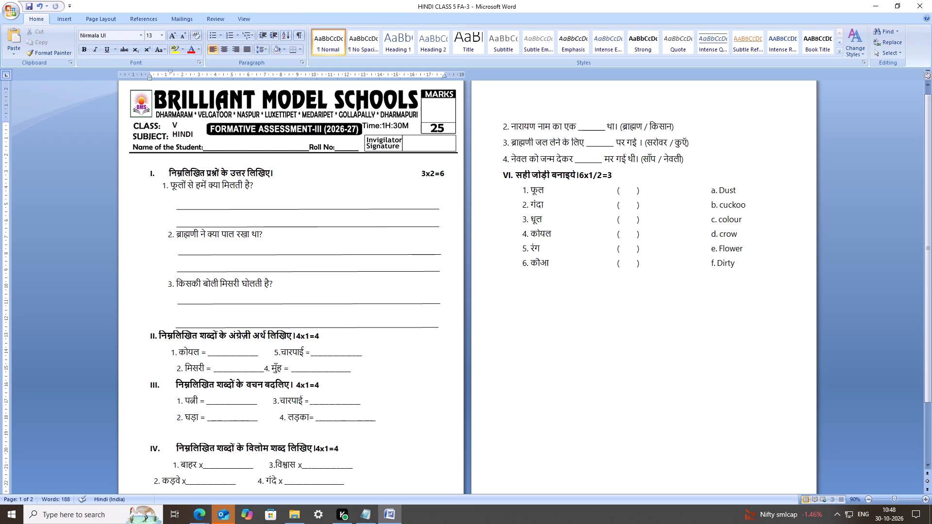
left_click(262, 327)
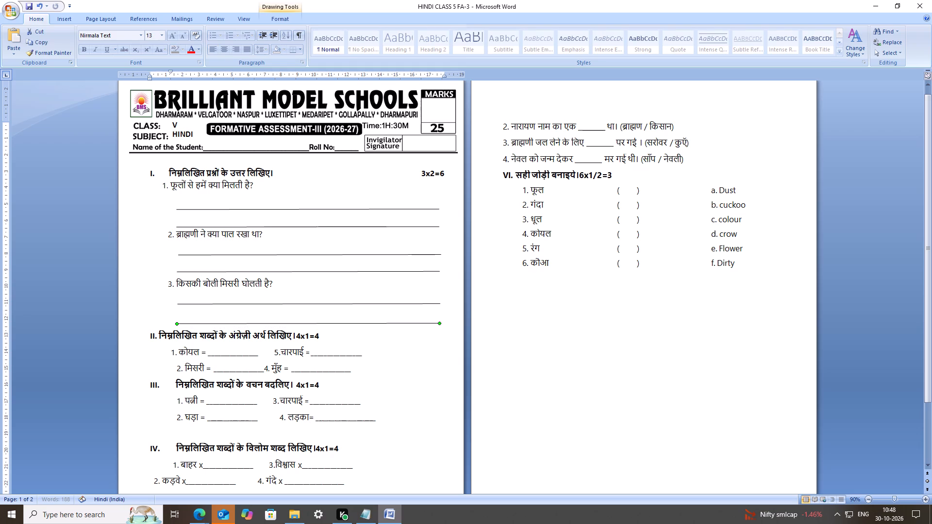
Insert spacing between the numeral II. and its heading निम्नलिखित शब्दों के अंग्रेज़ी अर्थ लिखिए।.
left_click(158, 338)
key("space")
key("space")
key("space")
key("space")
key("space")
key("space")
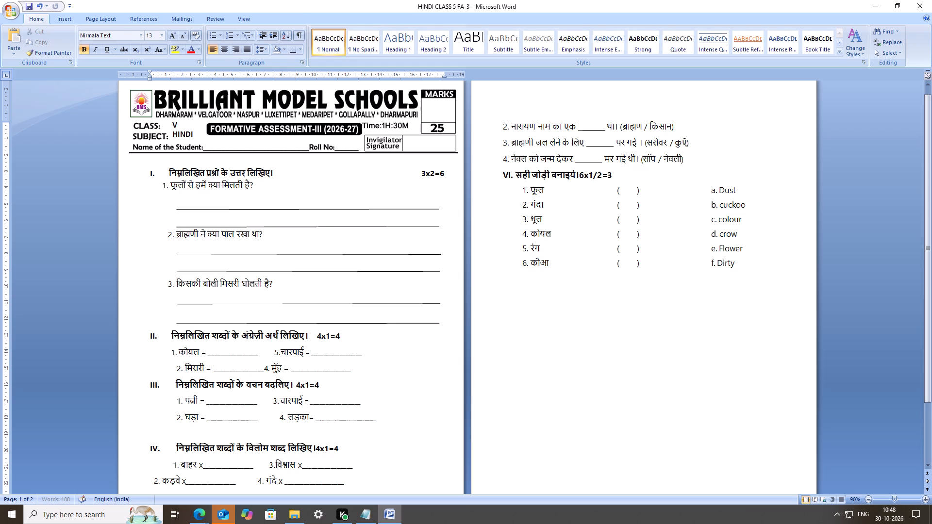
Insert a space after निम्न in the section II heading so it reads निम्न लिखित.
left_click(187, 336)
key("space")
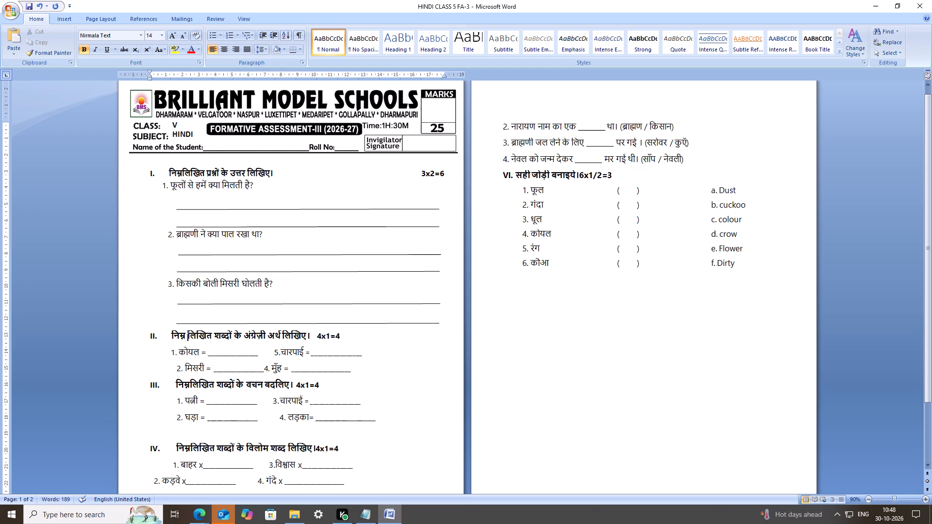
Add spaces after the section II heading to shift its 4x1=4 marks toward the page's right margin.
left_click(317, 337)
key("space")
key("space")
key("space")
key("space")
key("space")
key("space")
key("space")
key("space")
key("space")
key("space")
key("space")
key("space")
key("space")
key("space")
key("space")
key("space")
key("space")
key("space")
key("space")
key("space")
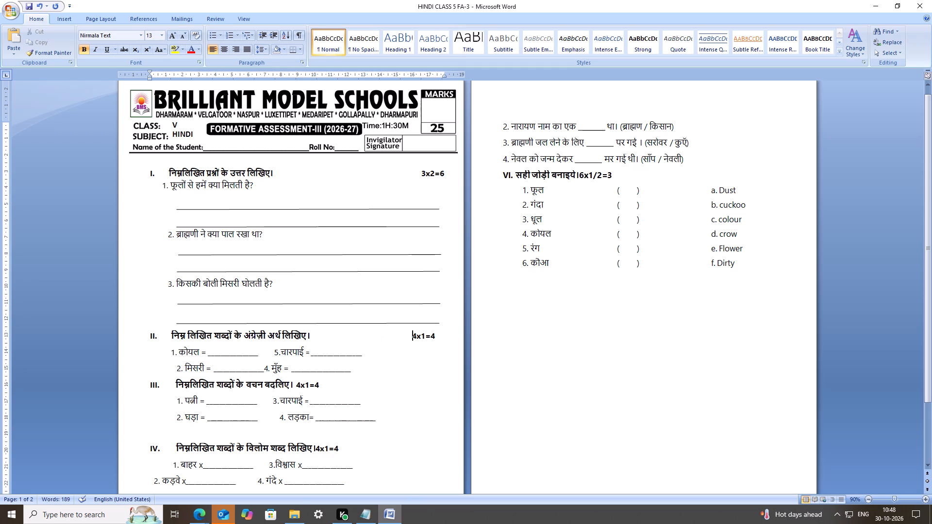
Align section II's second row with the first, removing two spaces before 2. मिसरी and adding seven before 4. मुँह.
left_click(175, 367)
key("BackSpace")
key("BackSpace")
left_click(261, 368)
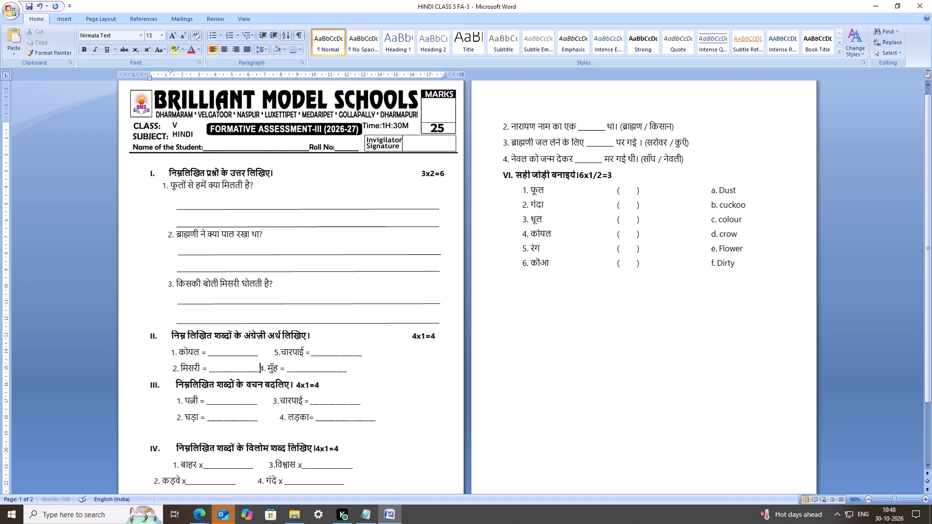
key("space")
key("space")
key("space")
key("space")
key("space")
key("space")
key("space")
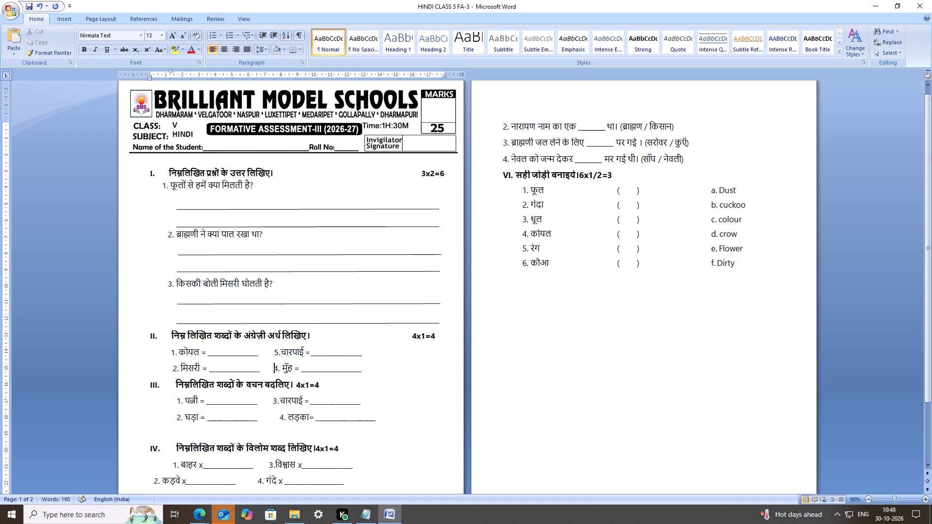
Delete the blank line between section III's last row and the section IV heading.
scroll(267, 352, "down", 4)
left_click(173, 357)
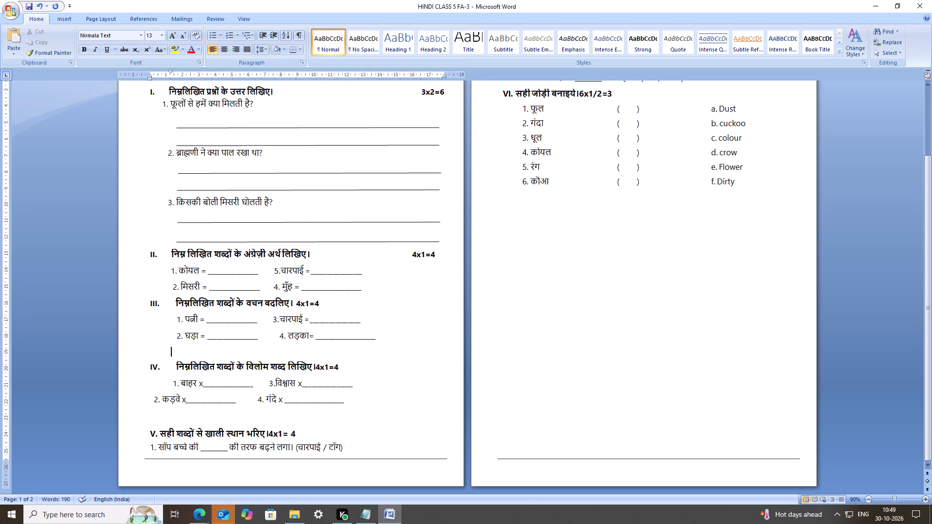
key("BackSpace")
key("BackSpace")
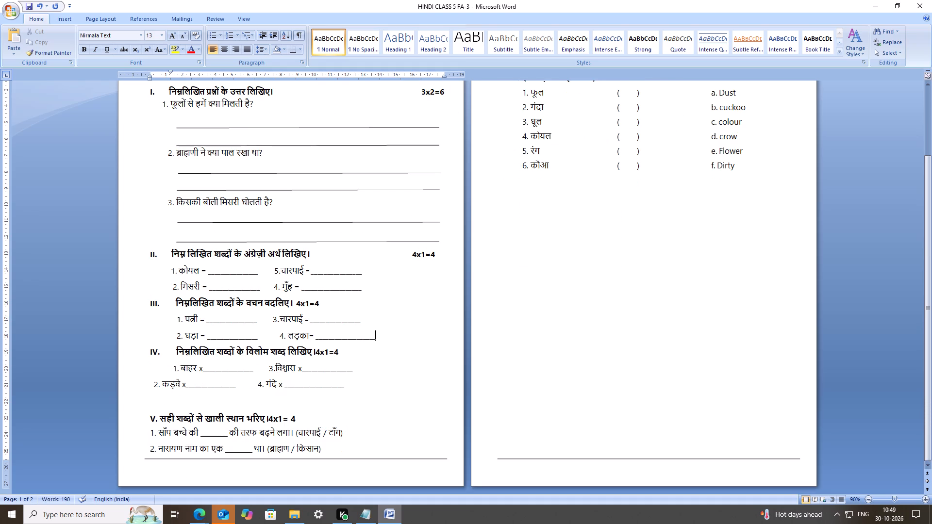
Add spaces after the section IV heading to line up its 4x1=4 marks with section II's marks.
left_click(316, 350)
key("space")
key("space")
key("space")
key("space")
key("space")
key("space")
key("space")
key("space")
key("space")
key("space")
key("space")
key("space")
key("space")
key("space")
key("space")
key("space")
key("space")
key("space")
key("space")
key("space")
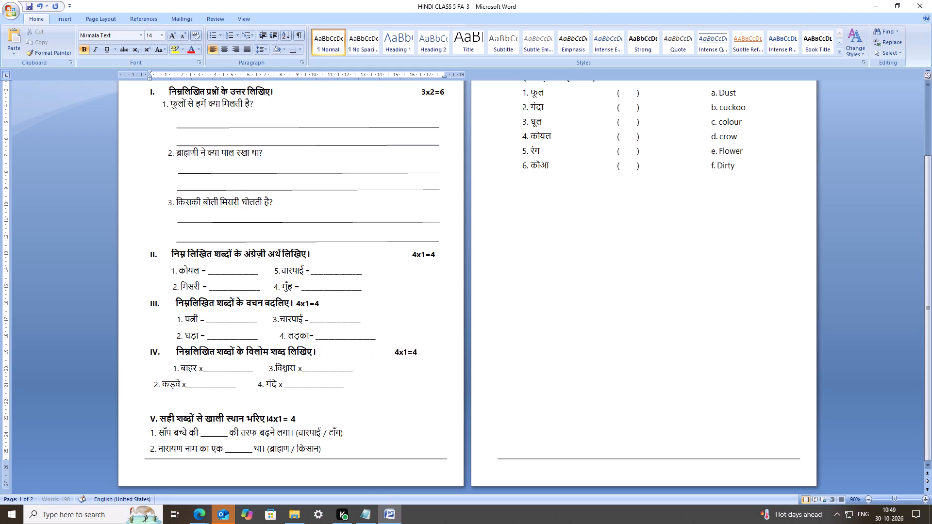
key("space")
key("space")
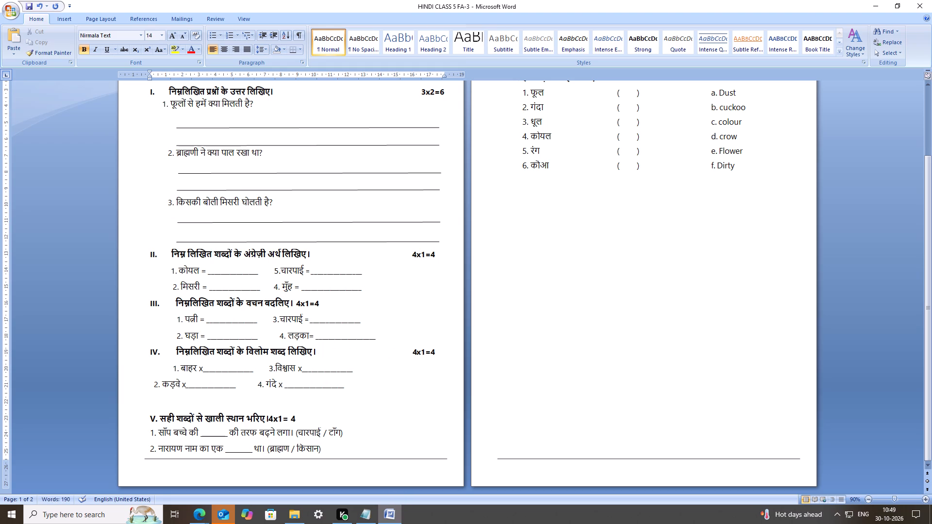
Add spaces after the section III heading to line up its 4x1=4 marks with those of sections II and IV.
left_click(298, 304)
key("space")
key("space")
key("space")
key("space")
key("space")
key("space")
key("space")
key("space")
key("space")
key("space")
key("space")
key("space")
key("space")
key("space")
key("space")
key("space")
key("space")
key("space")
key("space")
key("space")
key("space")
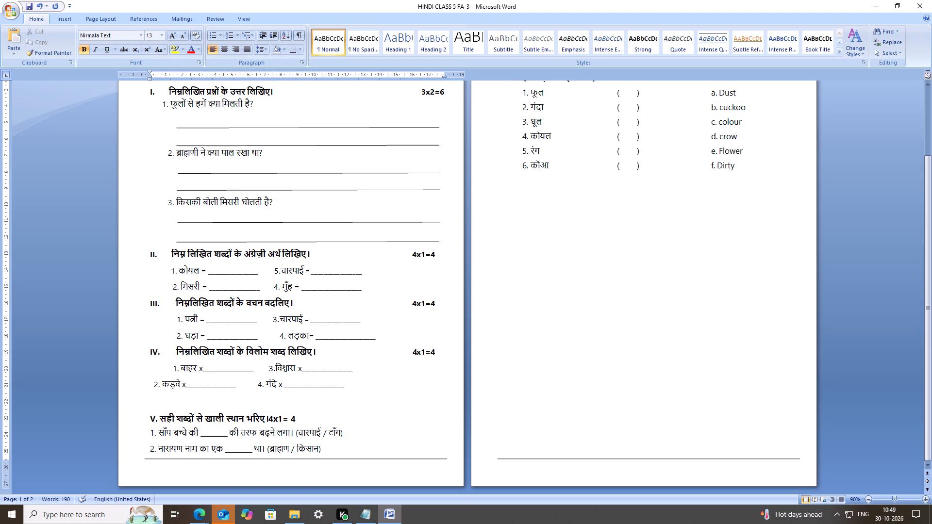
Indent section IV's second row, 2. कड़वे, with ten spaces so it sits under 1. बाहर.
left_click(153, 385)
key("space")
key("space")
key("space")
key("space")
key("space")
key("space")
key("space")
key("space")
key("space")
key("space")
key("space")
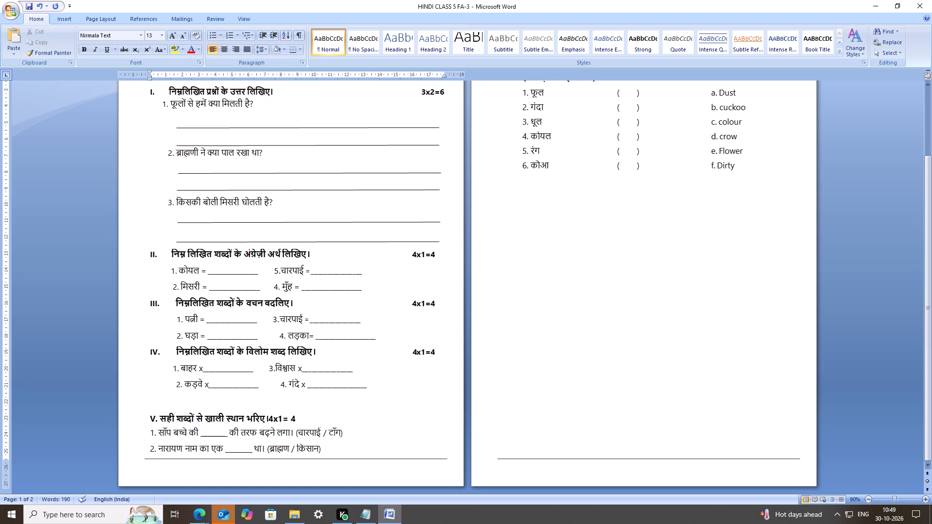
key("equal")
key("BackSpace")
key("BackSpace")
Add four spaces before 3.विश्वास in section IV to align it above 4. गंदे, and save the paper.
left_click(263, 367)
key("space")
key("space")
key("space")
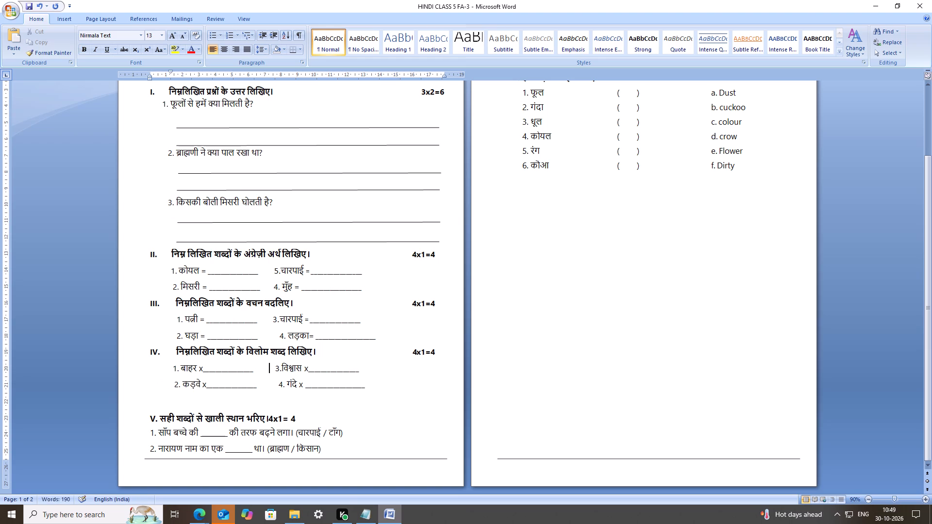
key("space")
key("ctrl+s")
key("ctrl+s")
key("ctrl+s")
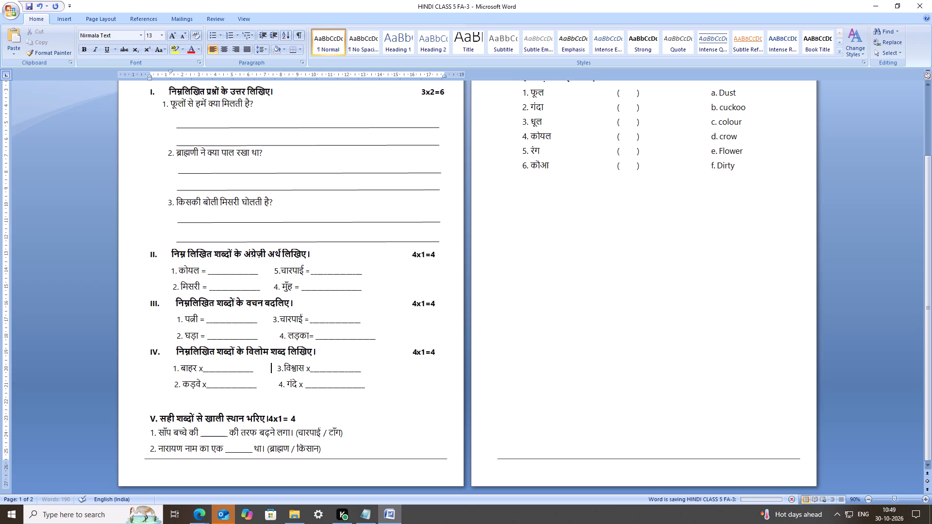
Delete the blank line above the section V heading.
left_click(188, 413)
left_click(164, 410)
key("minus")
key("BackSpace")
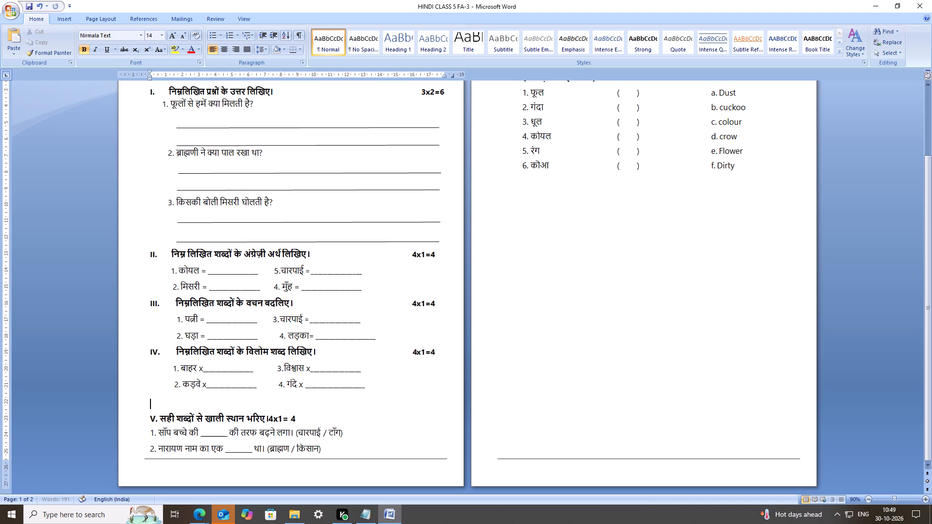
key("BackSpace")
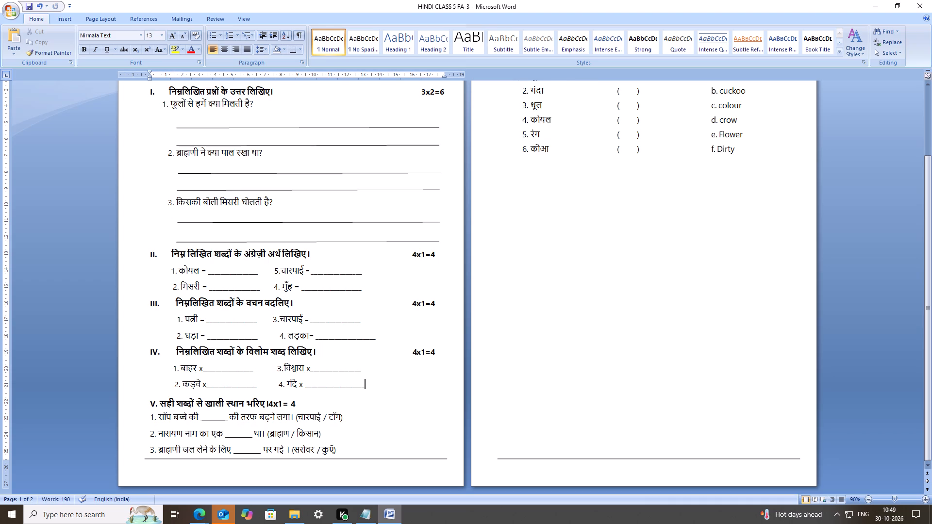
Insert seven spaces between the numeral V. and the heading सही शब्दों से खाली स्थान भरिए।.
left_click(162, 404)
key("space")
key("space")
key("space")
key("space")
key("space")
key("space")
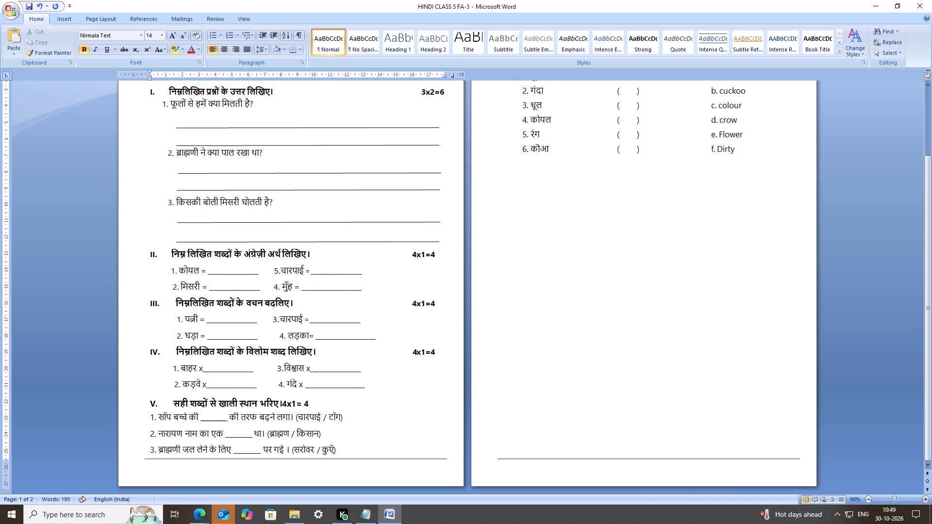
key("space")
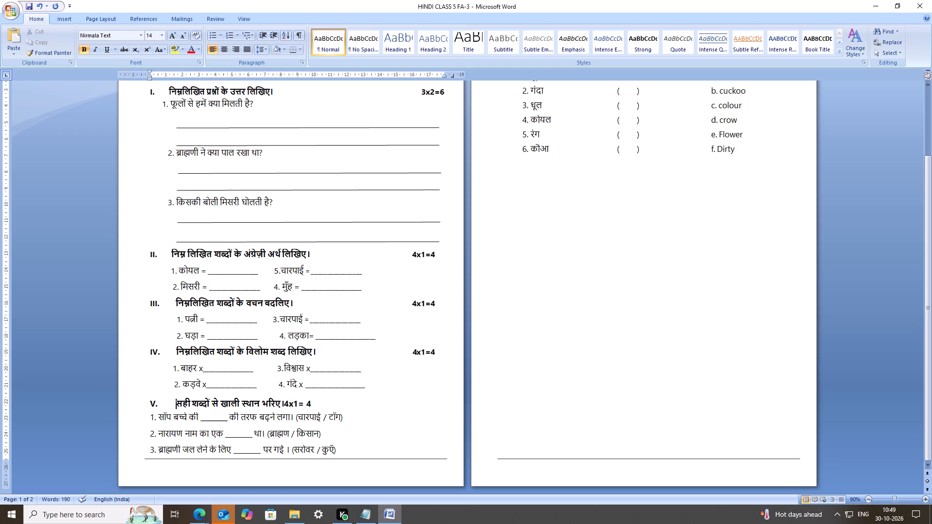
Add spaces after the section V heading to line up its 4x1= 4 marks with the sections above, and save the paper.
left_click(285, 401)
key("space")
key("space")
key("space")
key("space")
key("space")
key("space")
key("space")
key("space")
key("space")
key("space")
key("space")
key("space")
key("space")
key("space")
key("space")
key("space")
key("space")
key("space")
key("space")
key("space")
key("ctrl+s")
key("ctrl+s")
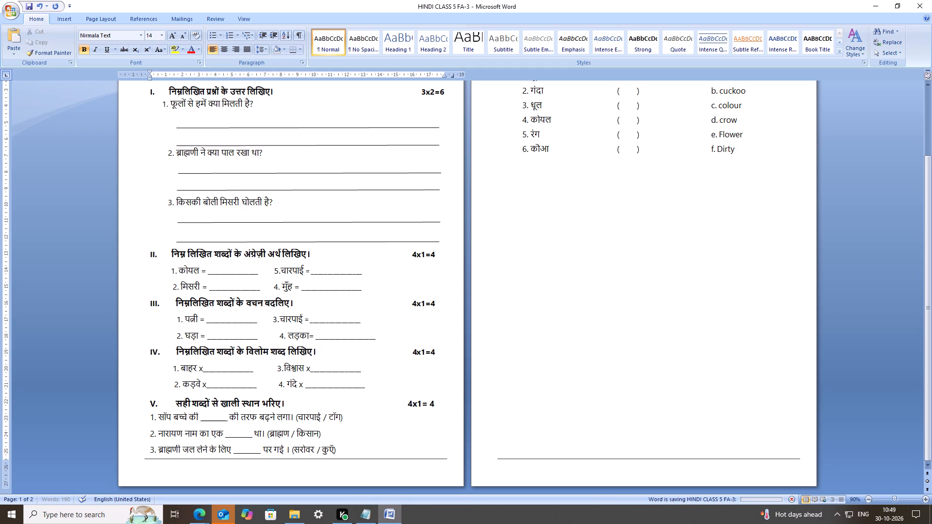
Insert three blank lines before the section V heading to push the section onto page 2.
left_click(150, 407)
key("Return")
key("Return")
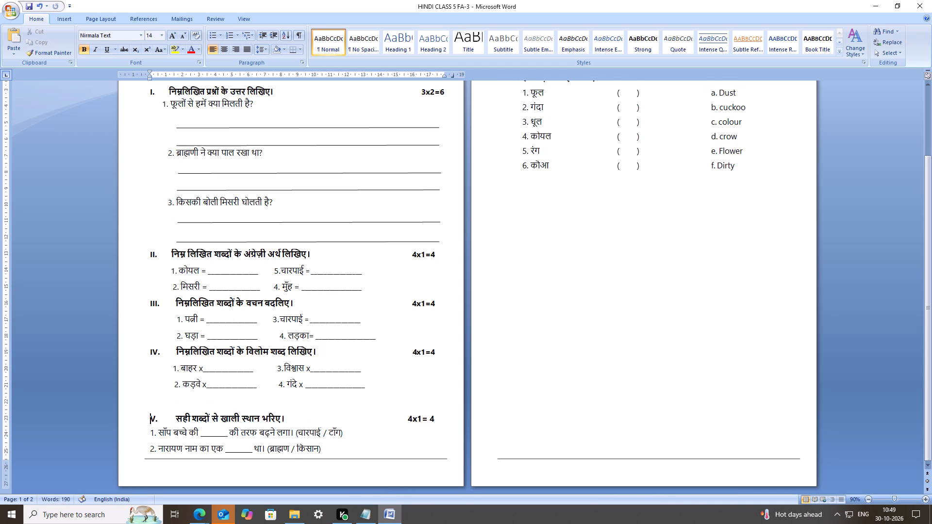
key("Return")
Delete the empty space above the section V heading at the top of page 2.
scroll(461, 275, "up", 4)
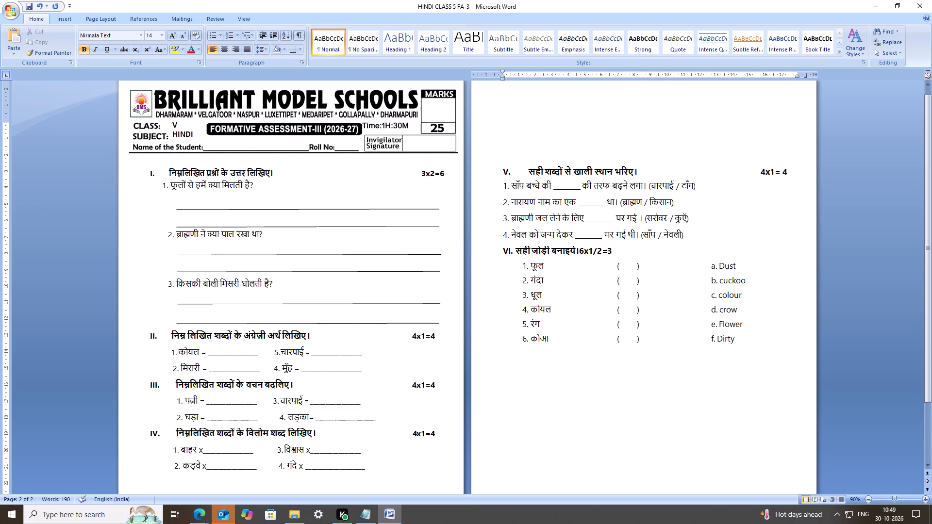
left_click(538, 130)
left_click_drag(524, 146, 503, 105)
key("BackSpace")
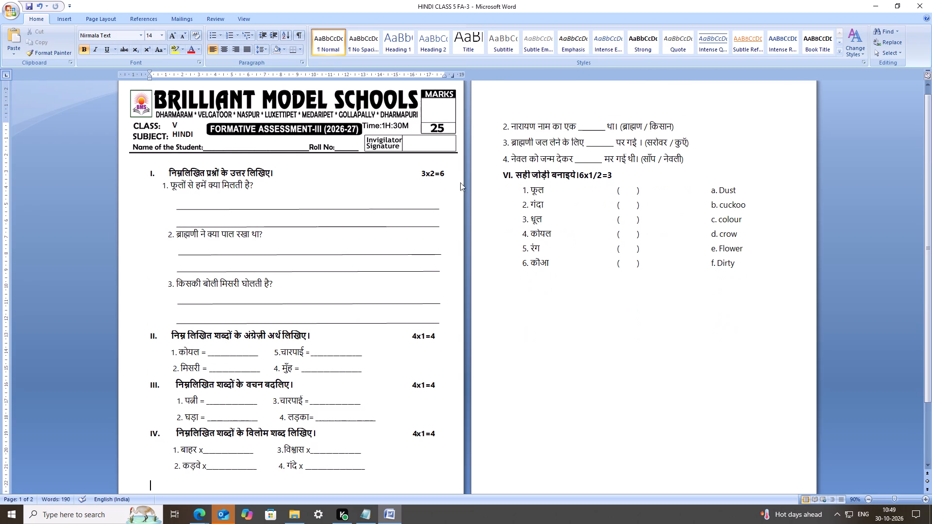
Copy sections V and VI of the paper into the untitled Notepad note, replacing the note's existing text.
scroll(516, 170, "up", 5)
scroll(499, 196, "down", 6)
left_click(190, 440)
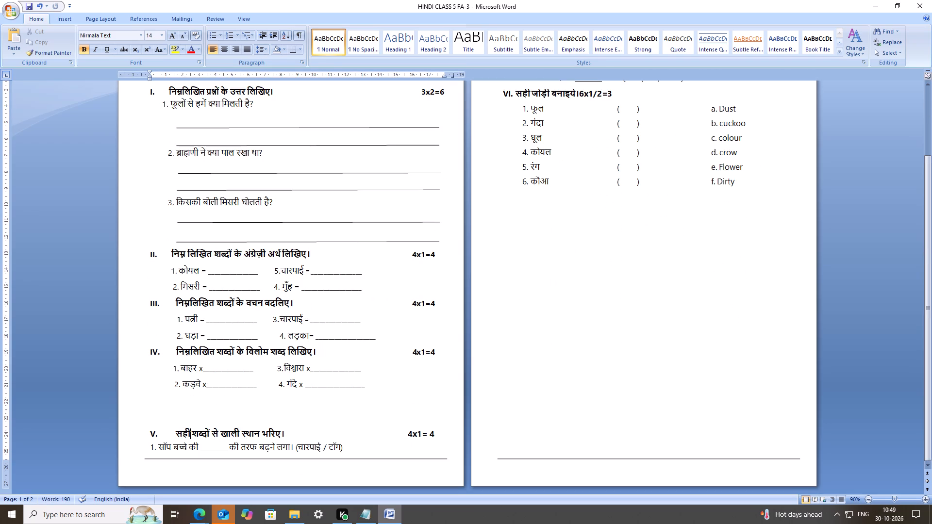
left_click_drag(147, 434, 410, 462)
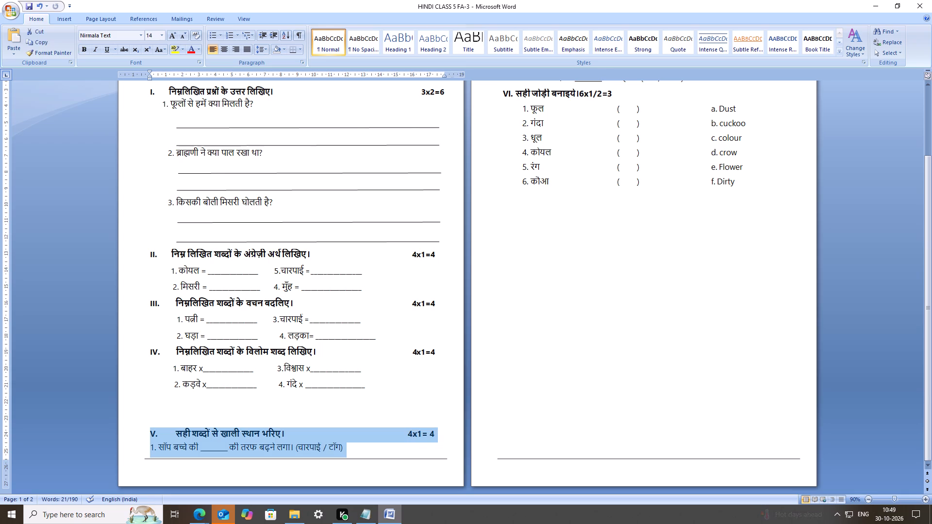
scroll(559, 317, "up", 6)
scroll(561, 310, "down", 7)
left_click(310, 427)
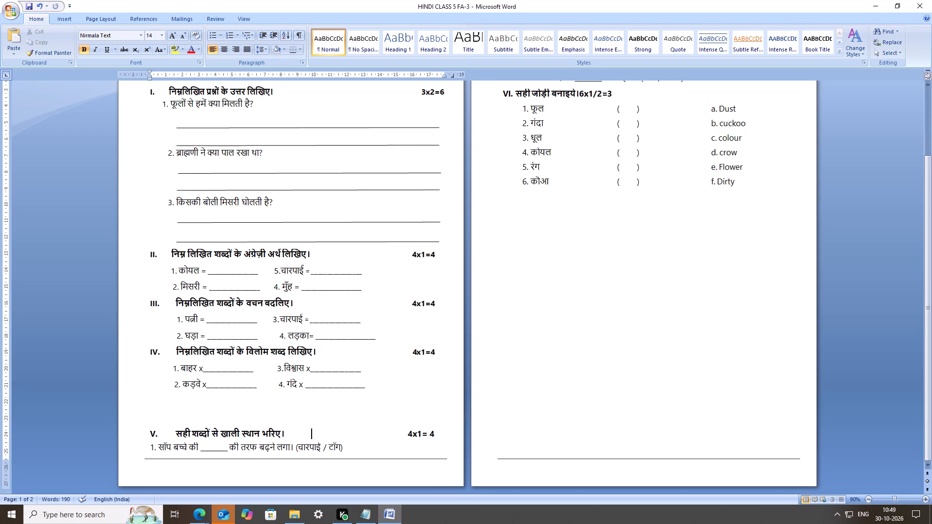
left_click_drag(143, 431, 696, 395)
key("ctrl+c")
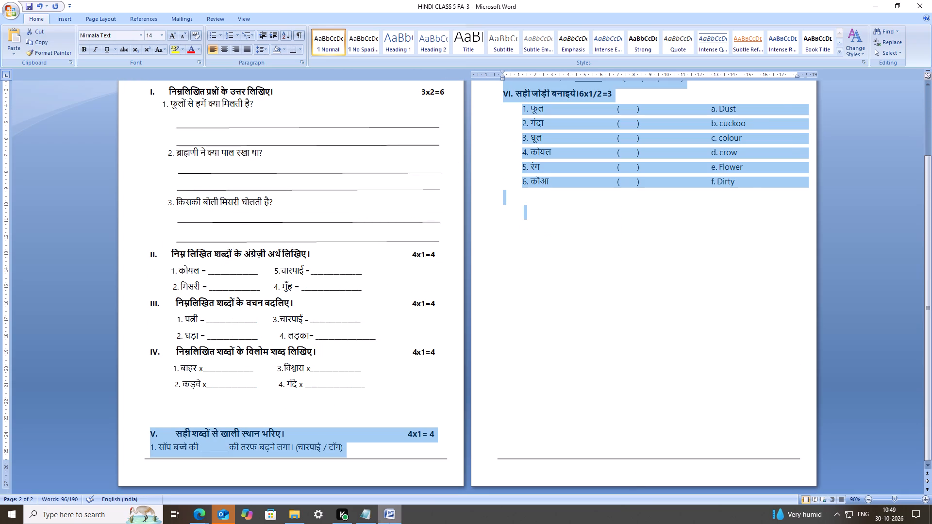
left_click(364, 518)
left_click(411, 425)
left_click_drag(416, 425, 50, 280)
key("ctrl+v")
Back in the Word paper, delete the selected sections V and VI.
left_click(612, 236)
key("Delete")
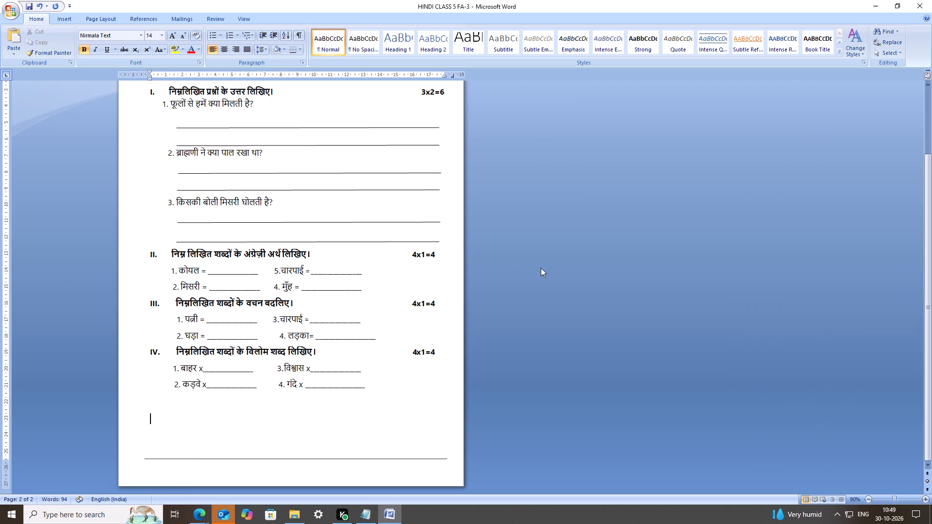
Set the line spacing of sections II to IV to 2.0.
left_click_drag(389, 383, 254, 344)
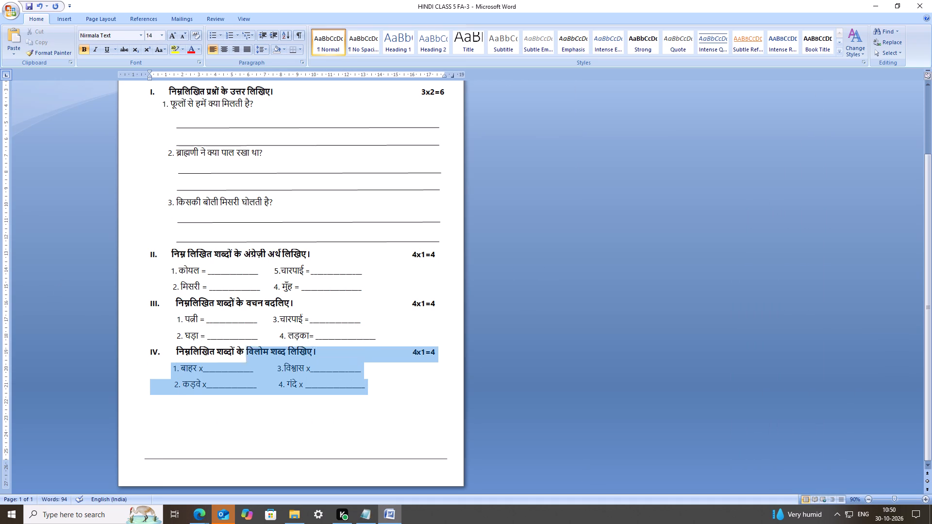
left_click_drag(254, 344, 162, 258)
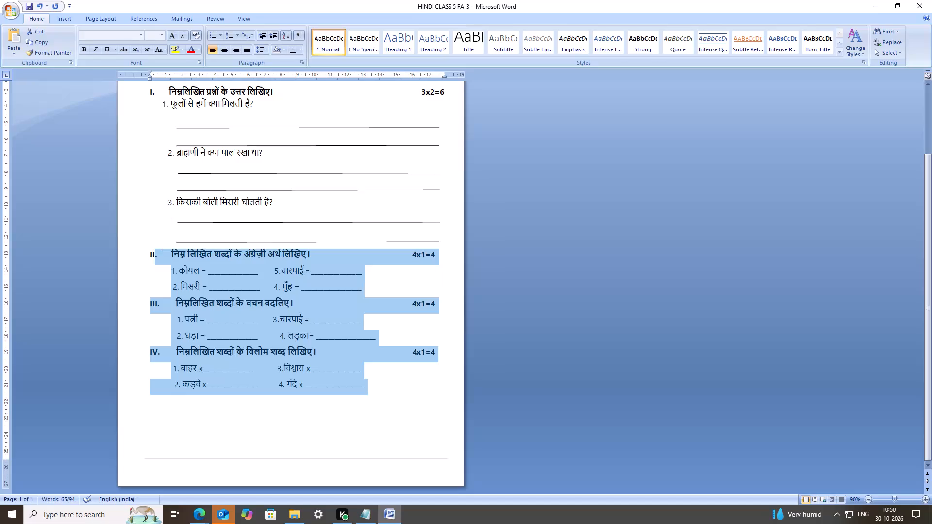
left_click(265, 50)
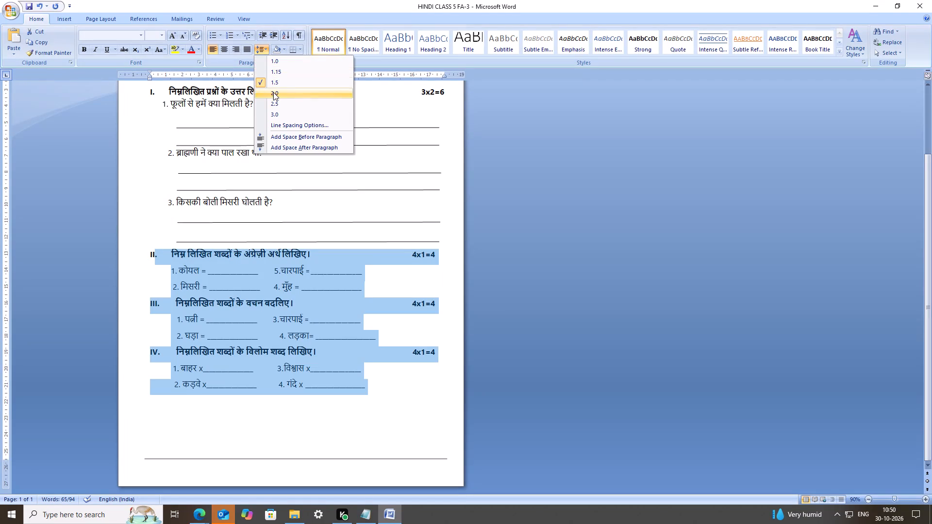
left_click(272, 95)
left_click(593, 276)
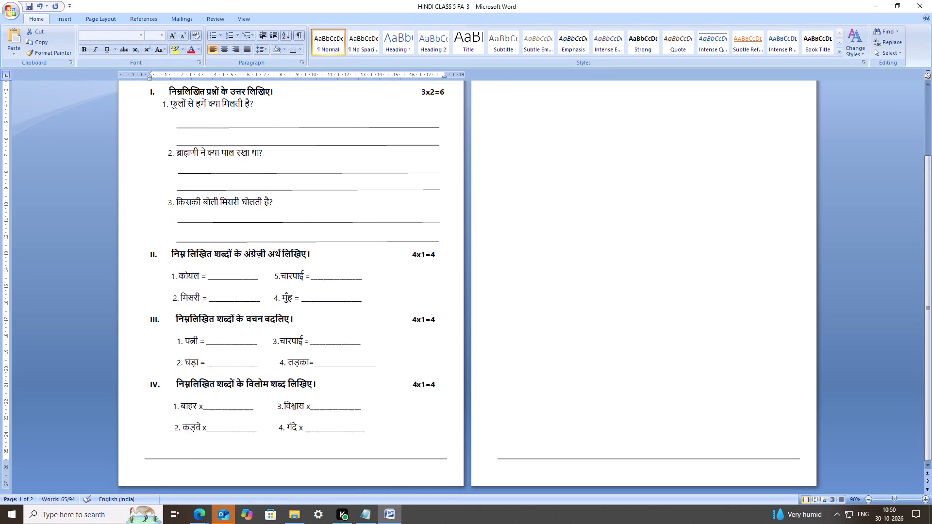
Copy all the text from the Notepad note and paste it at the start of page 2 in the Word paper.
scroll(591, 274, "up", 8)
left_click(505, 127)
left_click(502, 114)
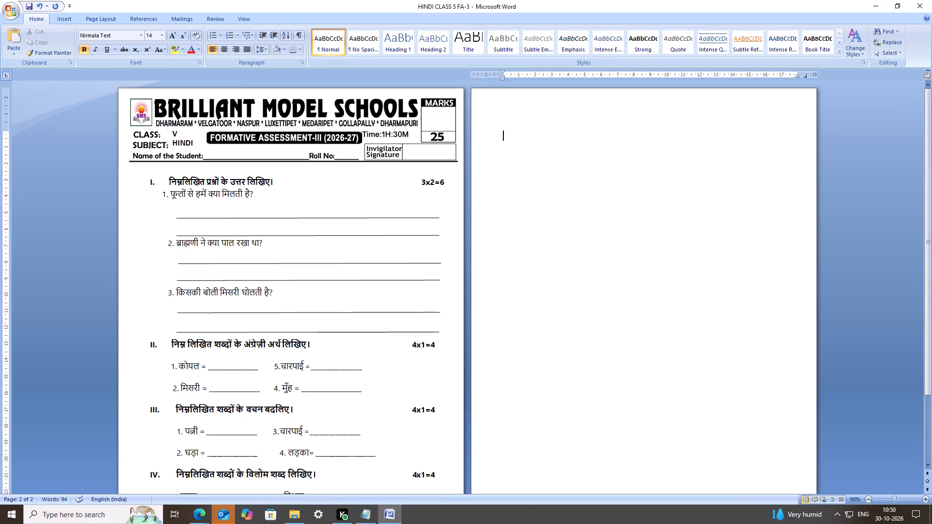
left_click(500, 108)
left_click(371, 513)
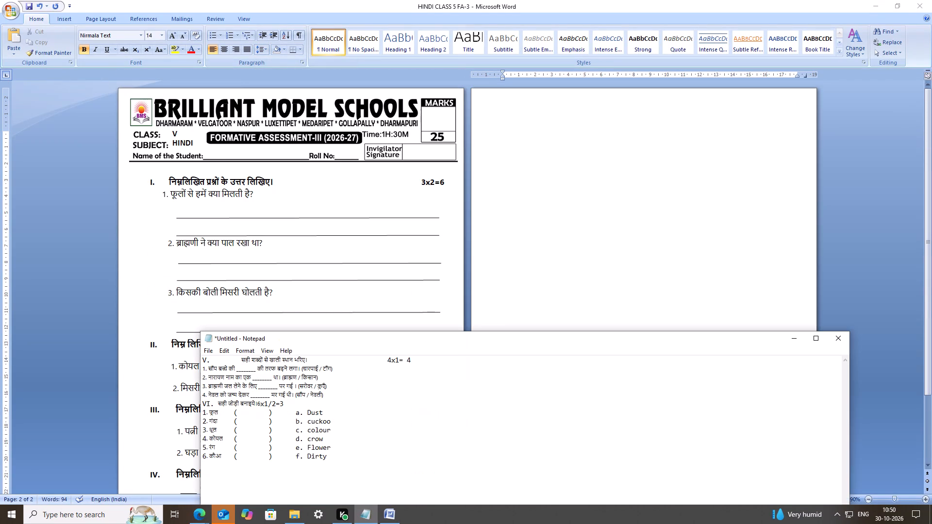
left_click(459, 440)
key("ctrl+a")
key("ctrl+c")
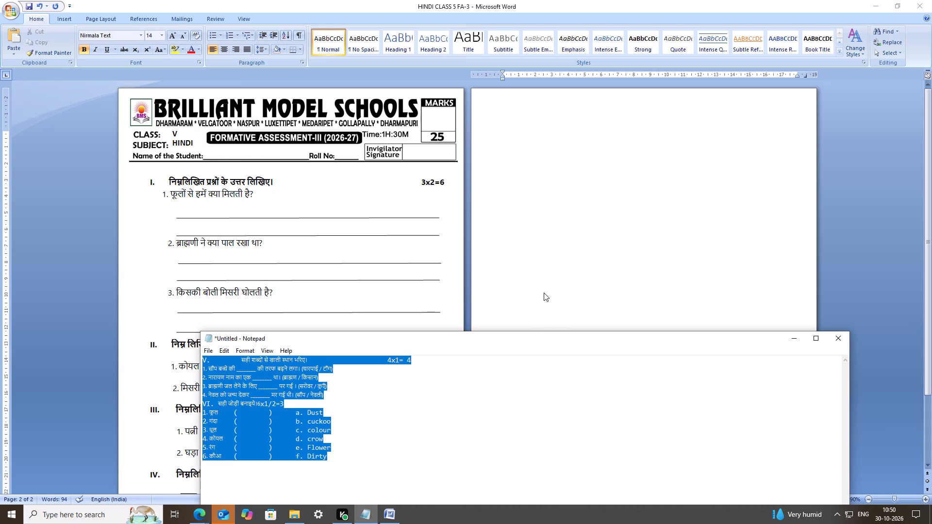
left_click(532, 113)
left_click(505, 103)
left_click(505, 113)
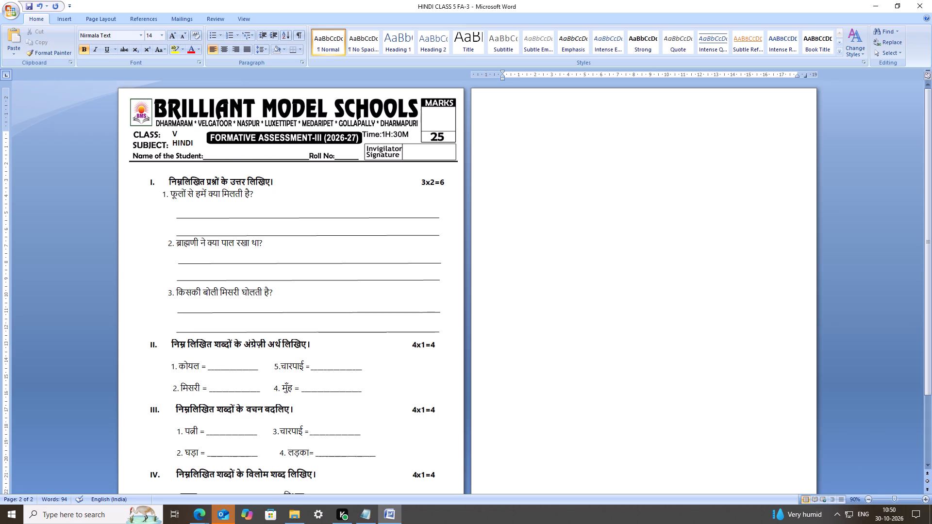
key("ctrl+v")
left_click(613, 259)
Remove bold from all the pasted text below the section V heading.
left_click_drag(588, 329, 502, 151)
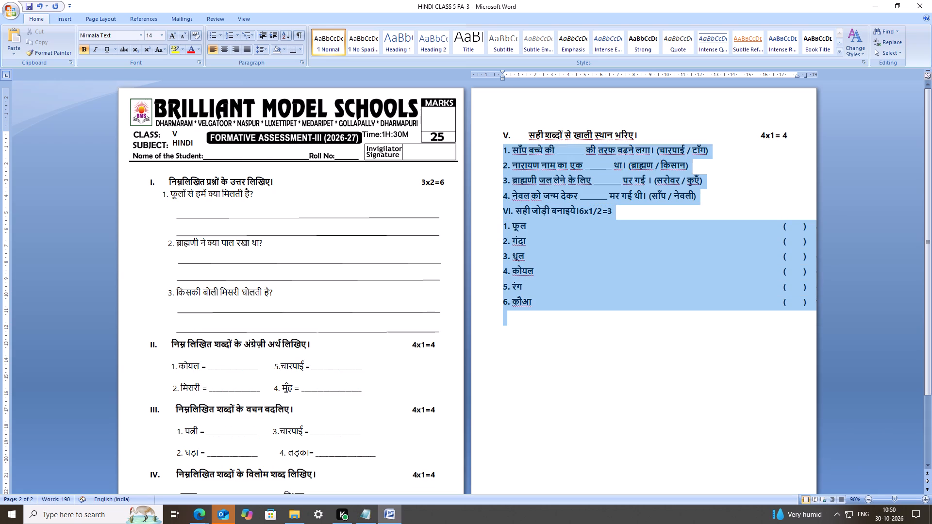
left_click_drag(502, 151, 500, 146)
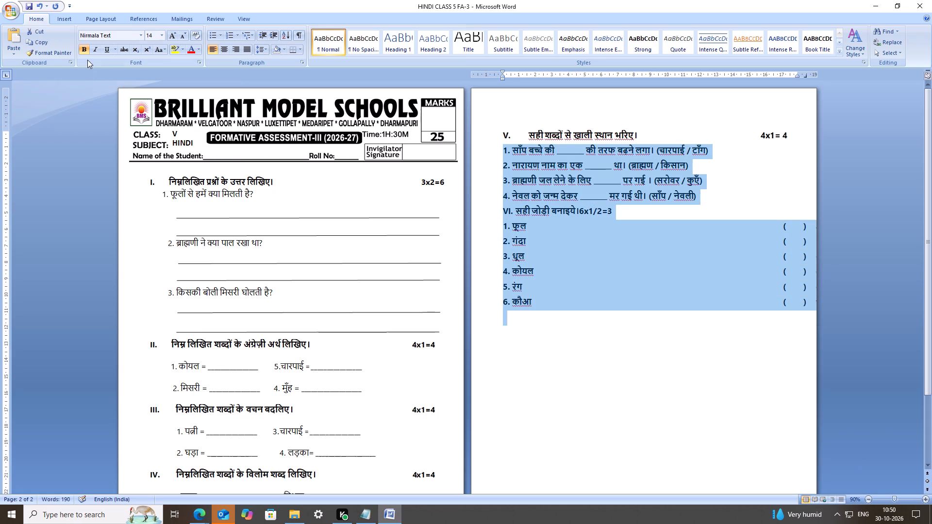
left_click(85, 51)
left_click(632, 208)
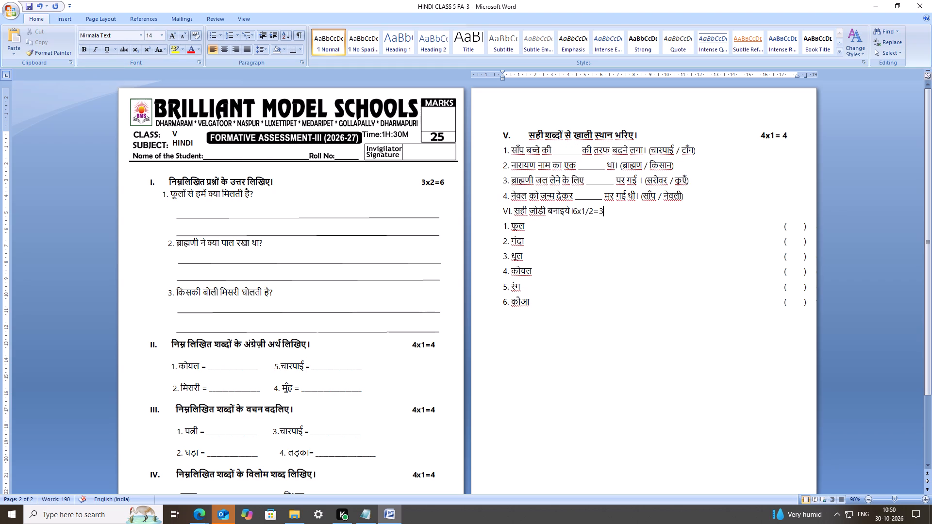
Indent section V's question 1 with nine spaces so it sits under the heading text.
left_click(505, 150)
key("space")
key("space")
key("space")
key("space")
key("space")
key("space")
key("space")
key("space")
key("space")
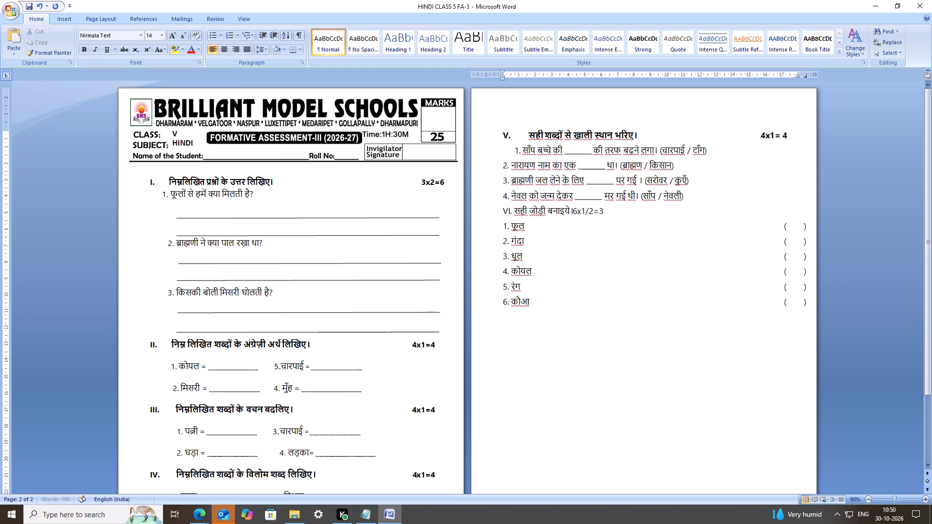
key("space")
key("BackSpace")
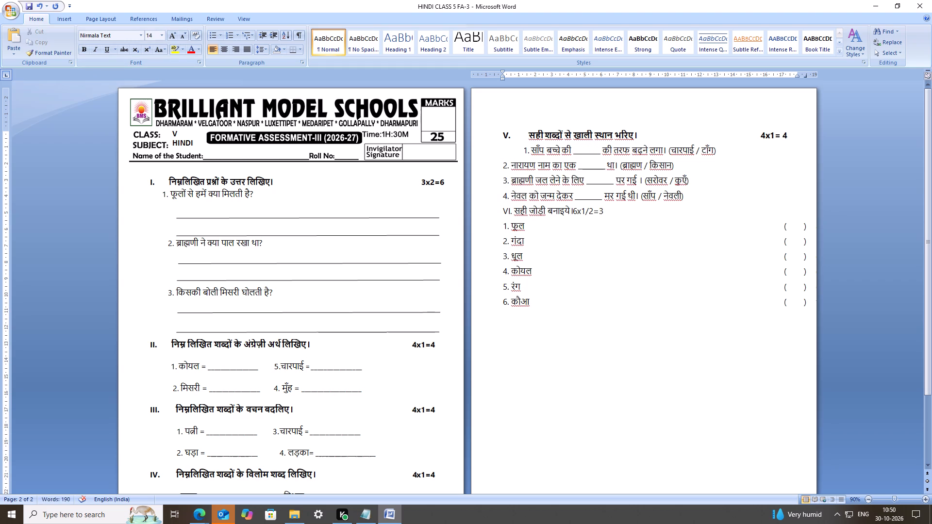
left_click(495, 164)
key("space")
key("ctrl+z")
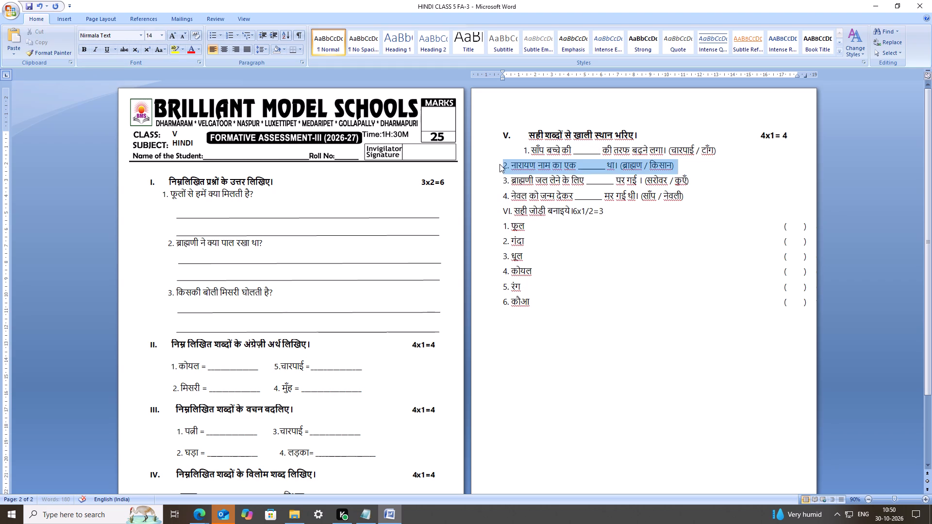
Indent section V's question 2 with nine spaces to line up with question 1.
left_click(506, 166)
left_click(505, 167)
key("space")
key("space")
key("space")
key("space")
key("space")
key("space")
key("space")
key("space")
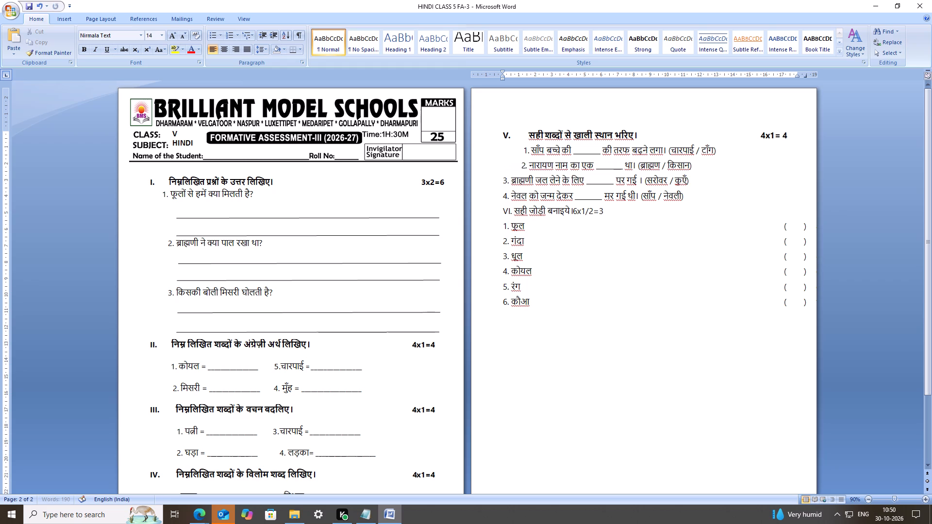
key("space")
Indent section V's question 3 with nine spaces to line up with the questions above.
left_click(500, 182)
key("space")
key("space")
key("space")
key("space")
key("space")
key("space")
key("space")
key("space")
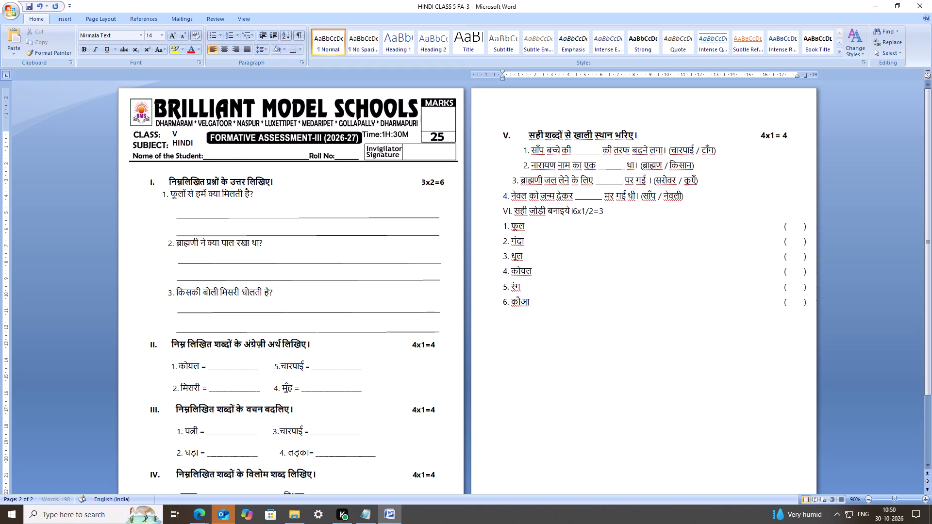
key("space")
Indent section V's question 4 with nine spaces to line up with the questions above.
left_click(500, 195)
key("space")
key("space")
key("space")
key("space")
key("space")
key("space")
key("space")
key("space")
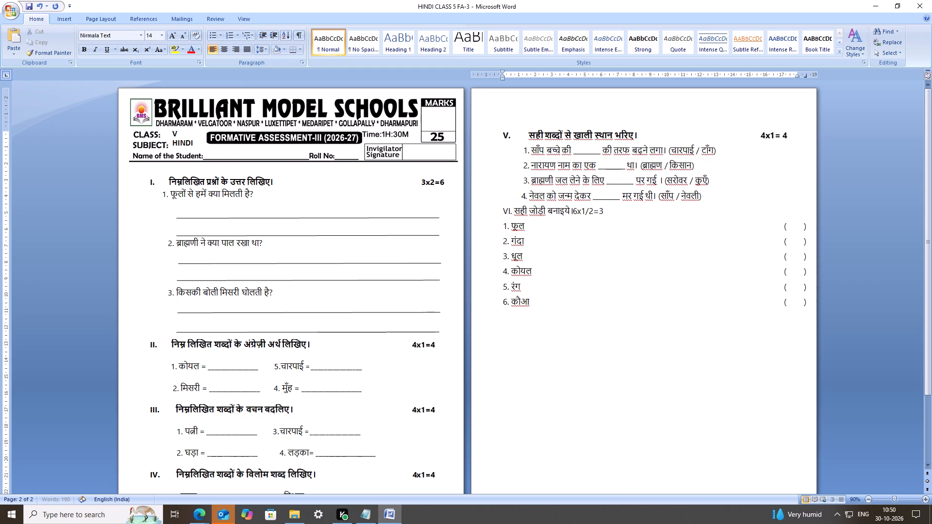
key("space")
Make the section VI heading line, including its marks, bold.
left_click(512, 213)
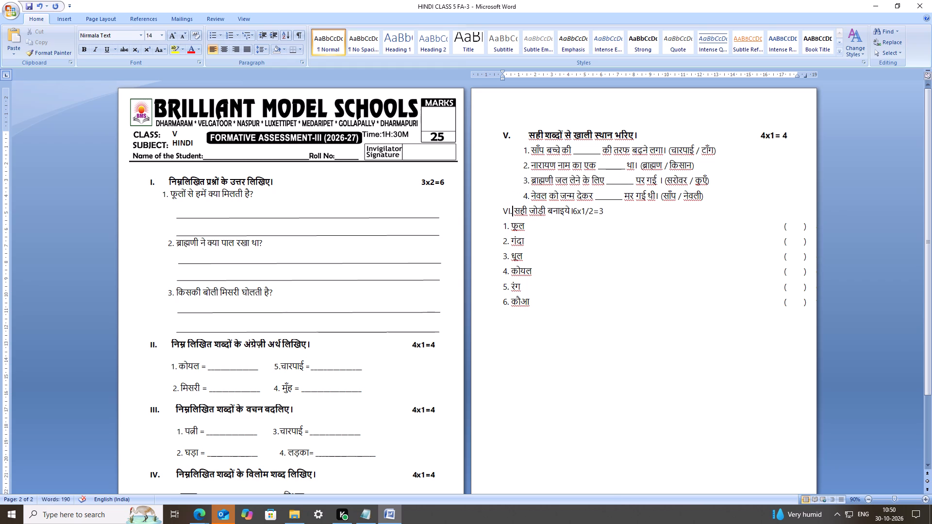
left_click_drag(682, 216, 504, 212)
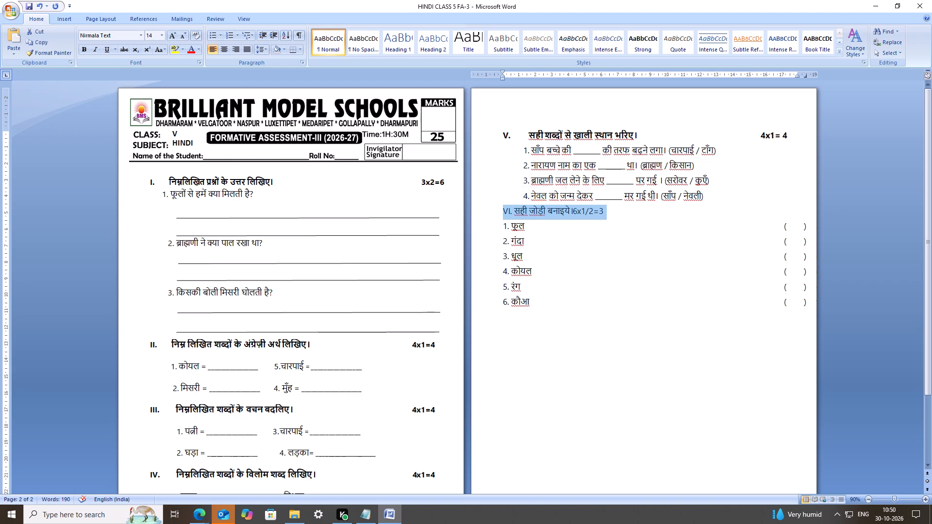
left_click(86, 46)
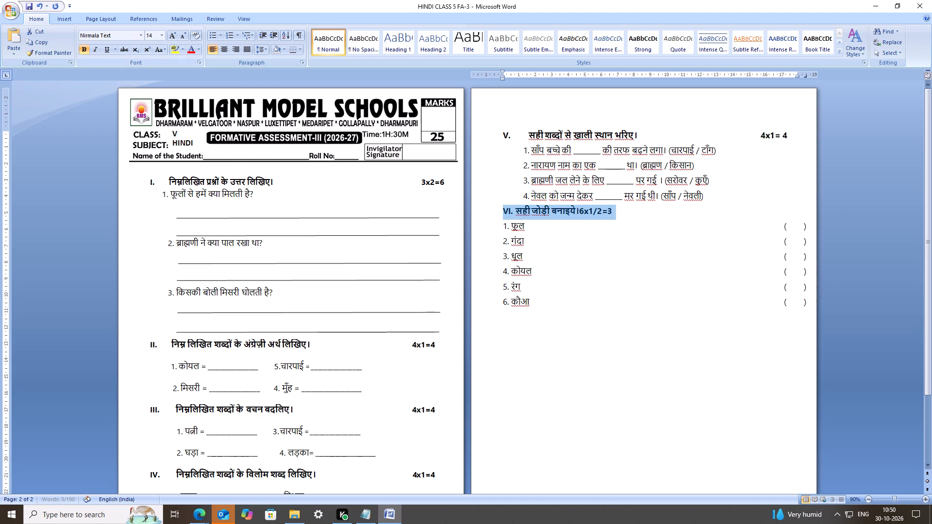
Insert five spaces between the numeral VI. and the heading सही जोड़ी बनाइये।.
left_click(524, 213)
left_click(516, 212)
key("space")
key("space")
key("space")
key("space")
key("space")
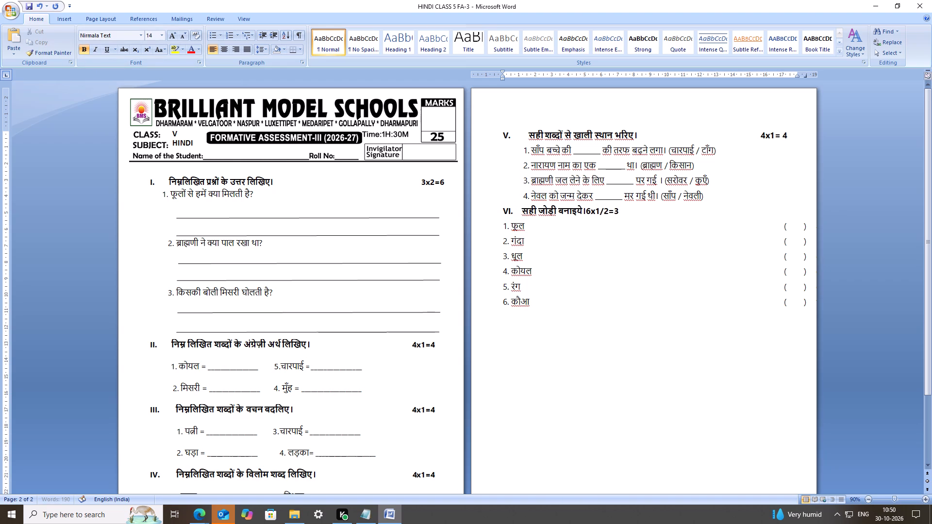
Add spaces after the section VI heading to line up its 6x1/2=3 marks with section V's marks.
left_click(592, 212)
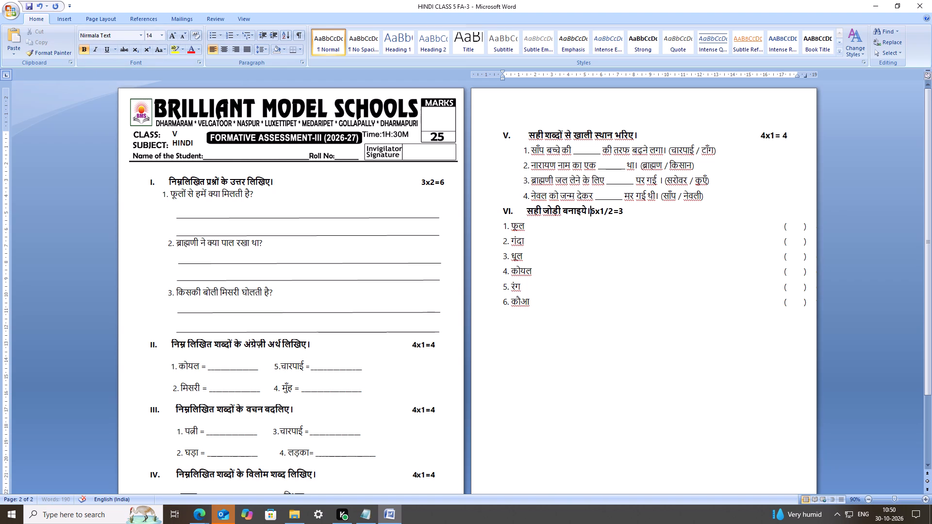
key("space")
key("space")
key("space")
key("space")
key("space")
key("space")
key("space")
key("space")
key("space")
key("space")
key("space")
key("space")
key("space")
key("space")
key("space")
key("space")
key("space")
key("space")
key("space")
key("space")
key("space")
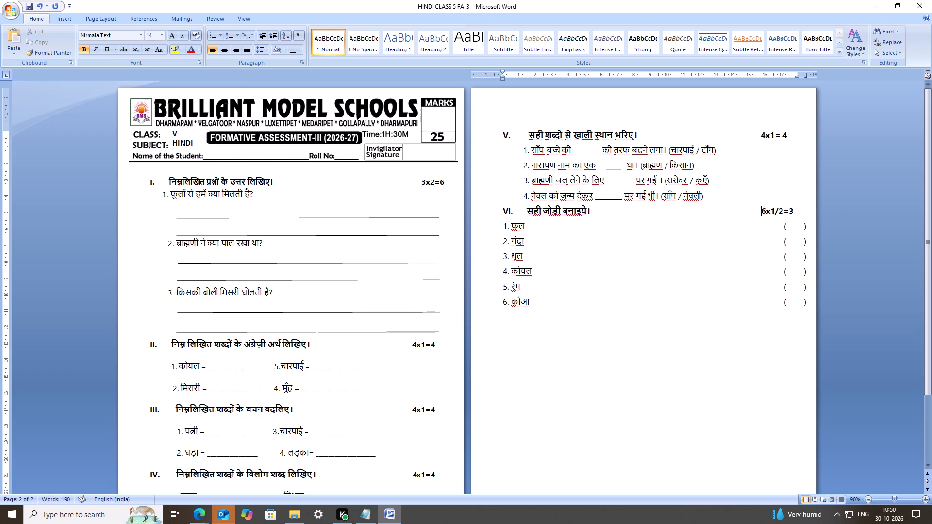
Delete the wide gap between the Hindi word and the answer brackets in all six rows of section VI.
left_click(640, 256)
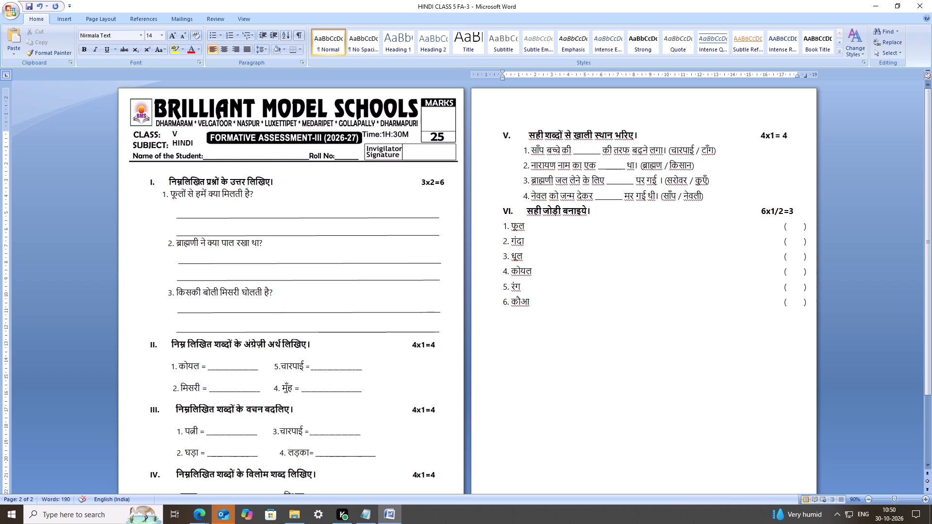
left_click(499, 228)
left_click_drag(733, 223, 682, 227)
key("BackSpace")
left_click(744, 238)
key("BackSpace")
left_click(748, 252)
key("BackSpace")
left_click(750, 264)
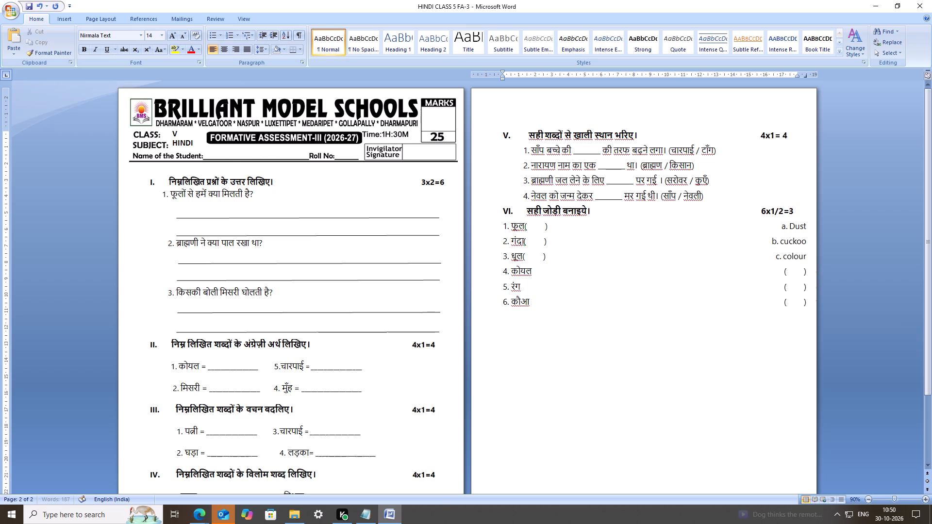
left_click(756, 272)
key("BackSpace")
left_click(755, 282)
key("BackSpace")
left_click(757, 301)
key("BackSpace")
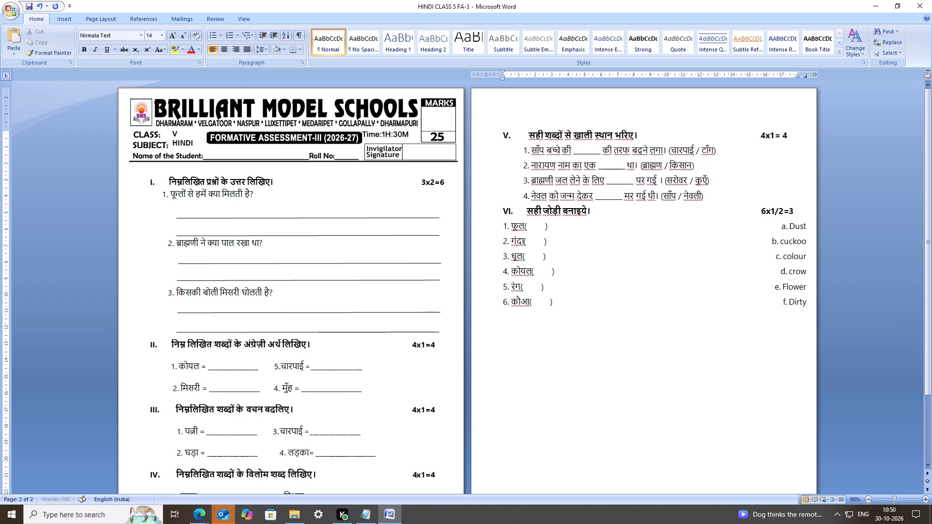
Delete the wide gap between the answer brackets and the English options a to f in all six rows of section VI.
left_click(778, 230)
key("BackSpace")
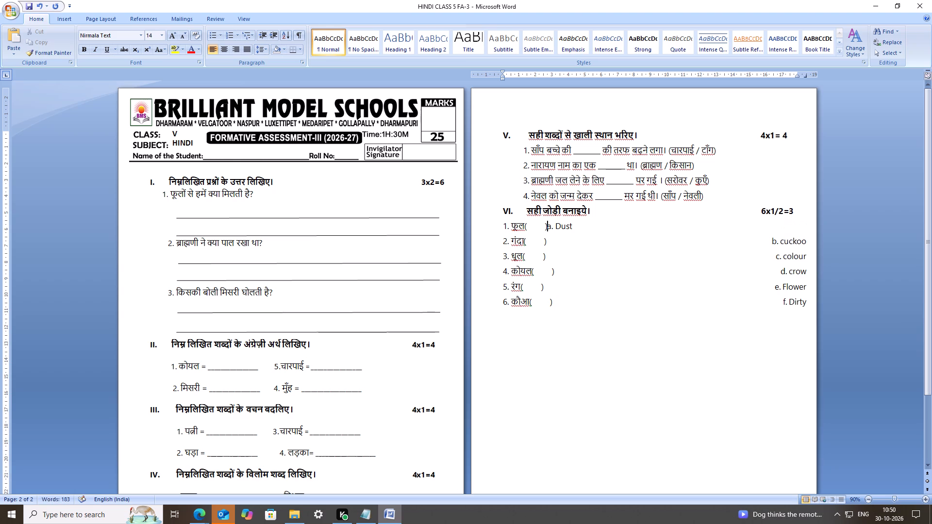
left_click(767, 244)
key("BackSpace")
left_click(769, 258)
key("BackSpace")
left_click(768, 271)
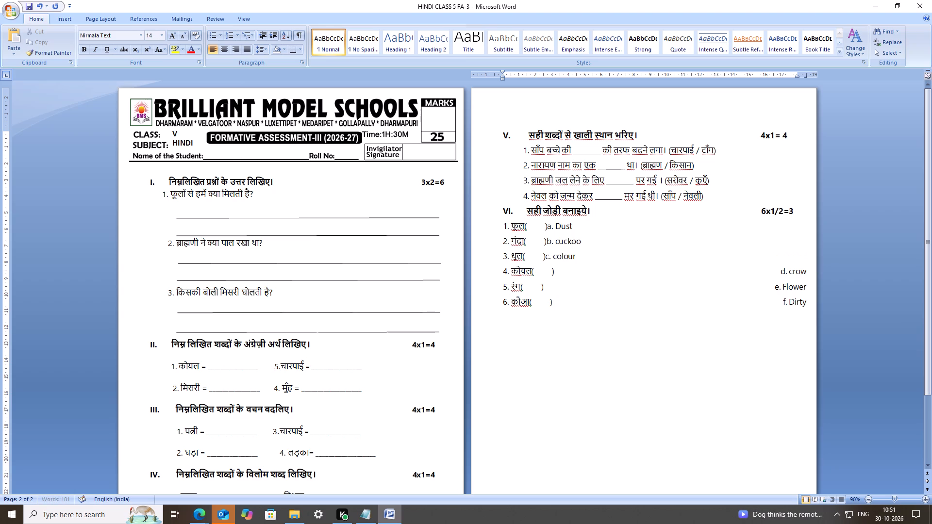
key("BackSpace")
left_click(770, 292)
key("BackSpace")
left_click(769, 302)
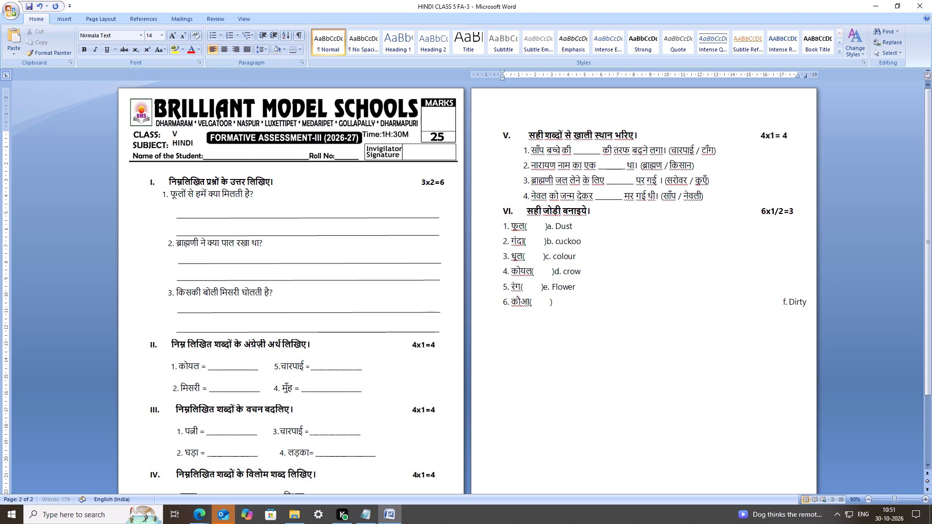
key("BackSpace")
Save the Class 5 Hindi document.
left_click(715, 335)
key("ctrl+s")
key("ctrl+s")
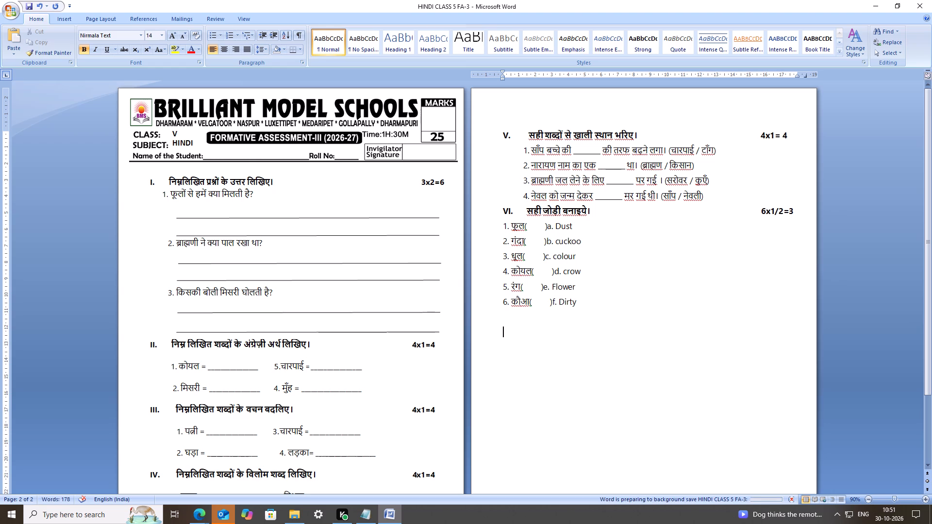
Indent rows 1 and 2 of section VI with eight spaces each to line them up with section V's questions.
left_click(500, 229)
key("space")
key("space")
key("space")
key("space")
key("space")
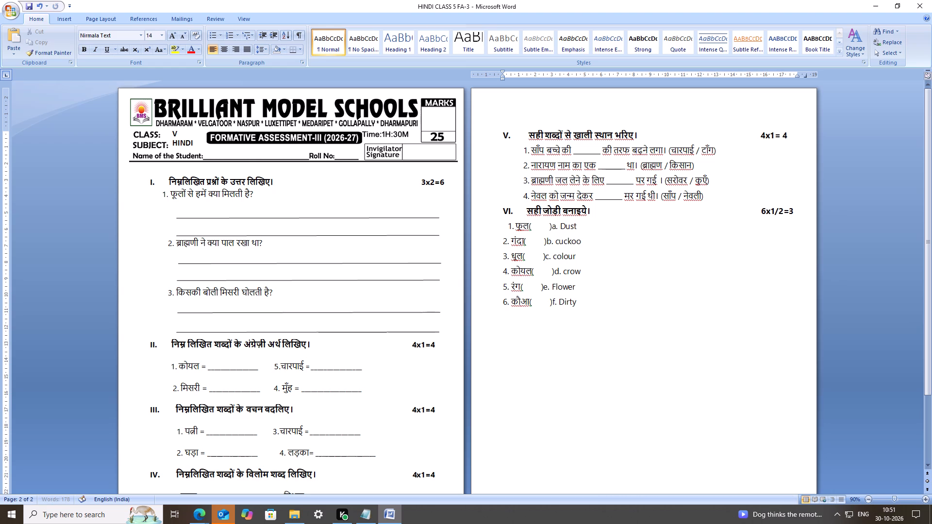
key("space")
key("space")
key("space")
left_click(501, 245)
key("space")
key("space")
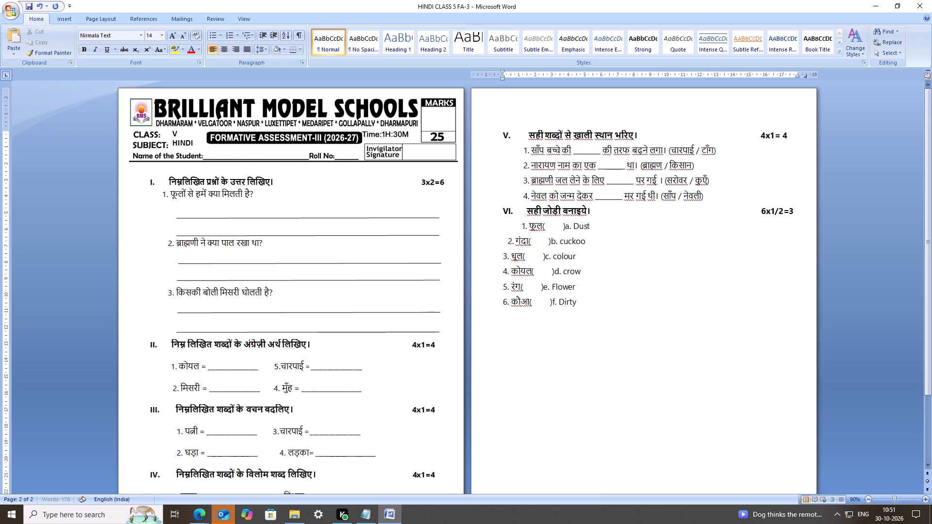
key("space")
key("space")
key("space")
key("space")
key("space")
key("space")
Indent row 3 of section VI with eight spaces and row 4 with seven spaces.
left_click(495, 253)
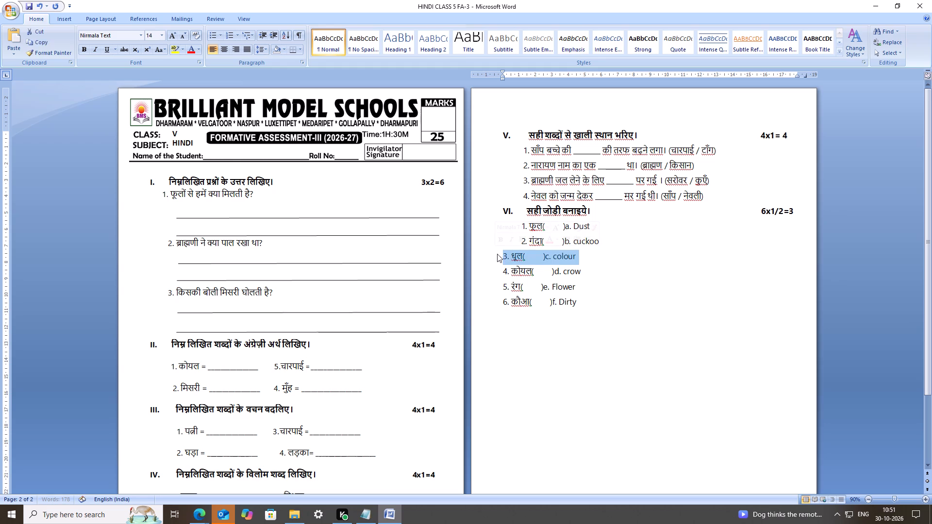
left_click(501, 255)
key("space")
key("space")
key("space")
key("space")
key("space")
key("space")
key("space")
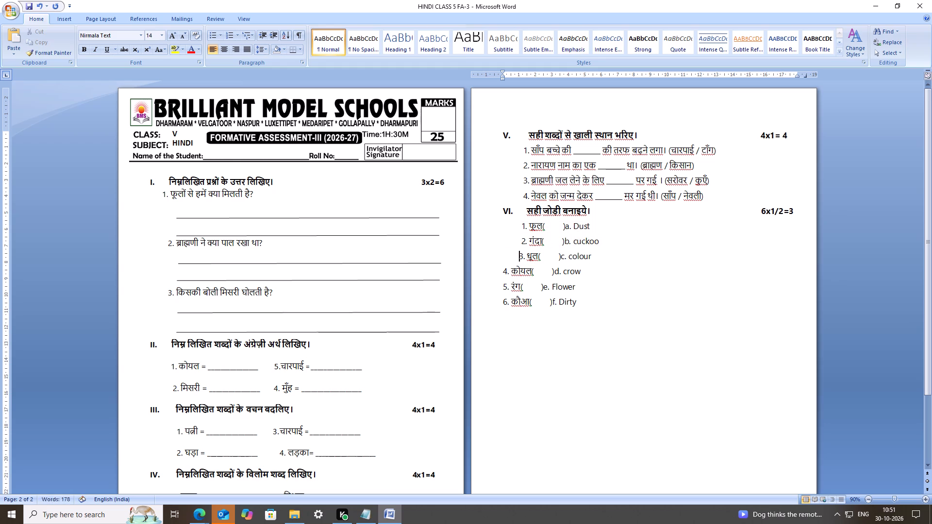
key("space")
left_click(500, 272)
key("space")
key("space")
key("space")
key("space")
key("space")
key("space")
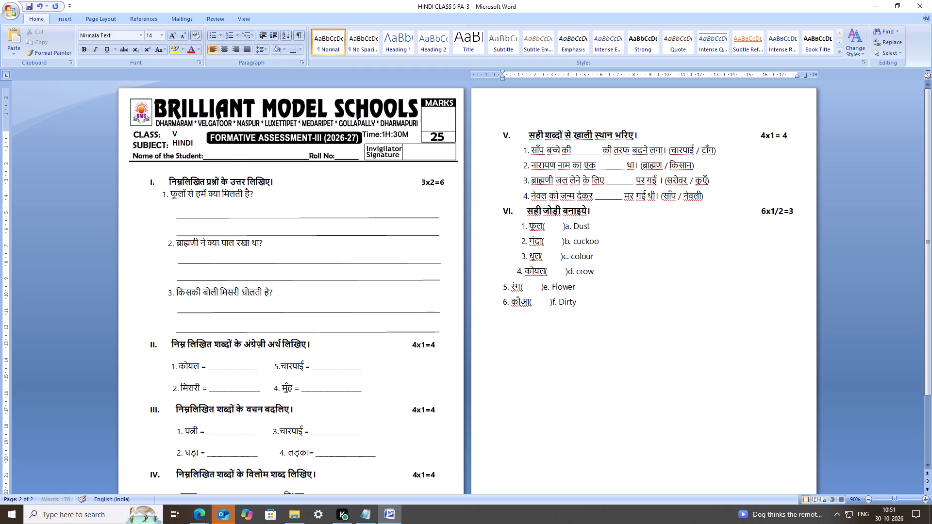
key("space")
Indent rows 5 and 6 of section VI with seven spaces each.
left_click(503, 289)
key("space")
key("space")
key("space")
key("space")
key("space")
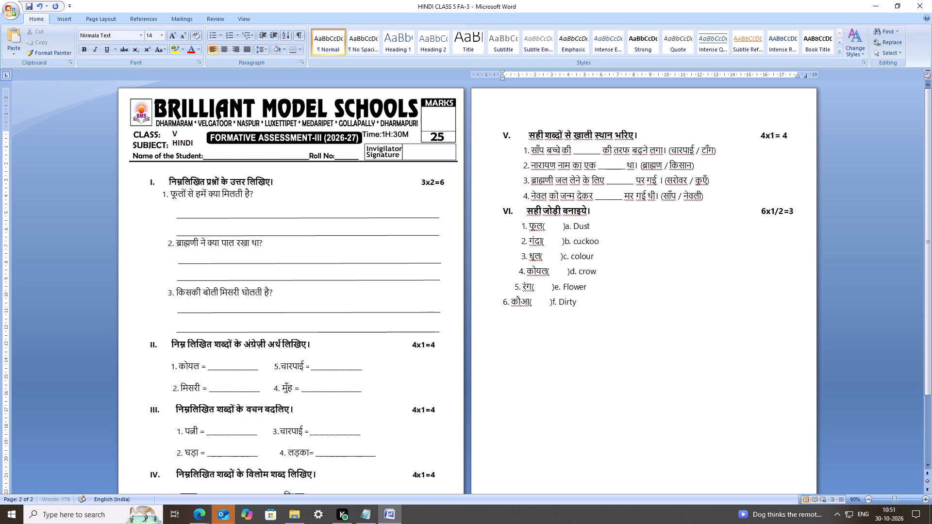
key("space")
key("space")
left_click(501, 301)
key("space")
key("space")
key("space")
key("space")
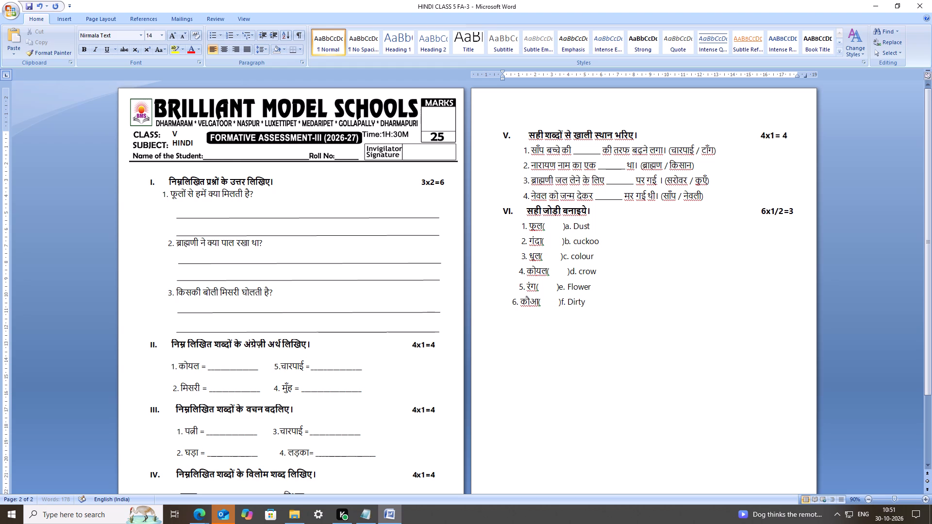
key("space")
key("space")
key("space")
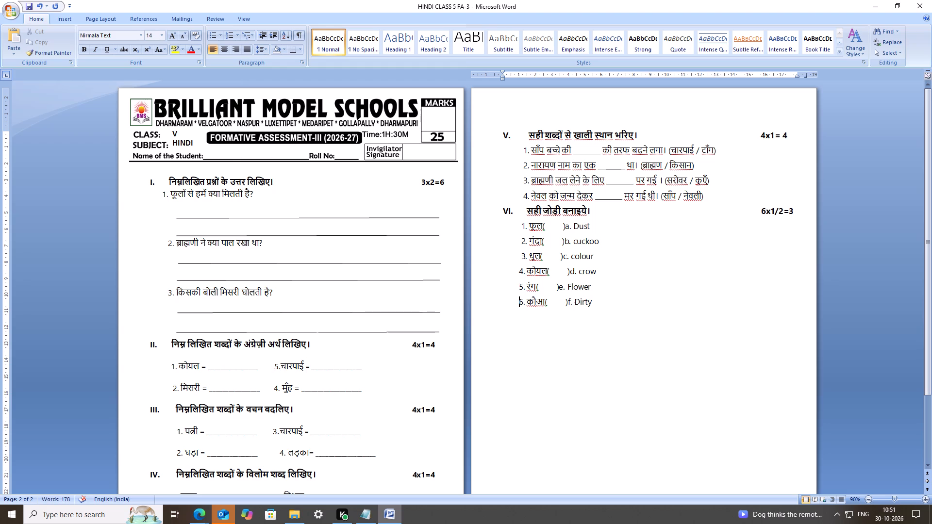
Save the document with the indented section VI rows.
key("ctrl+s")
key("ctrl+s")
key("ctrl+s")
Insert ten spaces between फूल and its answer brackets in row 1 of section VI.
left_click(544, 229)
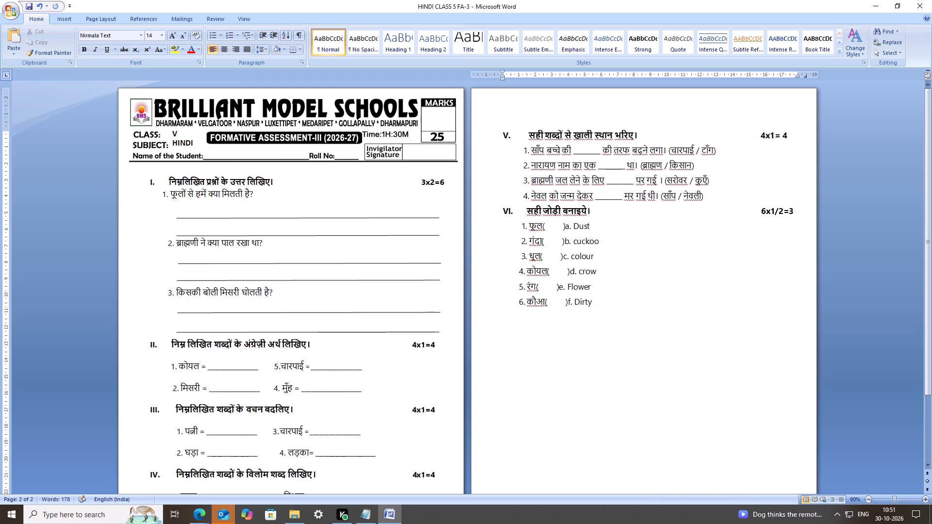
left_click(541, 226)
type("V")
key("space")
key("BackSpace")
key("BackSpace")
key("space")
key("space")
key("space")
key("space")
key("space")
key("space")
key("space")
key("space")
key("space")
key("space")
Insert ten spaces between गंदा and its answer brackets in row 2 to align them with row 1's brackets.
left_click(542, 244)
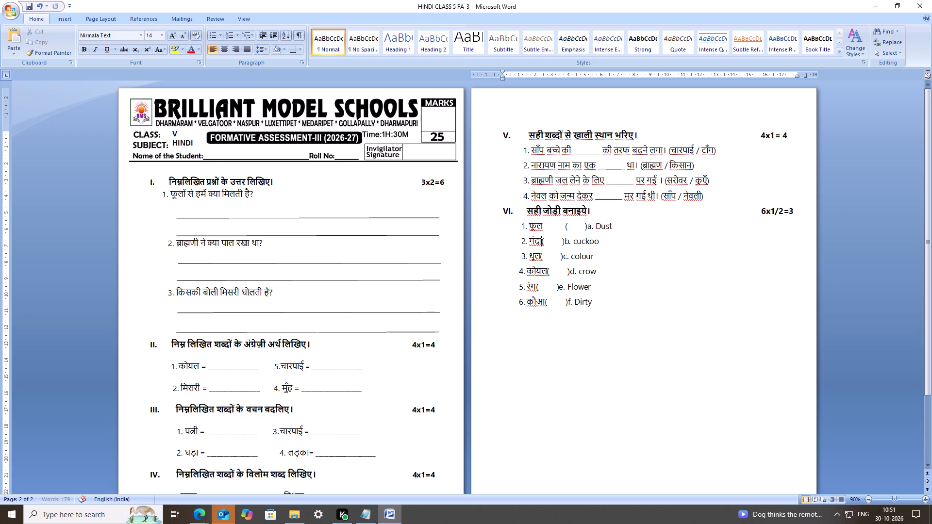
key("space")
key("space")
key("space")
key("space")
key("space")
key("space")
key("space")
key("space")
key("space")
key("space")
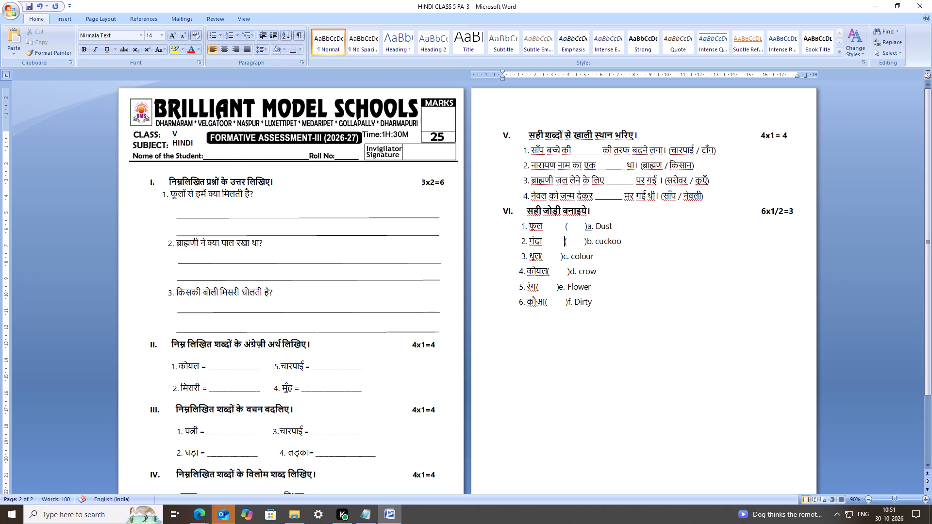
Insert ten spaces between धूल and its answer brackets in row 3 of section VI.
left_click(540, 259)
key("space")
key("space")
key("space")
key("space")
key("space")
key("space")
key("space")
key("space")
key("space")
key("space")
Insert seven spaces between कोयल and its answer brackets in row 4 to align them with the rows above.
left_click(546, 274)
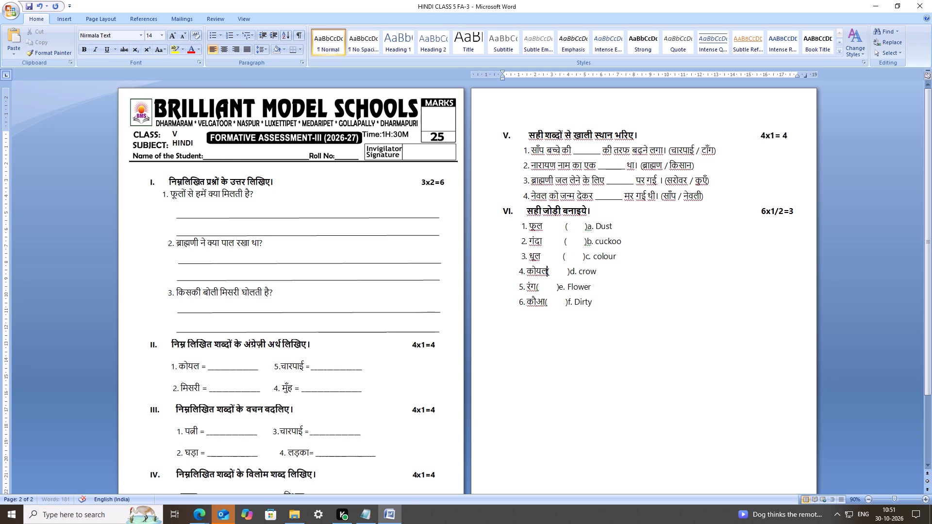
key("space")
key("space")
key("space")
key("space")
key("space")
key("space")
key("space")
Insert twelve spaces between रंग and its answer brackets in row 5 to align them with the rows above.
left_click(536, 289)
key("space")
key("space")
key("space")
key("space")
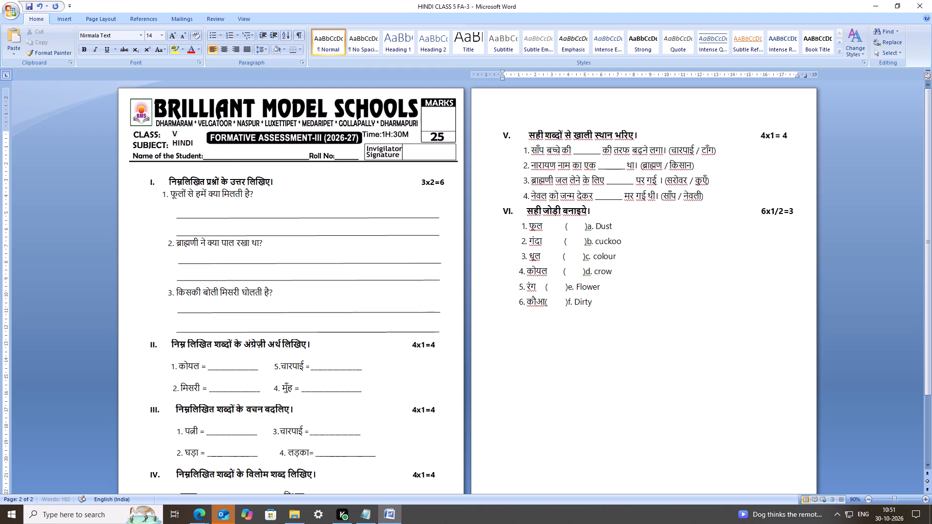
key("space")
key("space")
key("space")
key("space")
key("space")
key("space")
key("space")
key("space")
Insert eight spaces between कौआ and its answer brackets in row 6 to align them with the rows above.
left_click(548, 302)
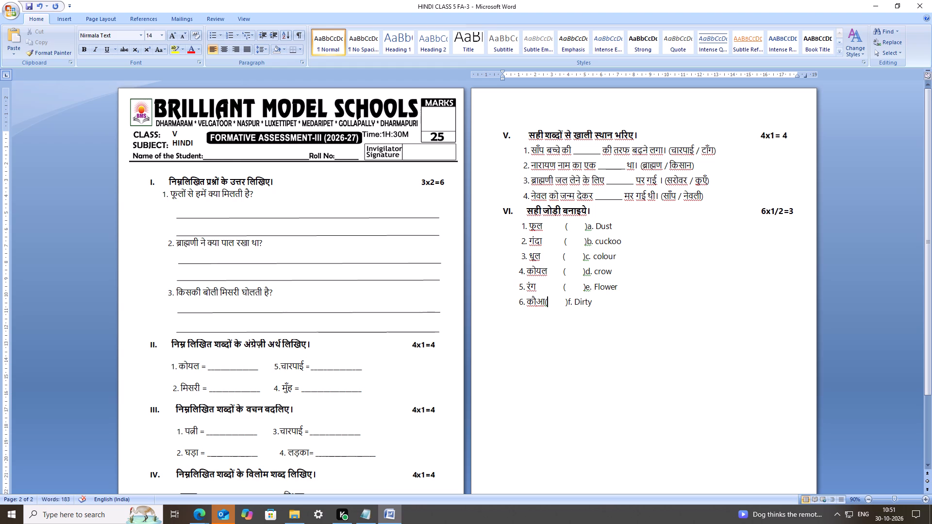
key("Left")
key("space")
key("space")
key("space")
key("space")
key("space")
key("space")
key("space")
key("space")
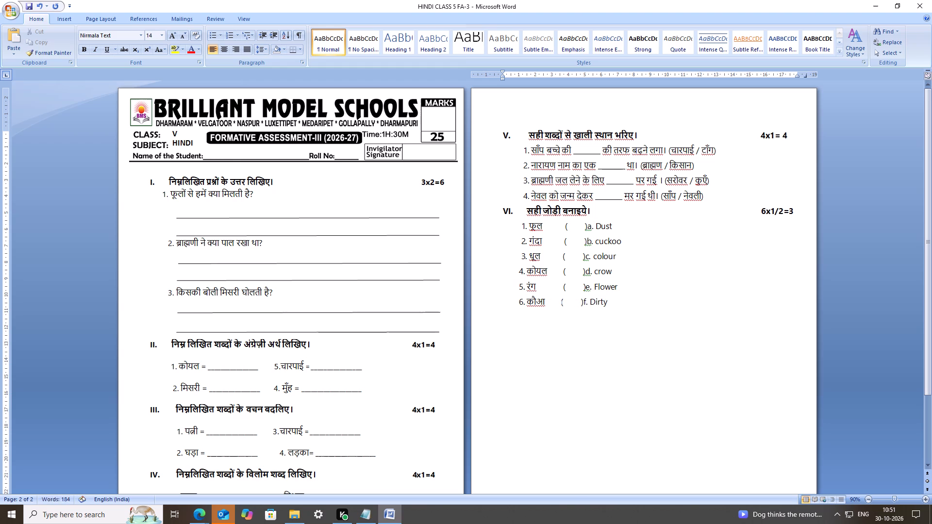
Insert eight spaces between the answer brackets and a. Dust in row 1 of section VI.
left_click(588, 229)
key("space")
key("space")
key("space")
key("space")
key("space")
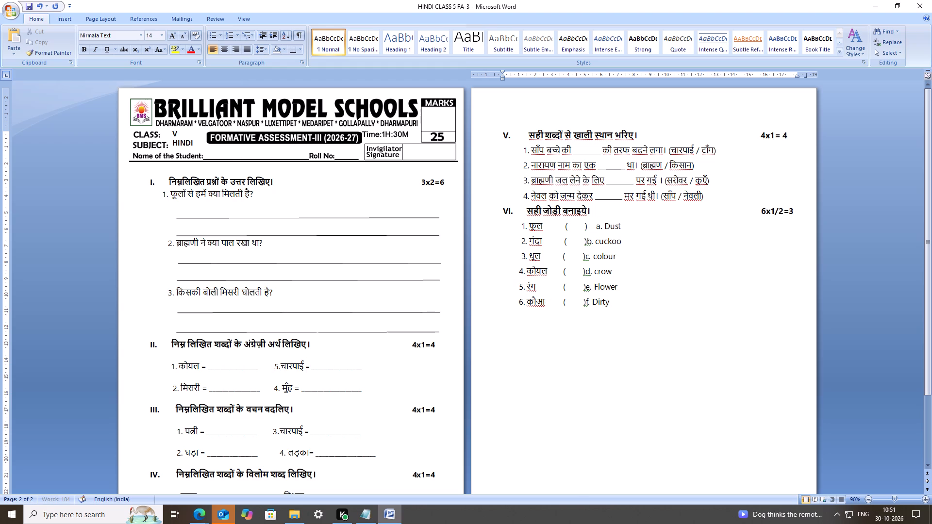
key("space")
key("space")
key("space")
Insert nine spaces between the answer brackets and b. cuckoo in row 2 to line it up with a. Dust.
left_click(588, 239)
key("space")
key("space")
key("space")
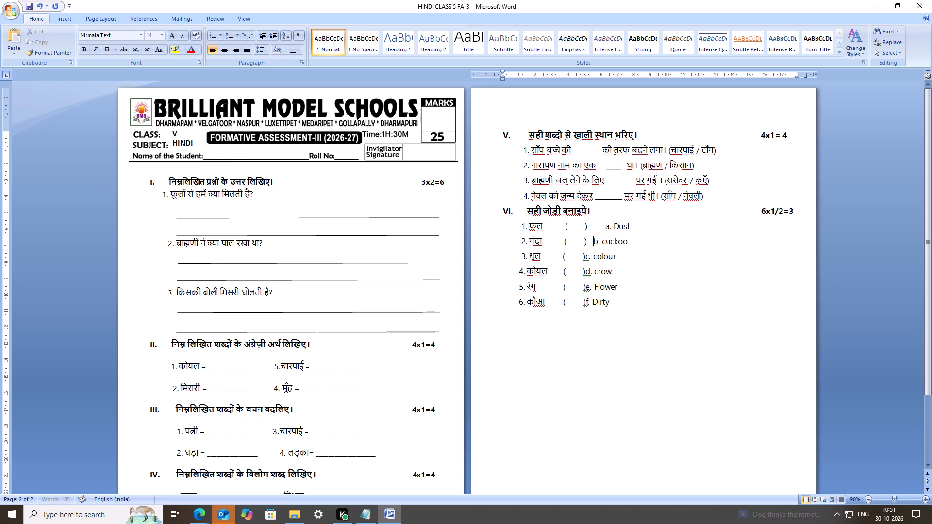
key("space")
key("space")
key("space")
key("space")
key("space")
key("space")
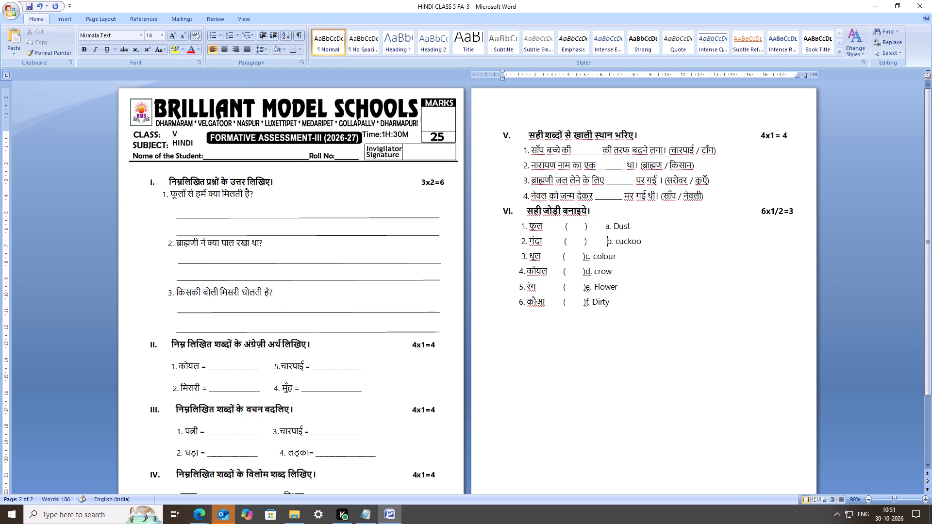
Insert ten spaces between the answer brackets and c. colour in row 3 to align it with the options above.
left_click(583, 259)
left_click(585, 258)
key("space")
key("space")
key("space")
key("space")
key("space")
key("space")
key("space")
key("space")
key("space")
key("space")
Insert ten spaces between the answer brackets and d. crow in row 4 to align it with the options above.
left_click(587, 278)
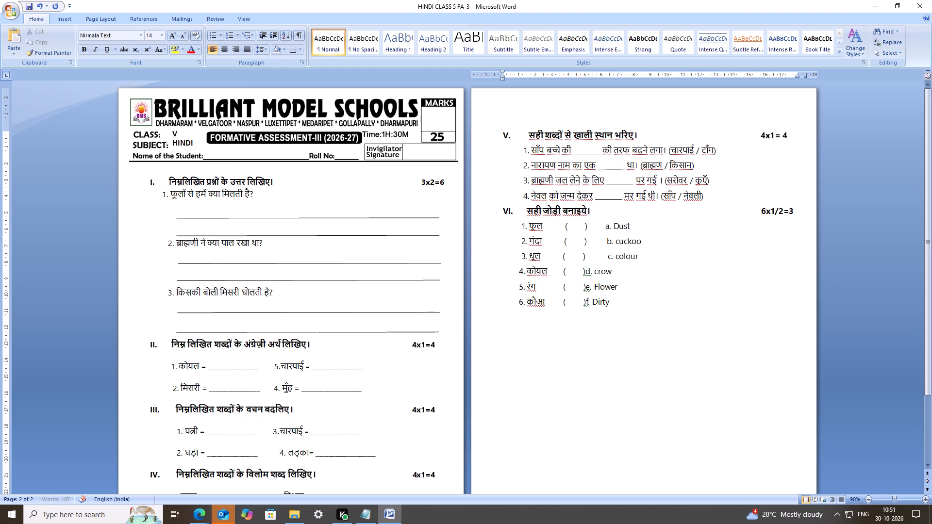
key("space")
key("space")
key("space")
key("space")
key("space")
key("space")
key("space")
key("space")
key("space")
key("space")
Insert ten spaces between the answer brackets and e. Flower in row 5 to align it with the options above.
left_click(585, 291)
key("space")
key("space")
key("space")
key("space")
key("space")
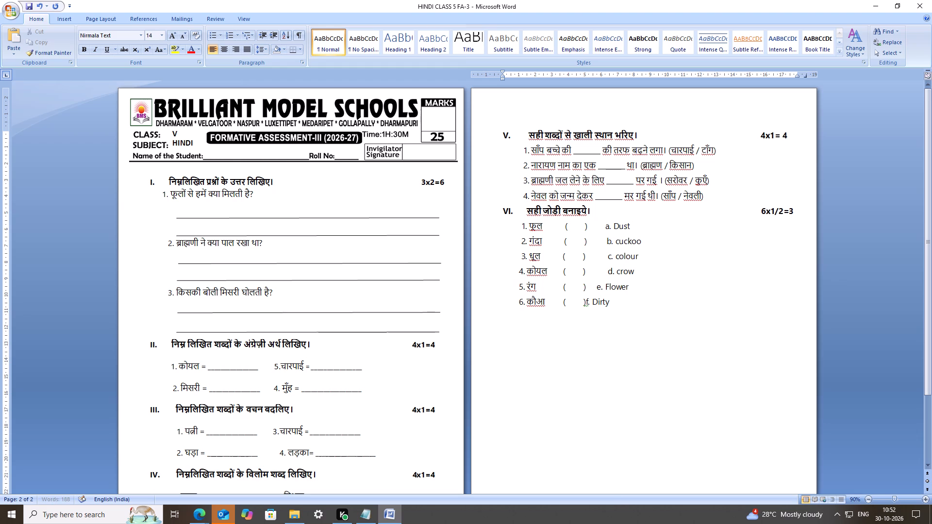
key("space")
key("space")
key("space")
key("space")
key("space")
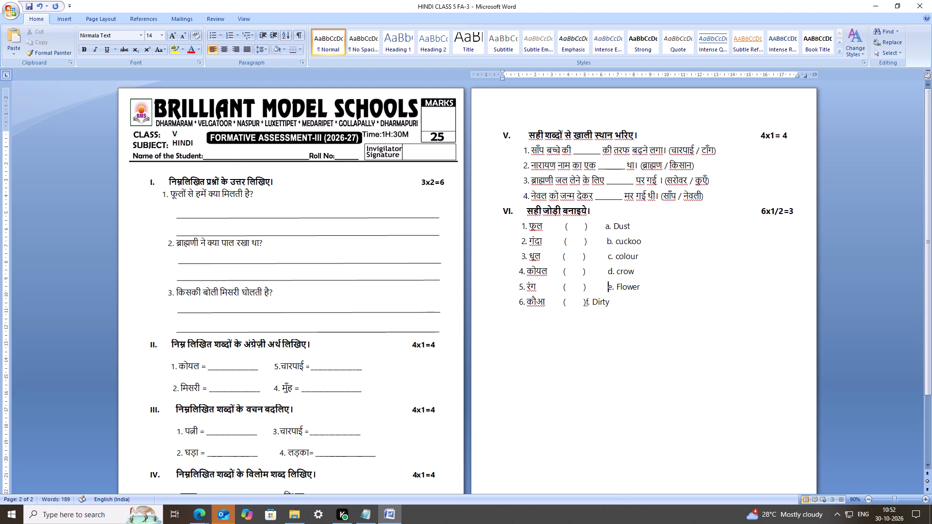
Insert ten spaces between the answer brackets and f. Dirty in row 6 to align it with the options above.
left_click(587, 306)
key("space")
key("BackSpace")
key("Down")
key("Left")
key("Left")
key("Left")
key("Left")
key("Left")
key("Left")
key("Left")
key("Left")
key("space")
key("BackSpace")
key("Left")
key("space")
key("space")
key("space")
key("space")
key("space")
key("space")
key("space")
key("space")
key("space")
key("space")
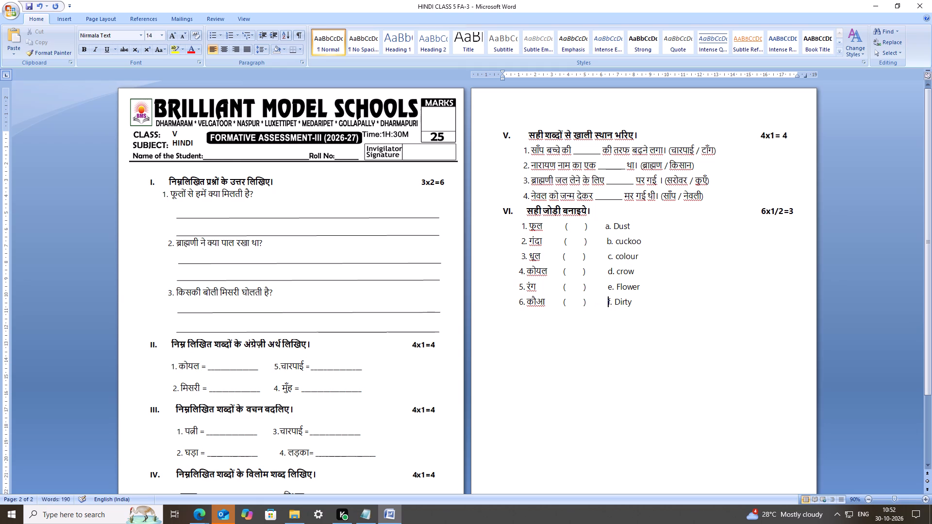
Save the Class 5 FA-3 question paper.
key("ctrl+s")
key("ctrl+s")
key("ctrl+s")
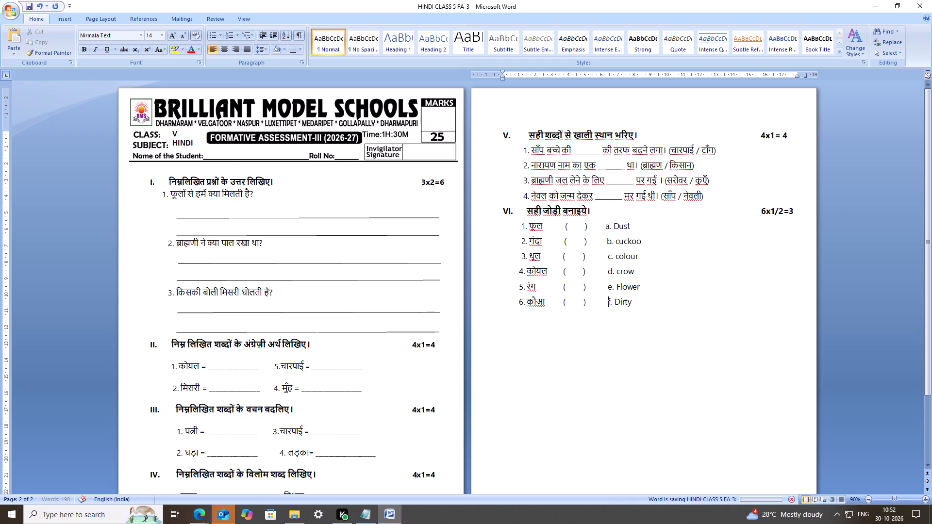
left_click(695, 302)
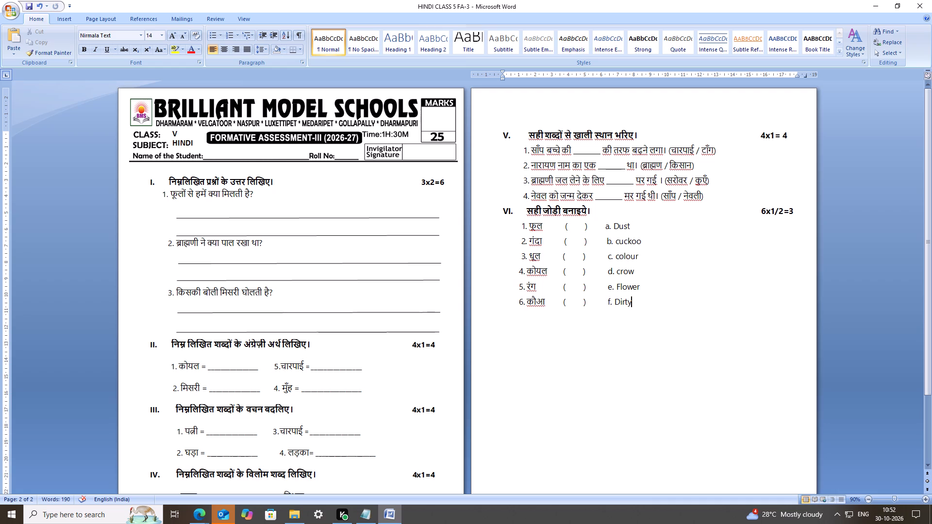
Set the line spacing of all of sections V and VI on page 2 to 2.0.
scroll(669, 330, "down", 5)
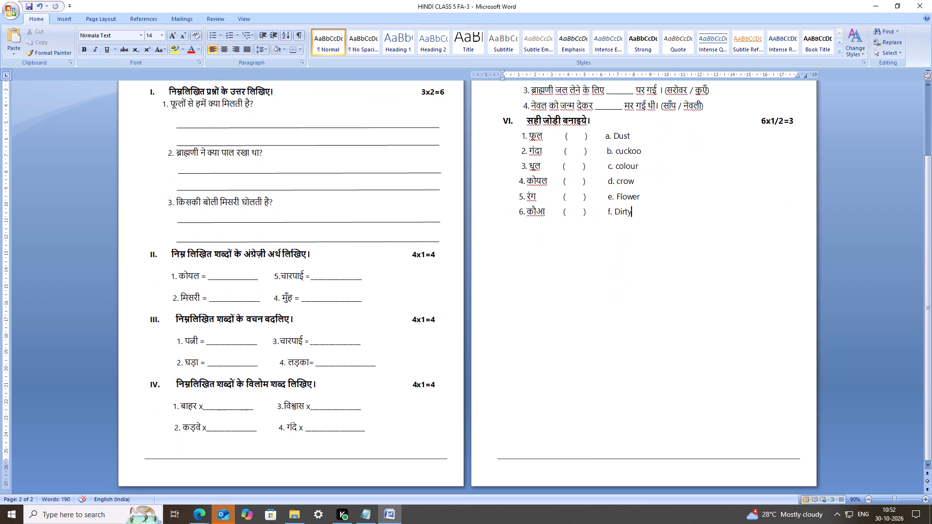
scroll(669, 329, "up", 7)
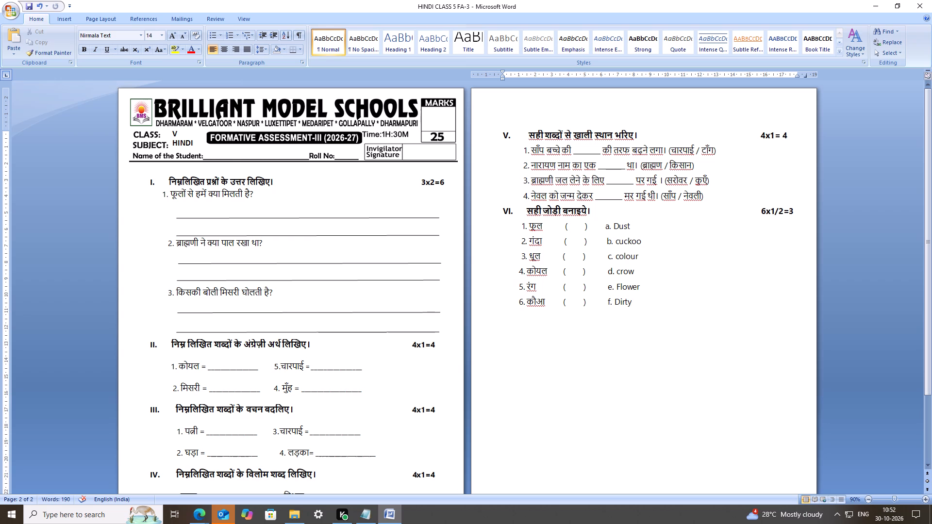
scroll(664, 309, "down", 3)
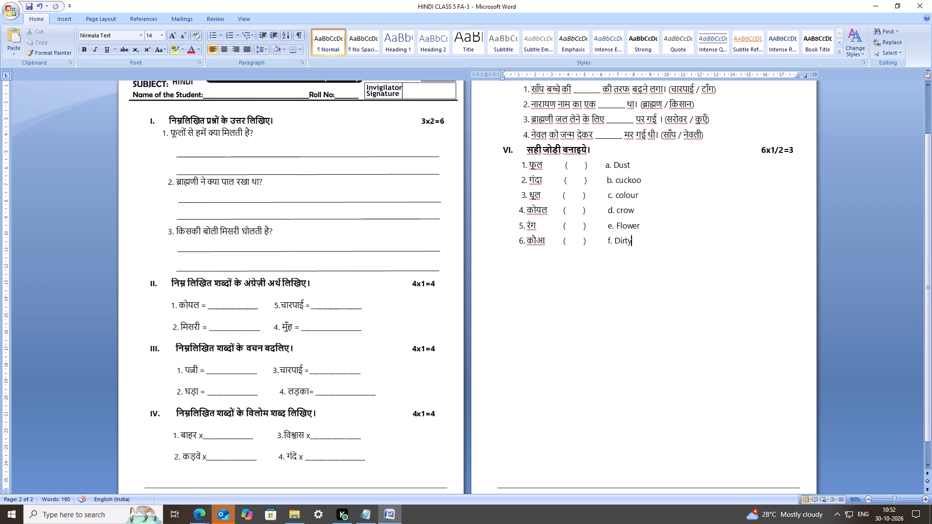
scroll(664, 308, "up", 4)
left_click_drag(666, 316, 320, 0)
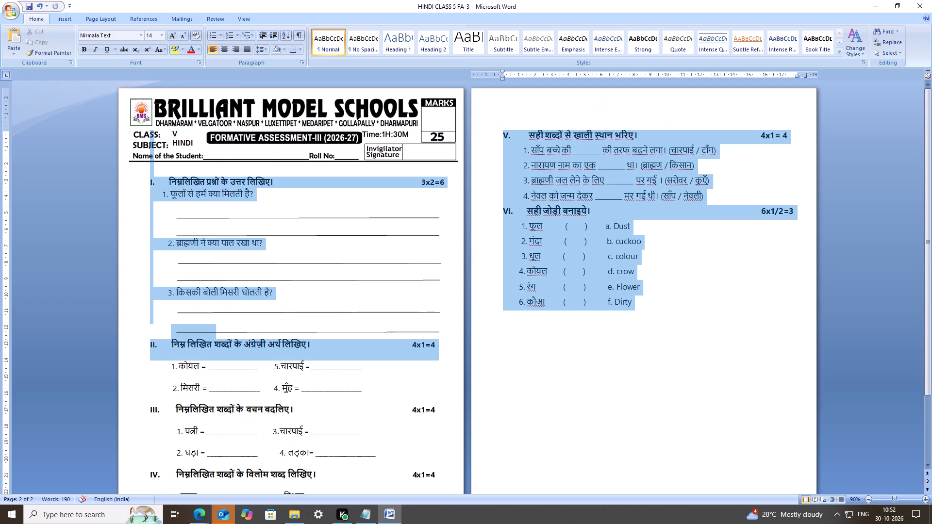
left_click_drag(320, 0, 500, 128)
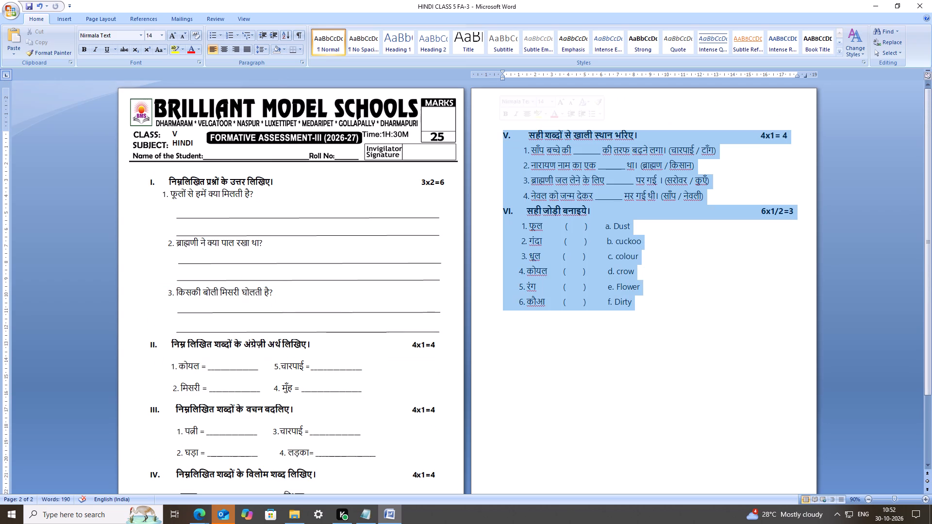
left_click(268, 49)
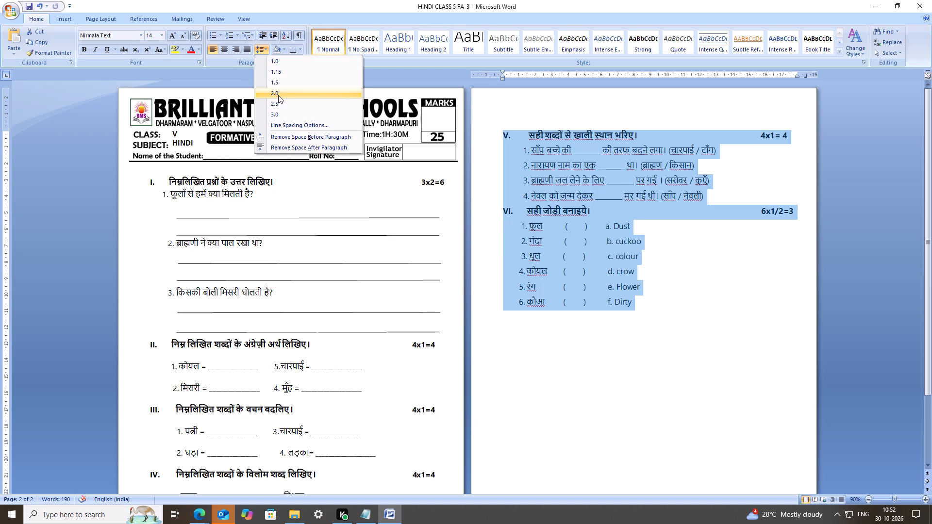
left_click(278, 95)
left_click(599, 260)
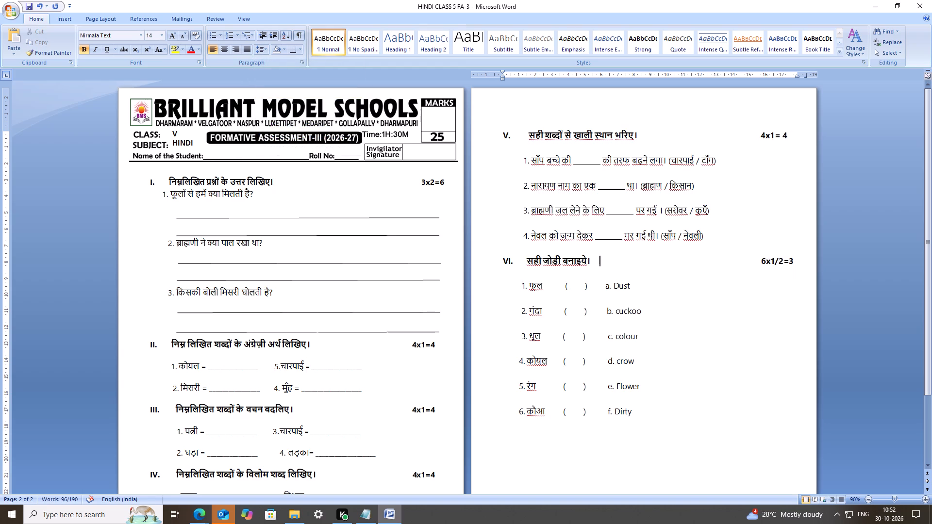
Save the Class 5 FA-3 question paper and close it.
scroll(762, 328, "down", 6)
scroll(762, 328, "up", 5)
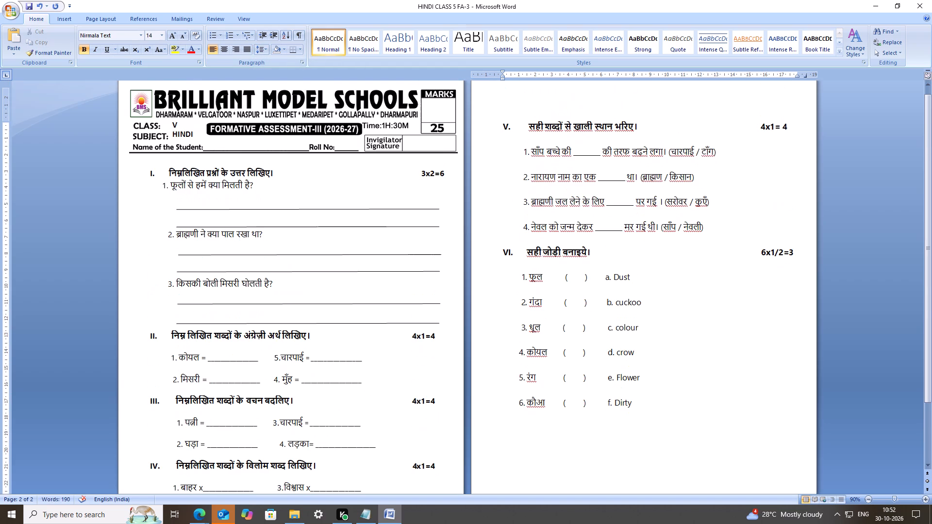
key("ctrl+s")
key("ctrl+s")
key("ctrl+s")
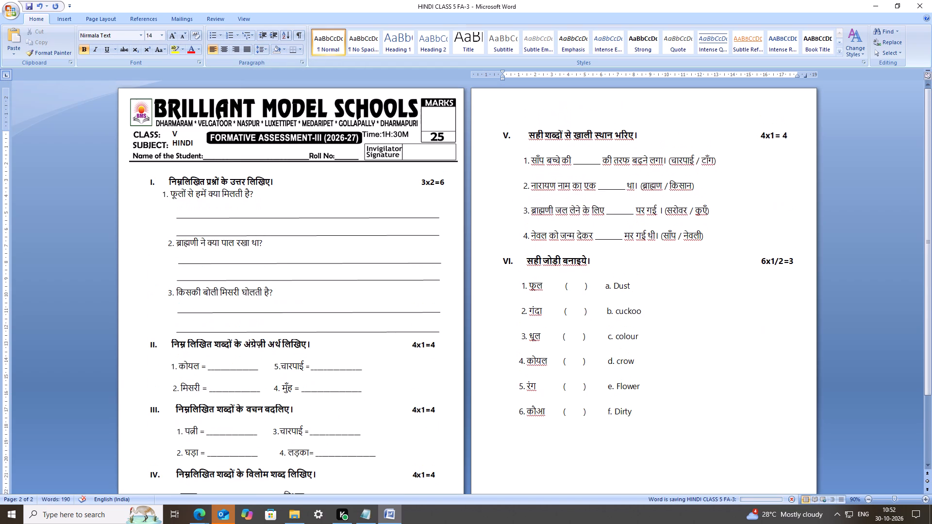
key("ctrl+s")
key("ctrl+s")
scroll(439, 206, "down", 6)
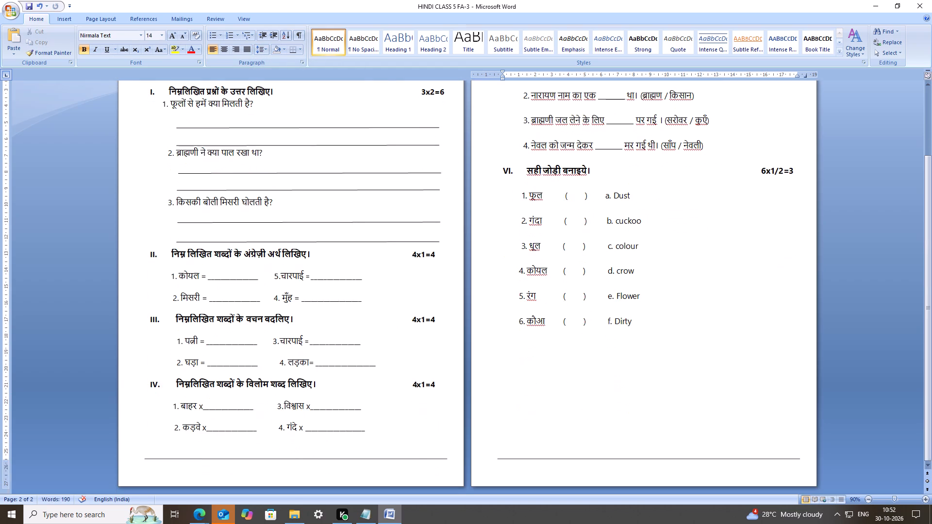
scroll(440, 207, "down", 4)
scroll(441, 209, "up", 7)
left_click(931, 0)
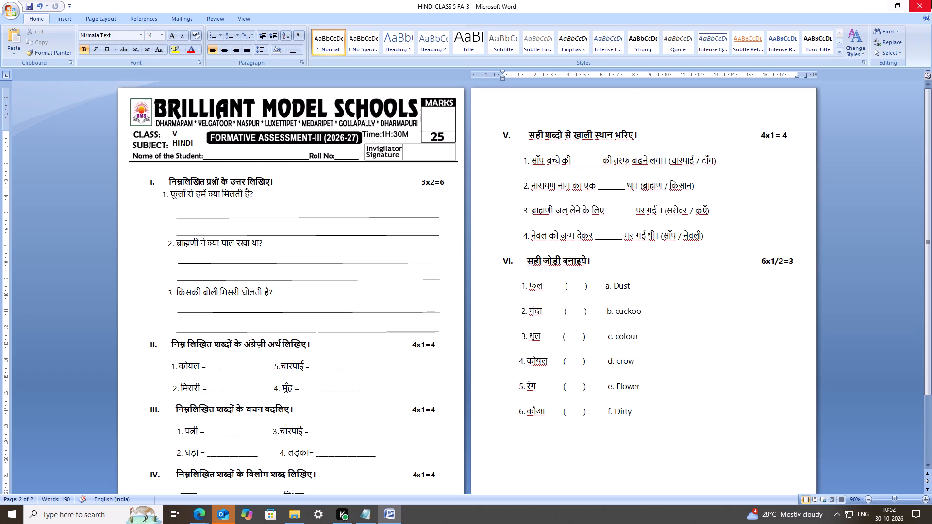
left_click(561, 172)
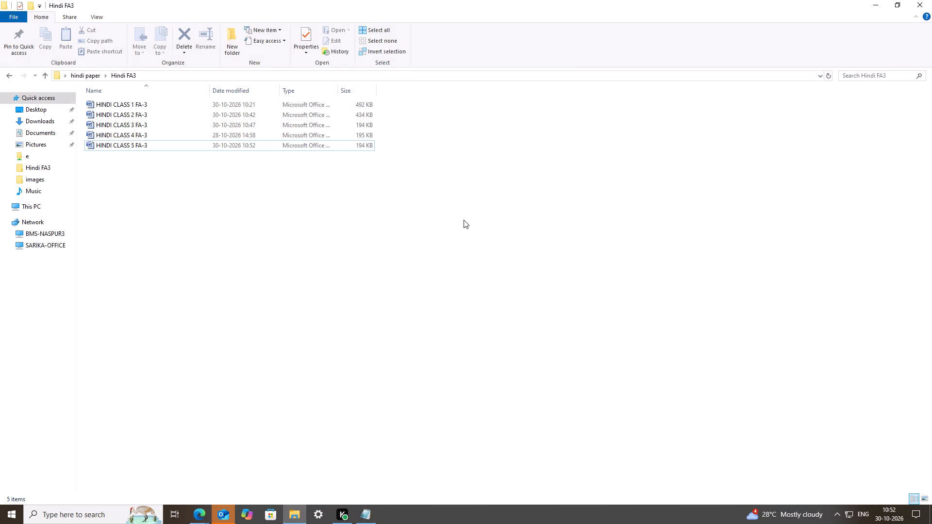
Open the HINDI CLASS 1 FA-4 document from the Hindi FA4 folder inside hindi paper.
left_click(91, 79)
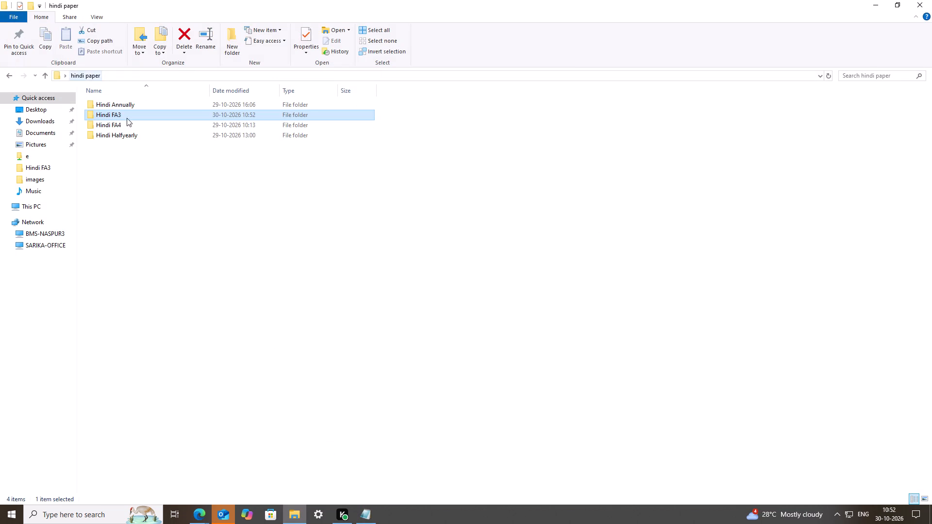
left_click(148, 174)
double_click(123, 122)
left_click(164, 182)
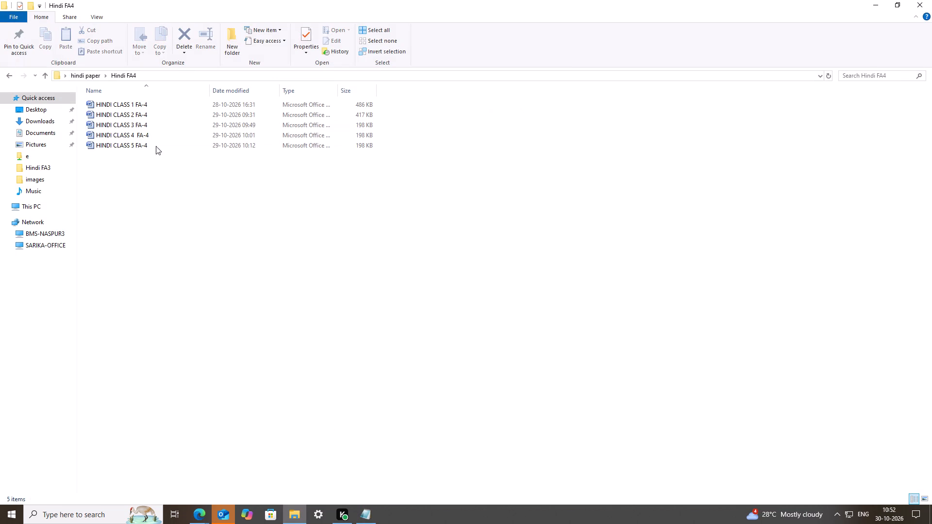
double_click(150, 105)
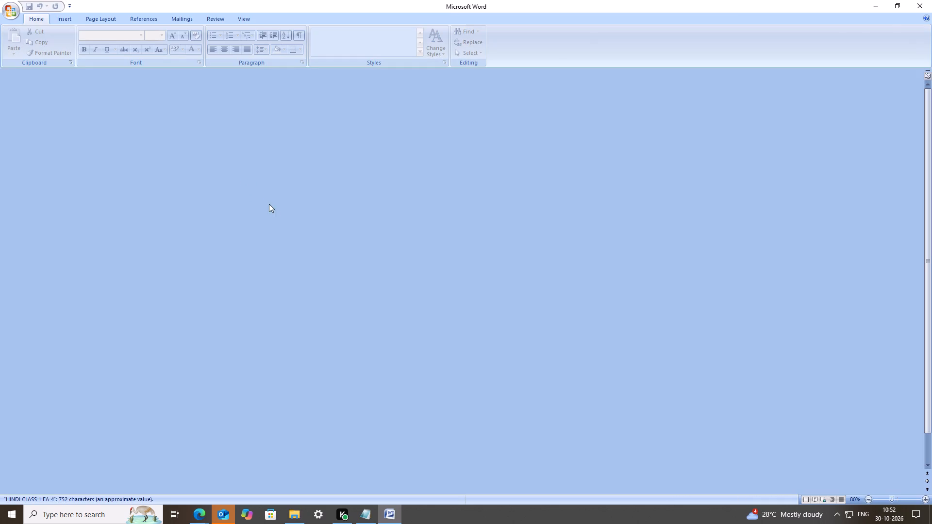
Separate the run-together Hindi words in section IV's heading on page 2 with single spaces, from चित्र को through मिलान करो।.
scroll(311, 295, "down", 6)
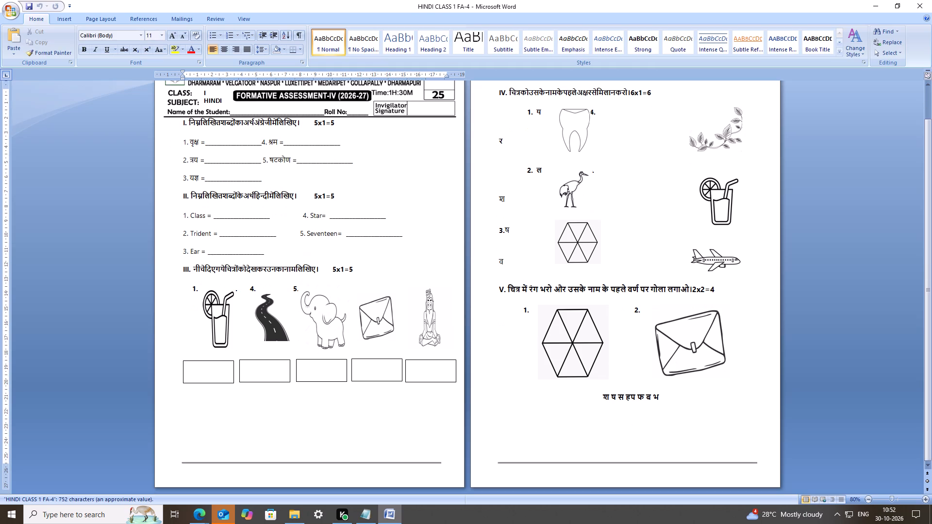
scroll(303, 286, "up", 4)
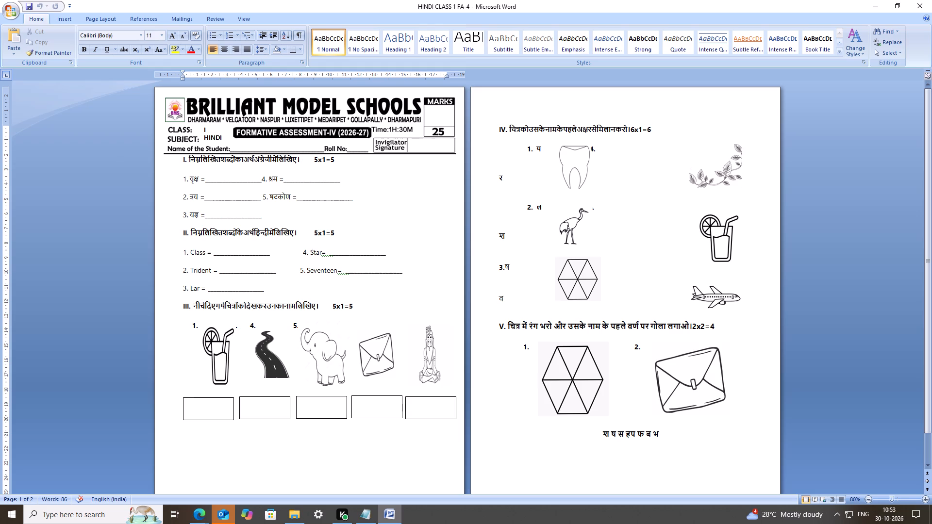
left_click(314, 162)
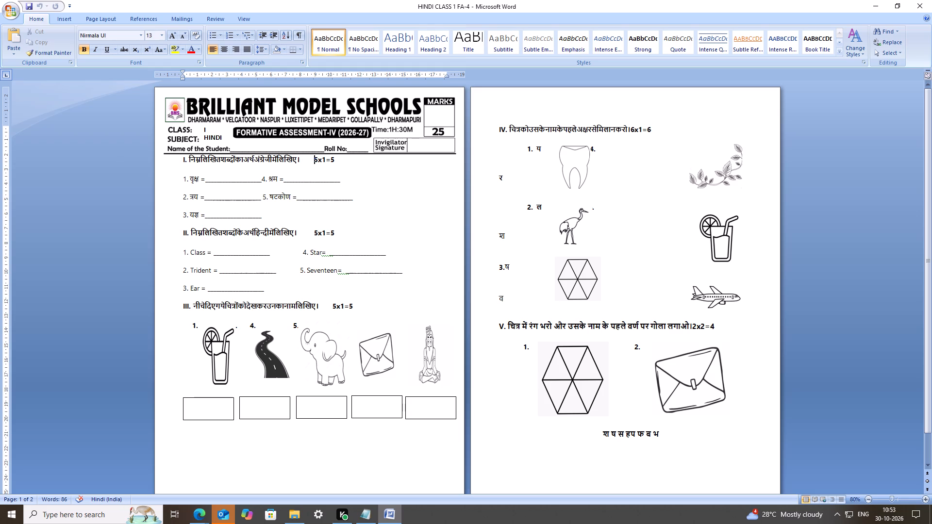
left_click(520, 131)
key("space")
left_click(531, 129)
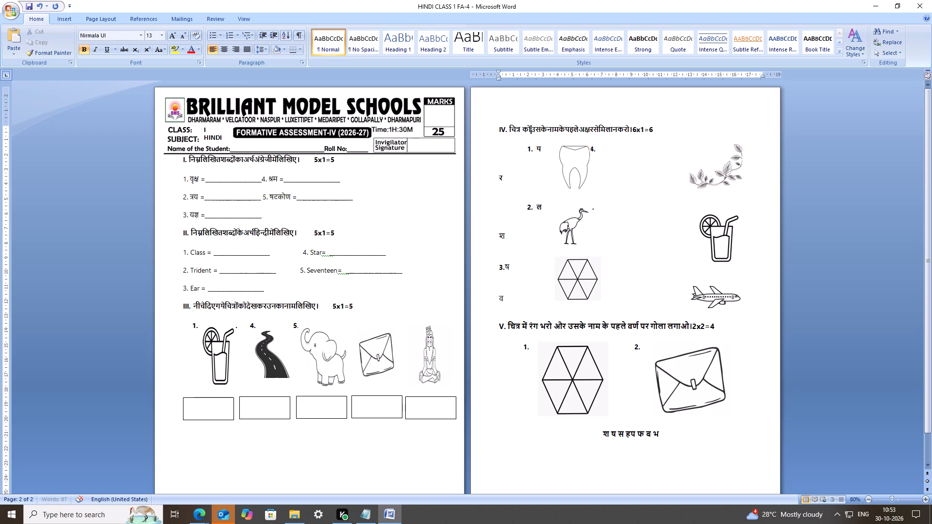
key("space")
left_click(549, 128)
key("space")
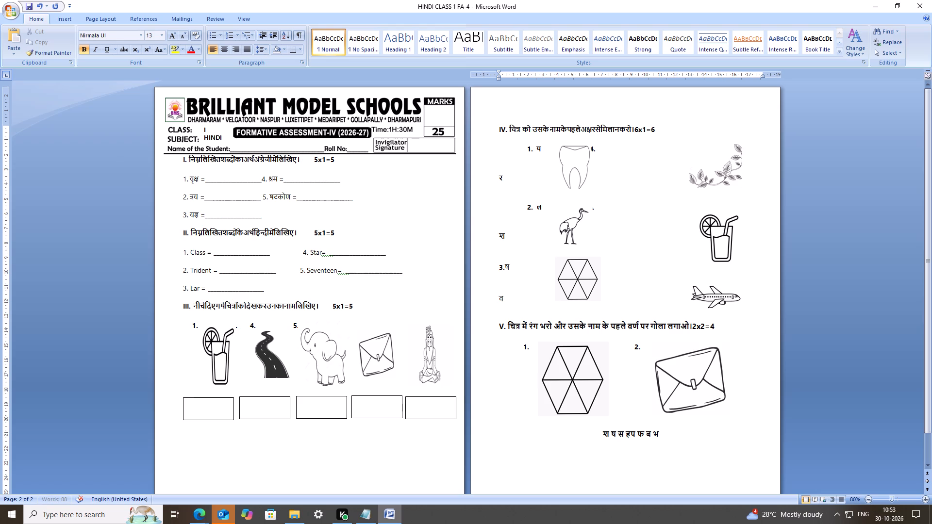
left_click(563, 127)
key("space")
left_click(572, 127)
key("space")
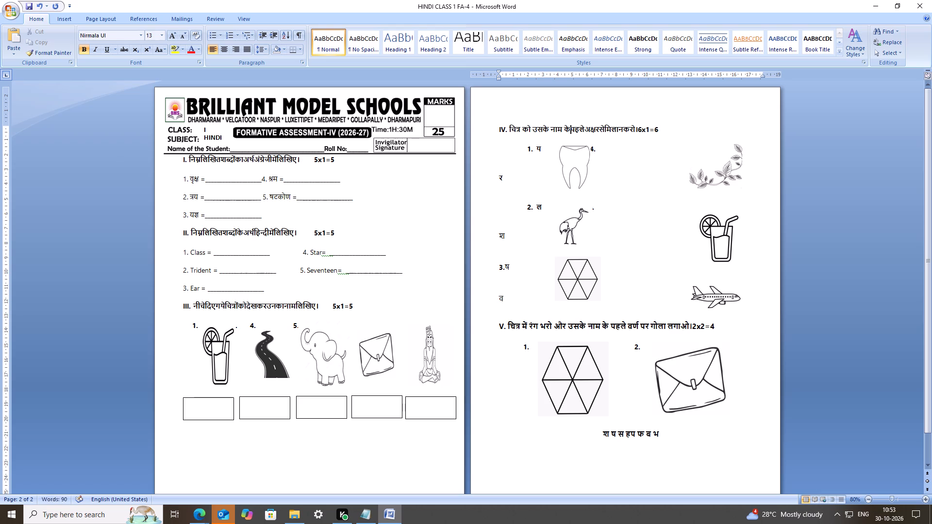
left_click(585, 131)
key("space")
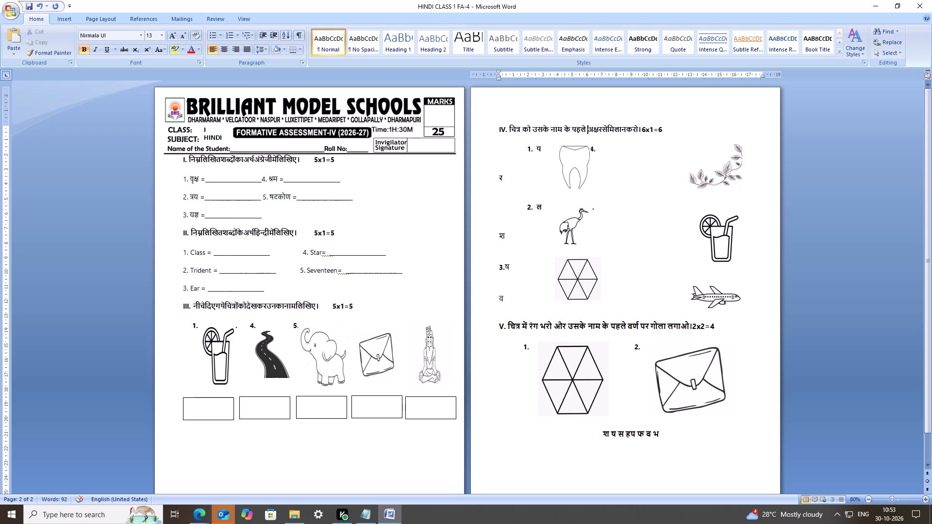
left_click(604, 129)
key("space")
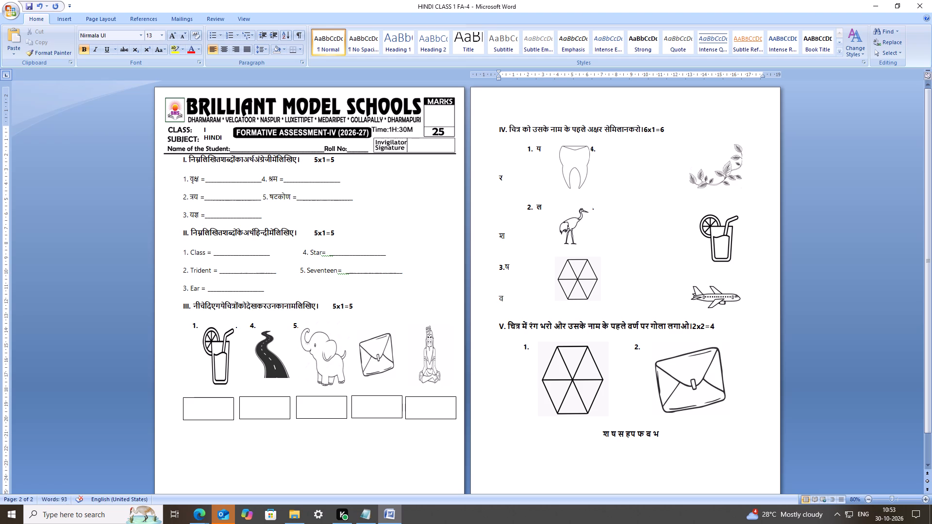
left_click(611, 129)
key("space")
left_click(633, 130)
key("space")
Add a wide gap between section IV's heading text and its 6x1=6 marks, moving the marks towards the page margin.
left_click(647, 128)
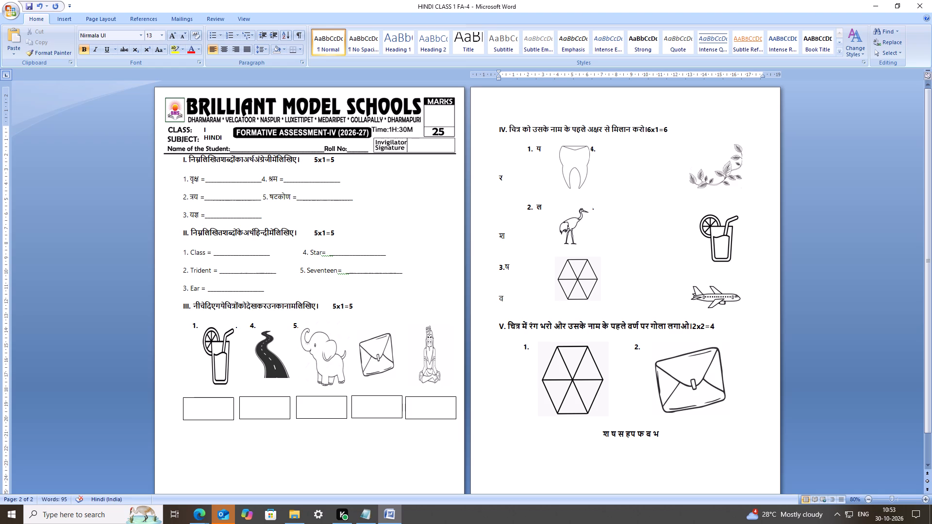
left_click(648, 131)
key("space")
key("space")
key("space")
key("space")
key("space")
key("space")
key("space")
key("space")
key("space")
key("space")
key("space")
key("space")
key("space")
key("space")
key("space")
key("space")
key("space")
key("space")
key("space")
key("space")
Save the Class 1 FA-4 question paper.
key("ctrl+s")
key("ctrl+s")
key("ctrl+s")
key("ctrl+s")
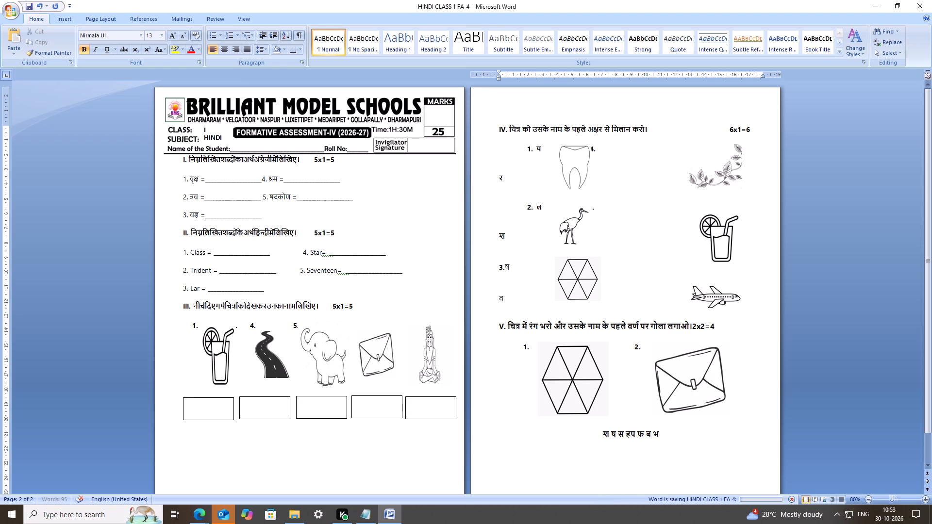
Narrow the gap before the 6x1=6 marks in section IV's heading by a few spaces.
left_click(703, 133)
key("equal")
key("BackSpace")
key("BackSpace")
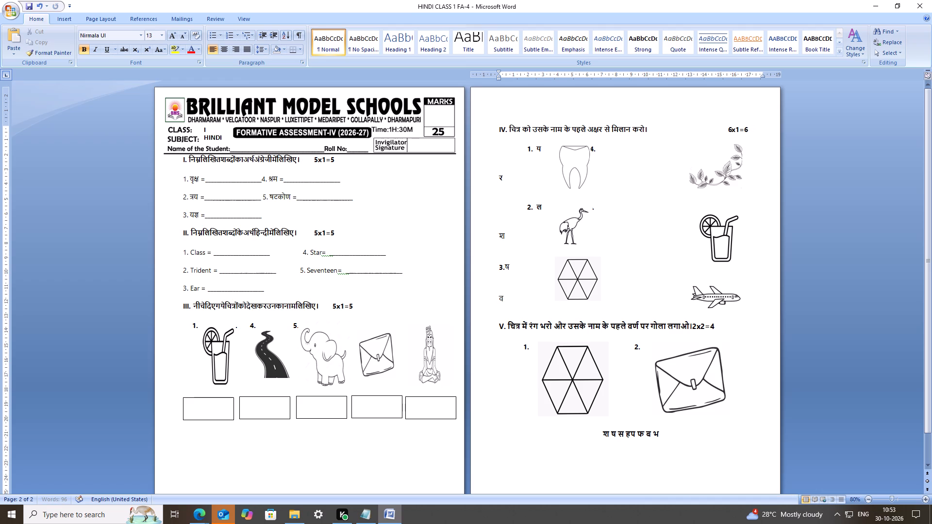
key("BackSpace")
key("BackSpace")
key("BackSpace")
key("BackSpace")
Widen the gap between the numeral IV. and the Hindi heading text that follows it.
left_click(511, 128)
key("space")
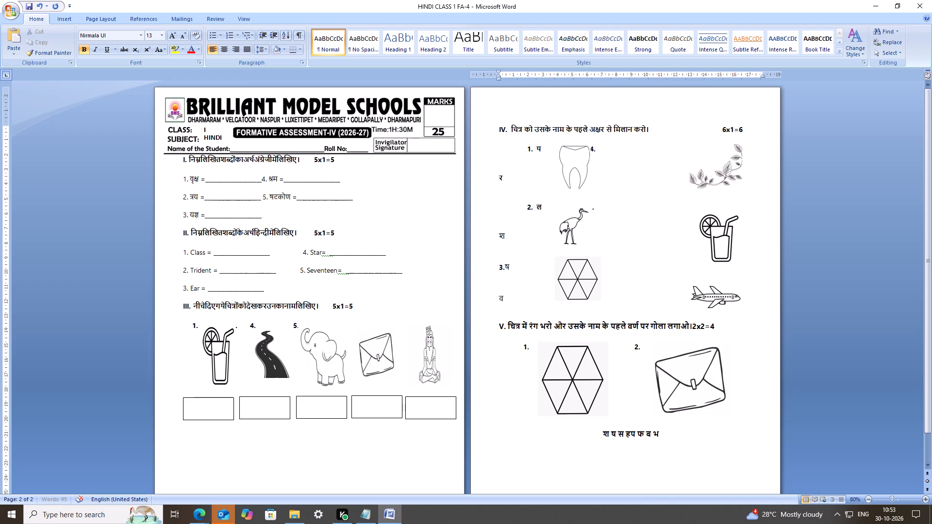
key("space")
key("space")
key("space")
key("space")
key("space")
key("space")
Remove five spaces before the 6x1=6 marks in section IV's heading.
left_click(697, 129)
key("BackSpace")
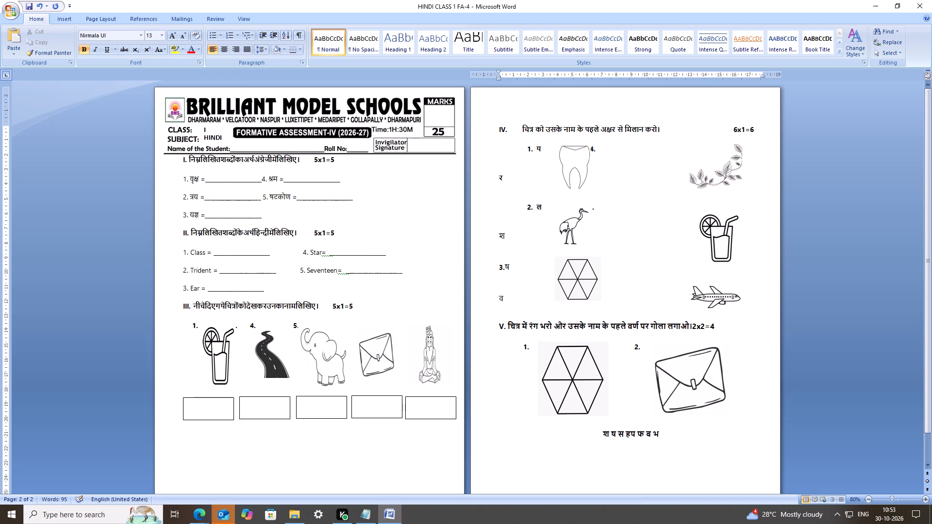
key("BackSpace")
key("BackSpace")
key("BackSpace")
key("BackSpace")
Save the Class 1 FA-4 question paper again.
key("ctrl+s")
key("ctrl+s")
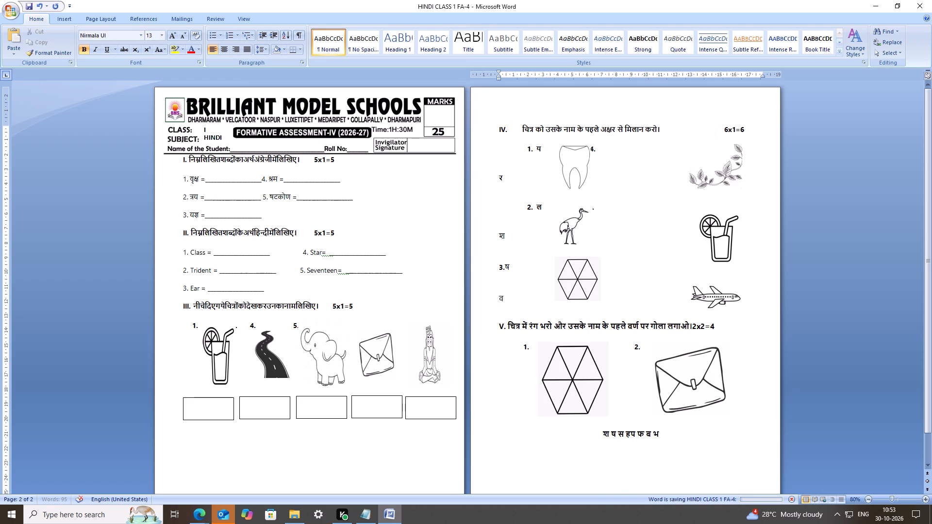
key("ctrl+s")
Shift the letter र in section IV from the page margin into the space between the two picture columns using spaces.
left_click(652, 180)
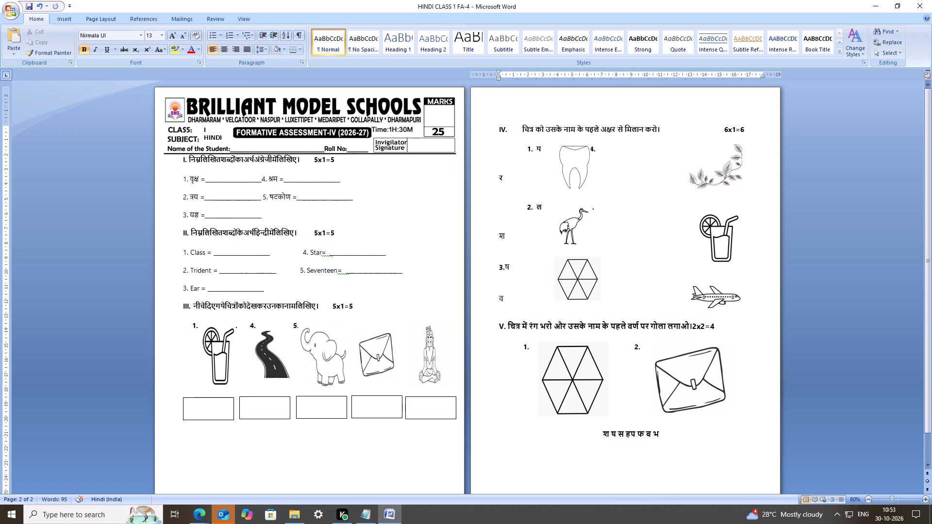
left_click(495, 177)
key("space")
key("space")
key("space")
key("space")
key("space")
key("space")
key("space")
key("space")
key("space")
key("space")
key("space")
key("space")
key("space")
key("space")
key("space")
key("space")
key("space")
key("space")
key("space")
key("space")
Space the letter ल away from number 2. in section IV until it lines up under र between the picture columns.
left_click(535, 208)
key("space")
key("space")
key("space")
key("space")
key("space")
key("space")
key("space")
key("space")
key("space")
key("space")
key("space")
key("space")
key("space")
key("space")
key("space")
key("space")
key("space")
key("space")
key("space")
key("space")
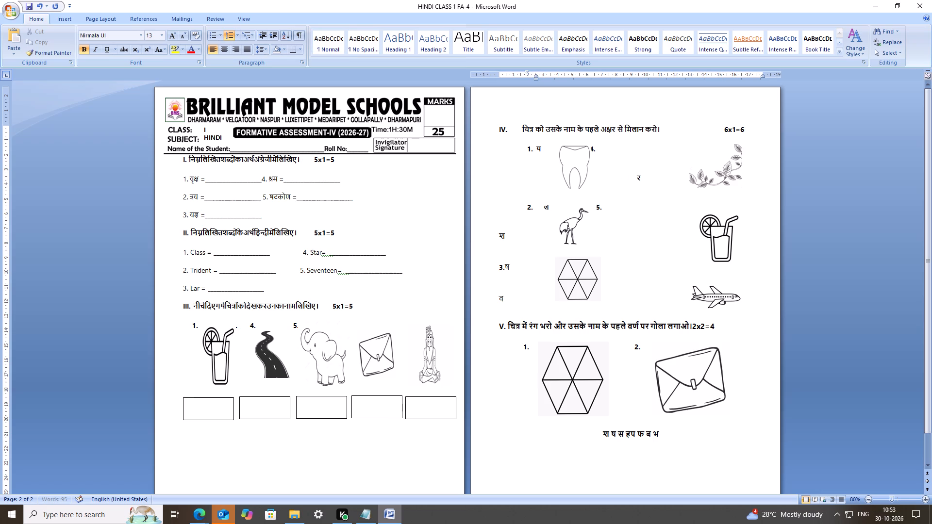
key("space")
key("space")
key("space")
key("space")
key("space")
key("space")
key("space")
Shift the letter श in section IV from the page margin to line up under ल between the picture columns.
left_click(496, 240)
key("space")
key("space")
key("space")
key("space")
key("space")
key("space")
key("space")
key("space")
key("space")
key("space")
key("space")
key("space")
key("space")
key("space")
key("space")
key("space")
key("space")
key("space")
key("space")
key("space")
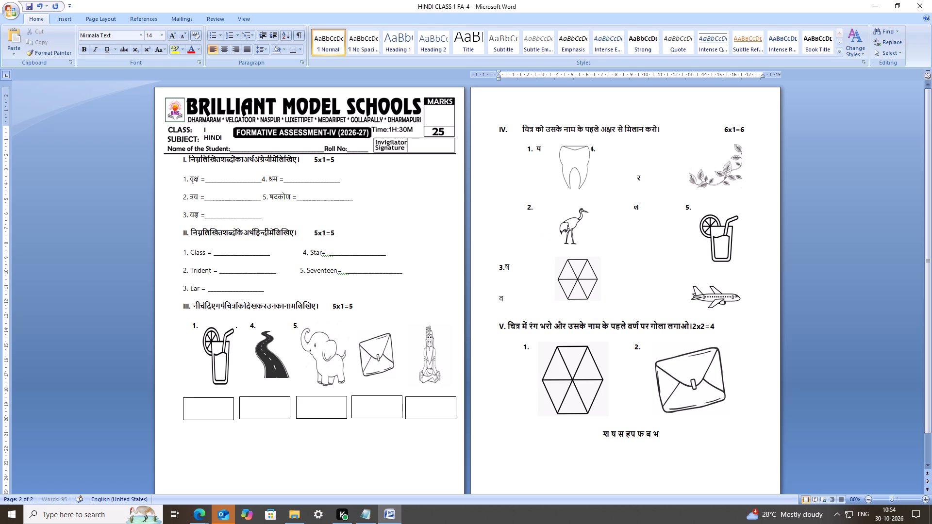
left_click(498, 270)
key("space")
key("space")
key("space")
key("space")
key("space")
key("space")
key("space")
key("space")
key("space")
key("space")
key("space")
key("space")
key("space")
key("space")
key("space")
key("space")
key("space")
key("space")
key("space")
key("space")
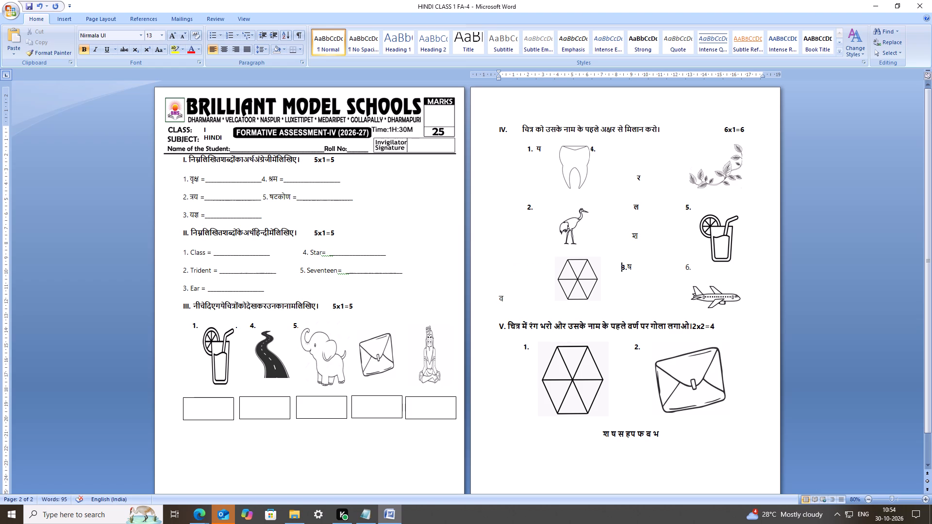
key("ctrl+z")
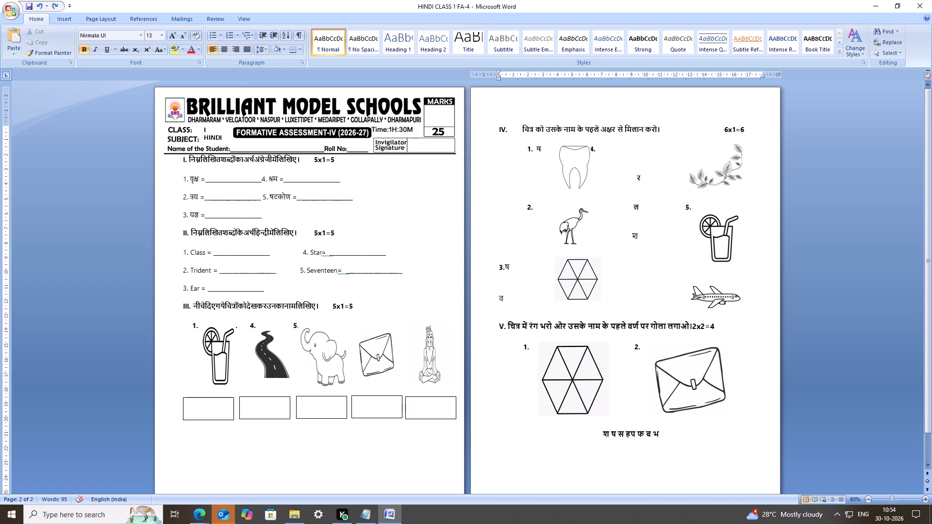
Space the letter ष away from number 3. in section IV until it lines up under श between the picture columns.
left_click(504, 268)
key("space")
key("space")
key("space")
key("space")
key("space")
key("space")
key("space")
key("space")
key("space")
key("space")
key("space")
key("space")
key("space")
key("space")
key("space")
key("space")
key("space")
key("space")
key("space")
key("space")
key("space")
key("space")
key("space")
key("space")
key("space")
key("space")
key("space")
key("space")
key("space")
key("space")
key("space")
key("space")
key("space")
key("space")
key("space")
key("space")
key("space")
key("space")
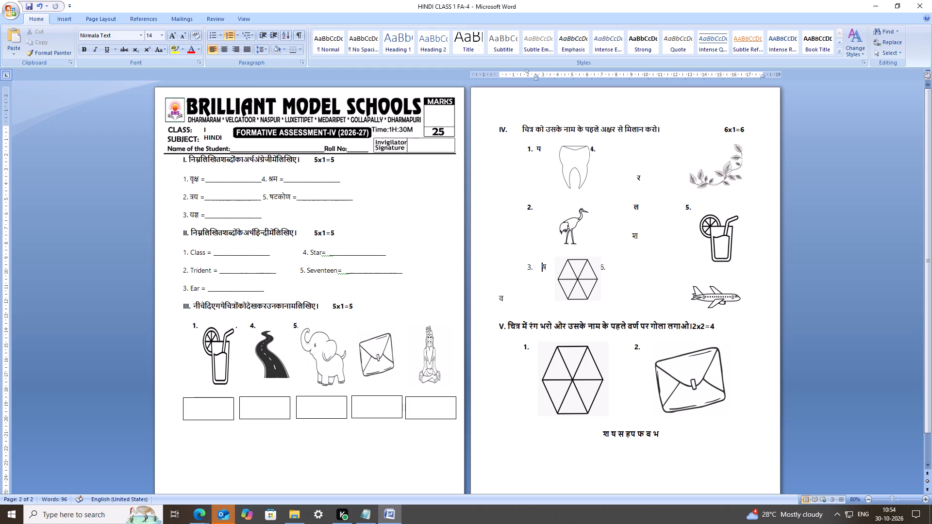
key("space")
key("space")
key("space")
key("space")
key("space")
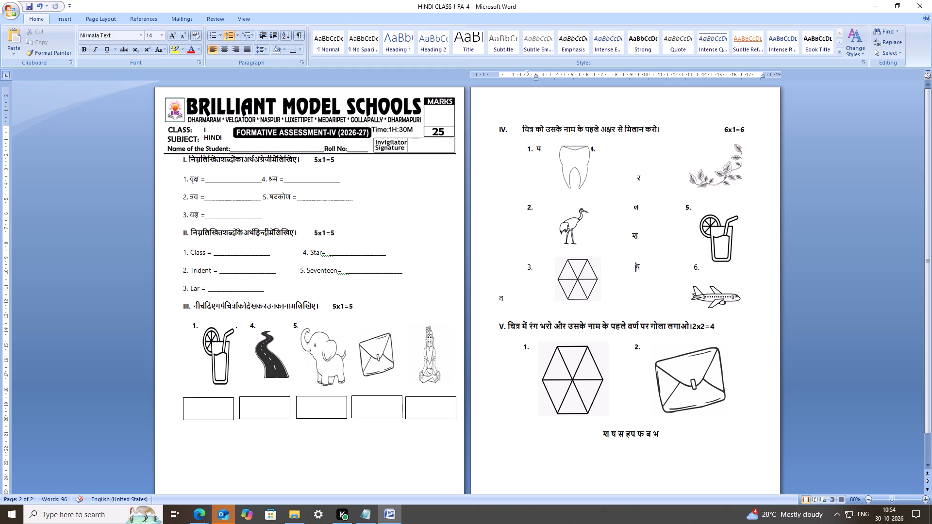
Shift the letter व in section IV from the page margin to line up under ष between the picture columns.
left_click(495, 298)
key("space")
key("space")
key("space")
key("space")
key("space")
key("space")
key("space")
key("space")
key("space")
key("space")
key("space")
key("space")
key("space")
key("space")
key("space")
key("space")
key("space")
key("space")
key("space")
key("space")
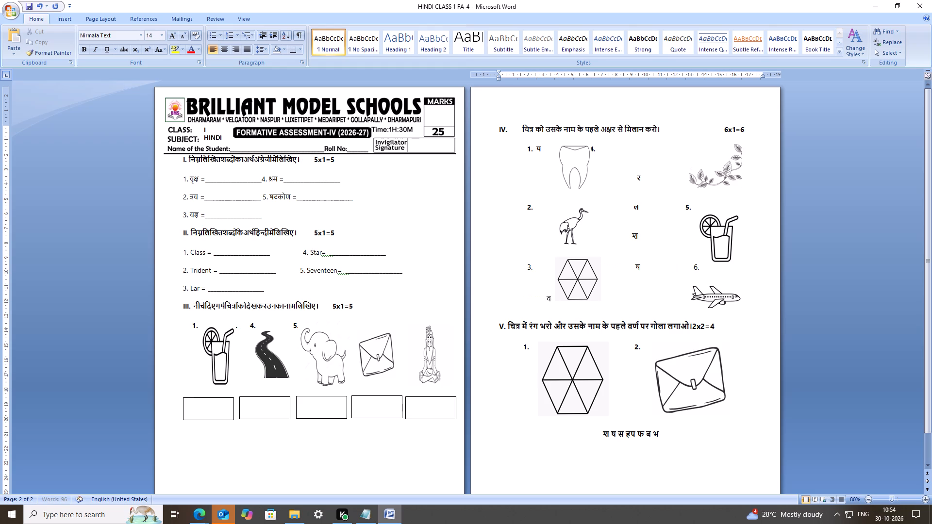
key("space")
key("space")
Space the letter य away from number 1. in section IV until it sits above र, moving number 4. beside the leaf picture.
left_click(590, 147)
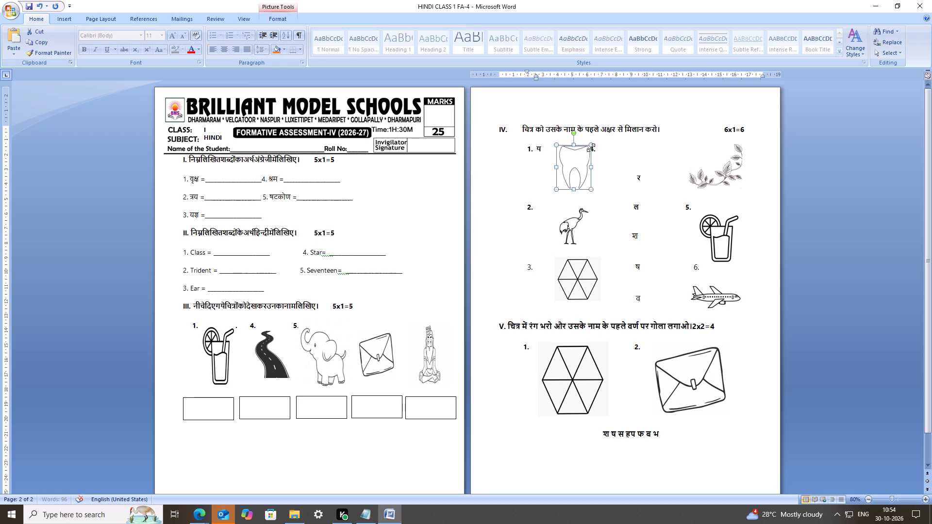
left_click(595, 149)
key("Left")
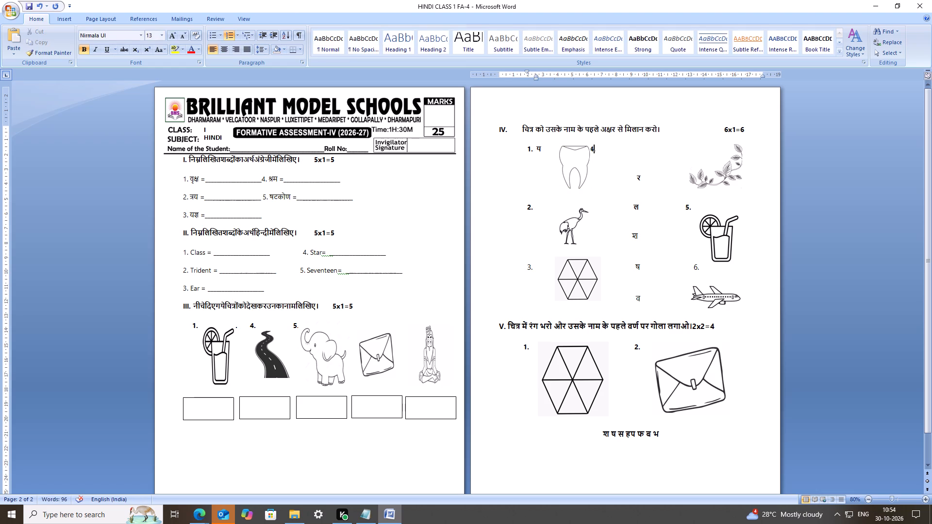
key("Left")
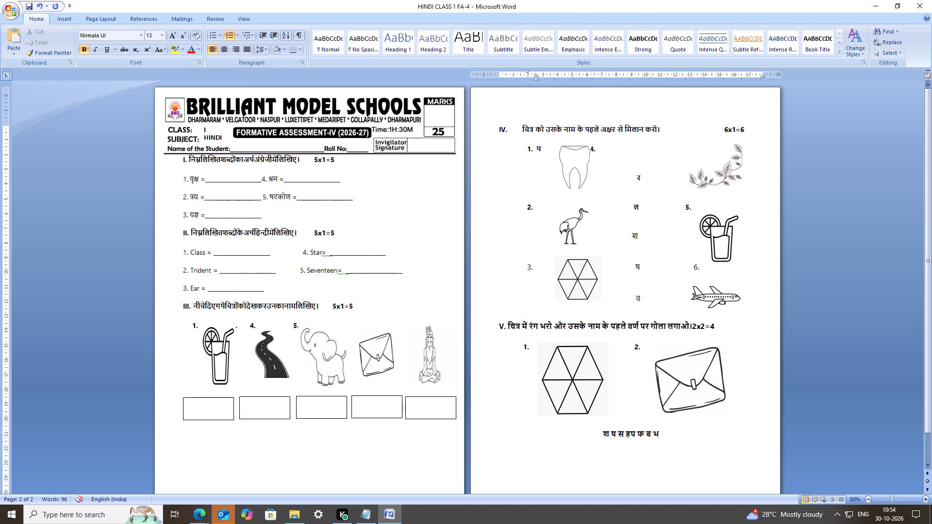
left_click(537, 148)
key("space")
key("space")
key("space")
key("space")
key("space")
key("space")
key("space")
key("space")
key("space")
key("space")
key("space")
key("space")
key("space")
key("space")
key("space")
key("space")
key("space")
key("space")
key("space")
key("space")
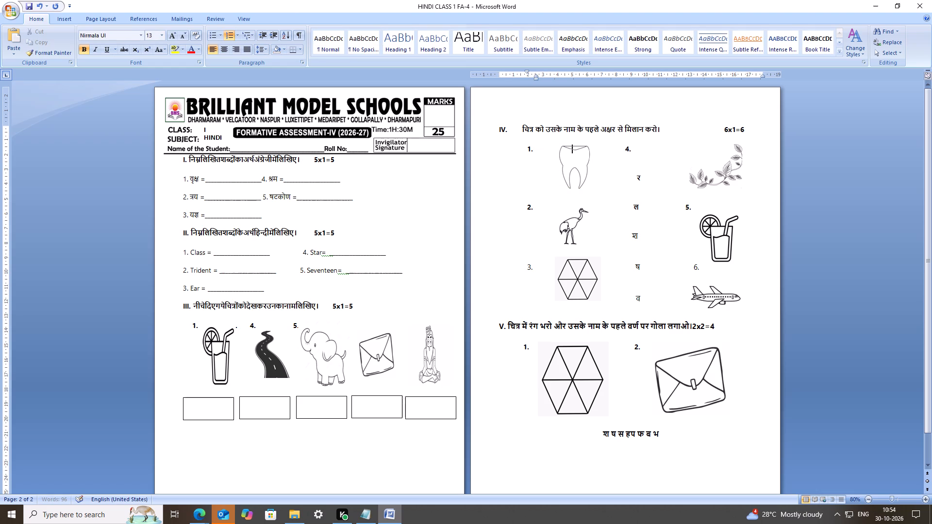
key("space")
key("space")
Remove one space before the letter र in section IV to align it more closely with य and ल.
left_click(635, 181)
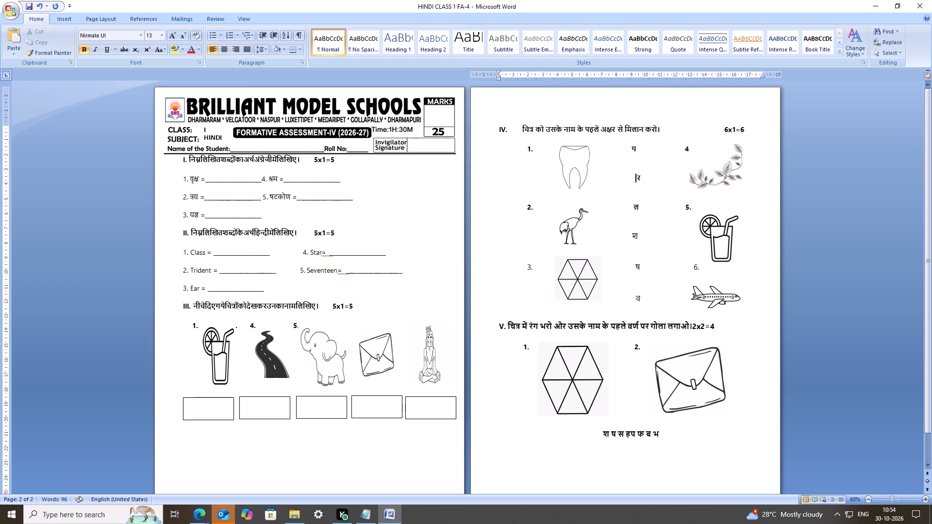
key("BackSpace")
Save the Class 1 FA-4 question paper.
key("ctrl+s")
key("ctrl+s")
key("ctrl+s")
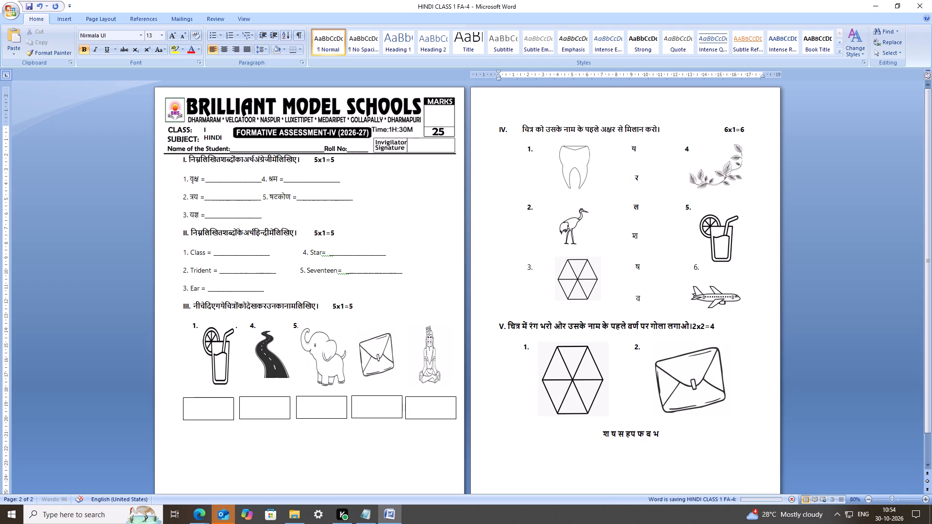
key("ctrl+s")
key("ctrl+s")
key("ctrl+s")
key("ctrl+s")
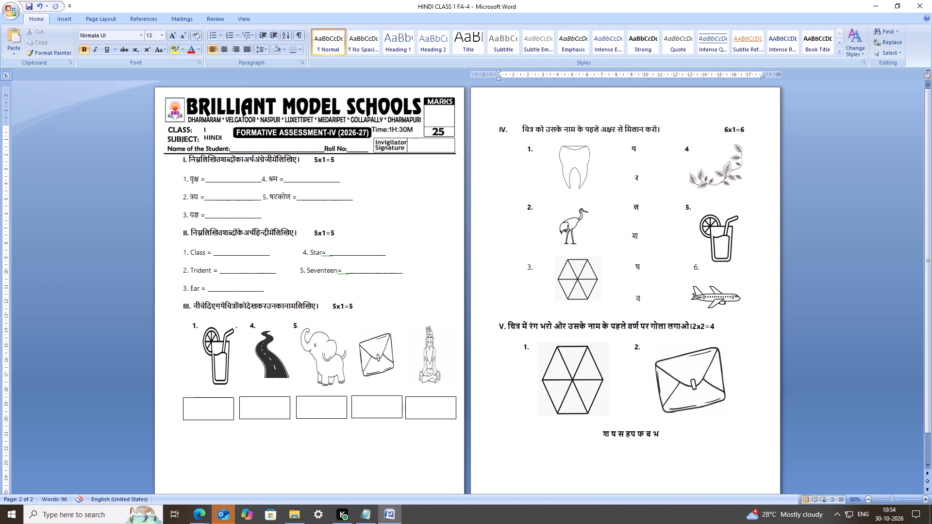
Insert four spaces between section V's heading text and its marks 2x2=4.
left_click(693, 327)
key("space")
key("space")
key("space")
key("space")
Add seven spaces after the numeral V. so section V's heading text starts in line with section IV's heading.
left_click(506, 327)
key("space")
key("space")
key("space")
key("space")
key("space")
key("space")
key("space")
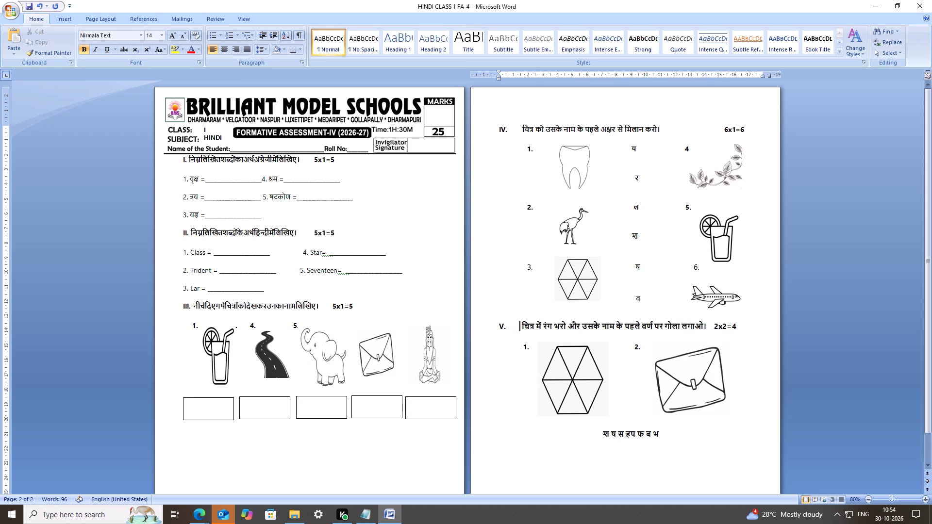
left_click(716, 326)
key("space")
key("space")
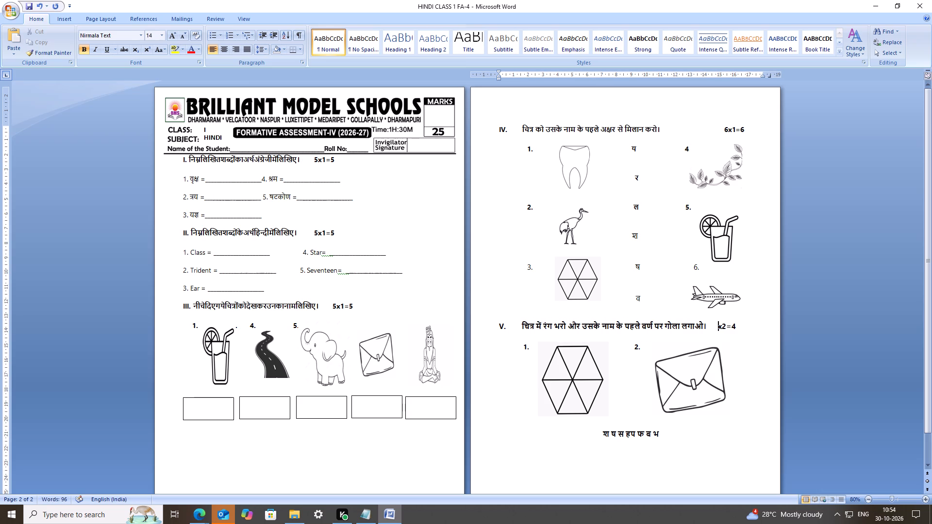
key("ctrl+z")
Insert nine more spaces before the marks 2x2=4 in section V's heading to bring them roughly under section IV's marks.
left_click(713, 327)
key("space")
key("space")
key("space")
key("space")
key("space")
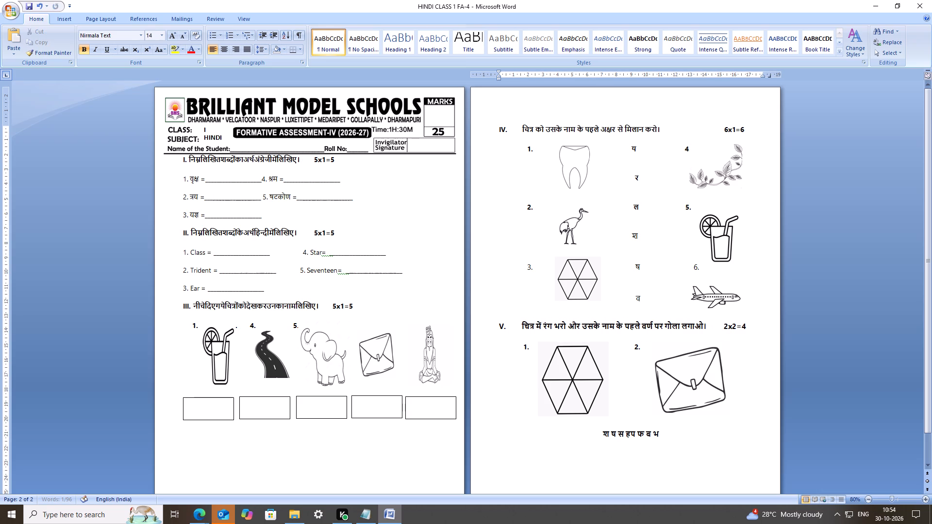
key("space")
key("space")
key("space")
key("space")
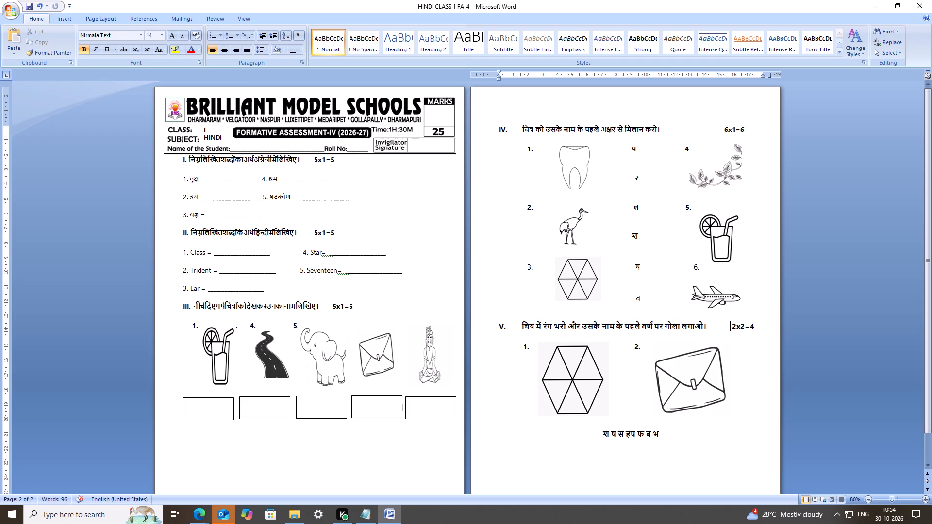
Save the Class 1 FA-4 question paper with the adjusted section V heading.
key("ctrl+s")
key("ctrl+s")
key("ctrl+s")
key("ctrl+s")
Insert 31 spaces between ह and प in section V's letter line to separate the two letter groups.
left_click(624, 436)
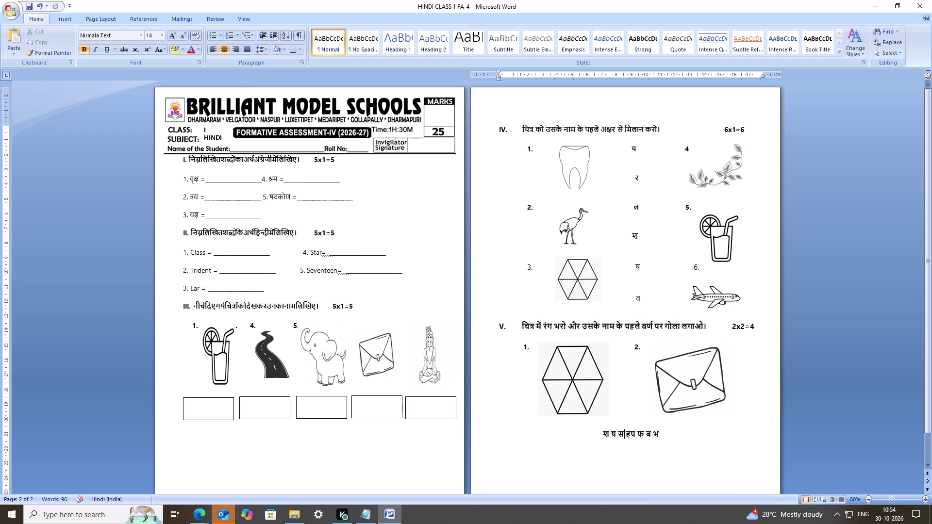
left_click(629, 436)
key("space")
key("space")
key("space")
key("space")
key("space")
key("space")
key("space")
key("space")
key("space")
key("space")
key("space")
key("space")
key("space")
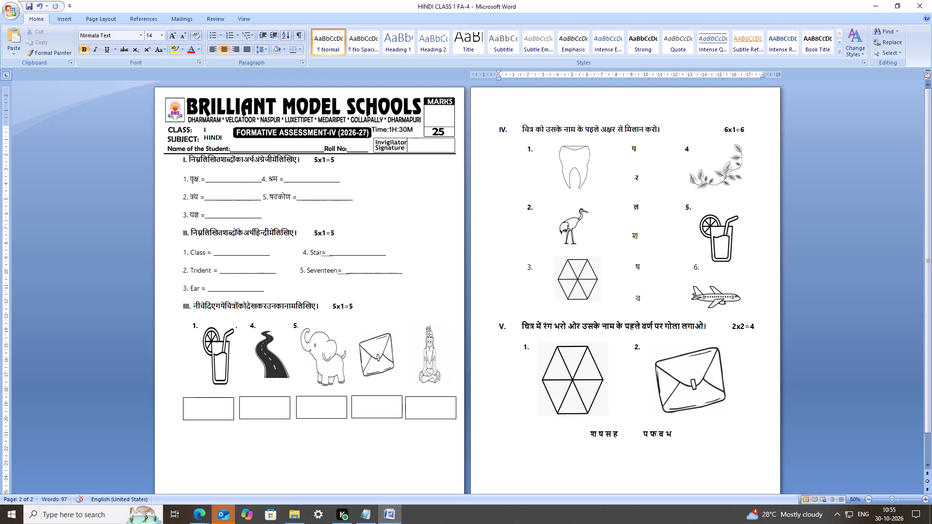
key("space")
key("space")
key("space")
key("space")
key("space")
key("space")
key("space")
key("space")
key("space")
key("space")
key("space")
key("space")
key("space")
key("space")
key("space")
key("space")
key("space")
key("space")
Widen the gap between the श ष स ह and प फ ब भ groups by 13 more spaces.
left_click(624, 431)
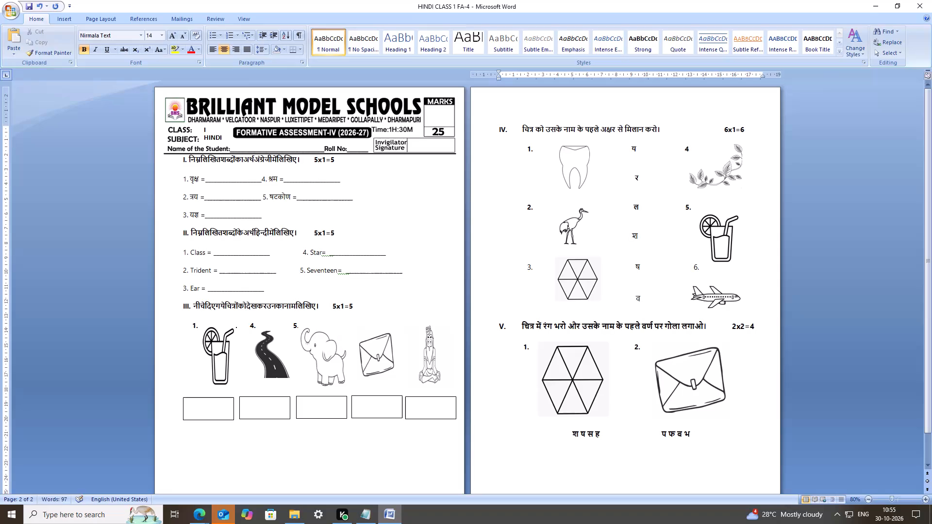
key("space")
key("space")
key("space")
key("space")
key("space")
key("space")
key("space")
key("space")
key("space")
key("space")
key("space")
key("space")
key("space")
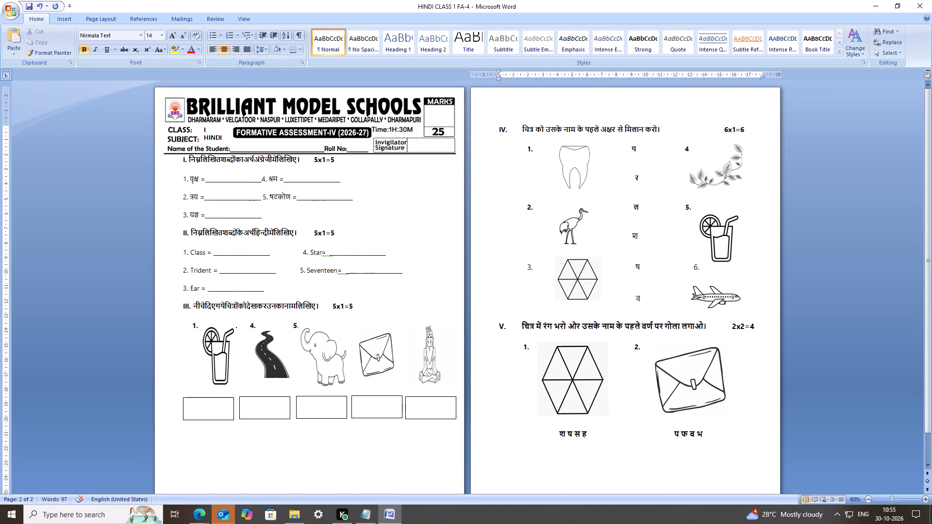
Remove bold from section V's whole letter line and enlarge its font to 18.
left_click_drag(727, 438, 554, 438)
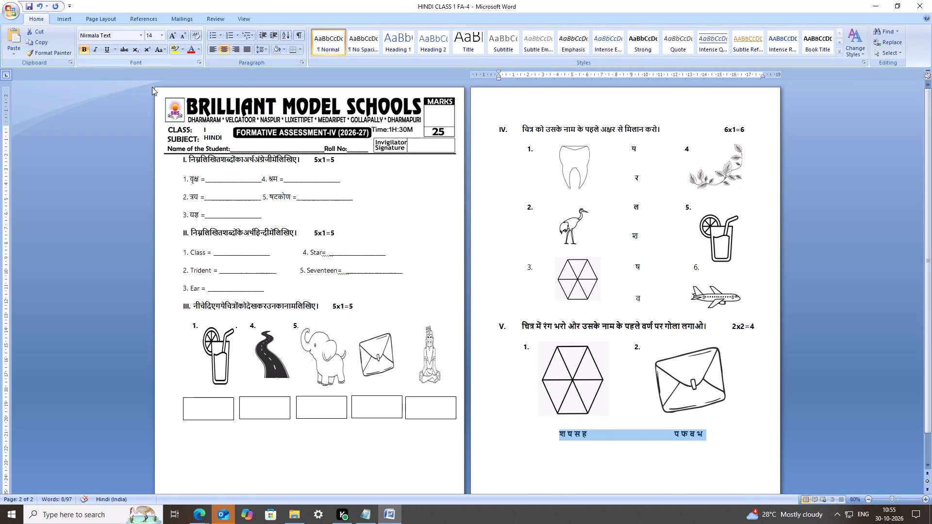
left_click(85, 49)
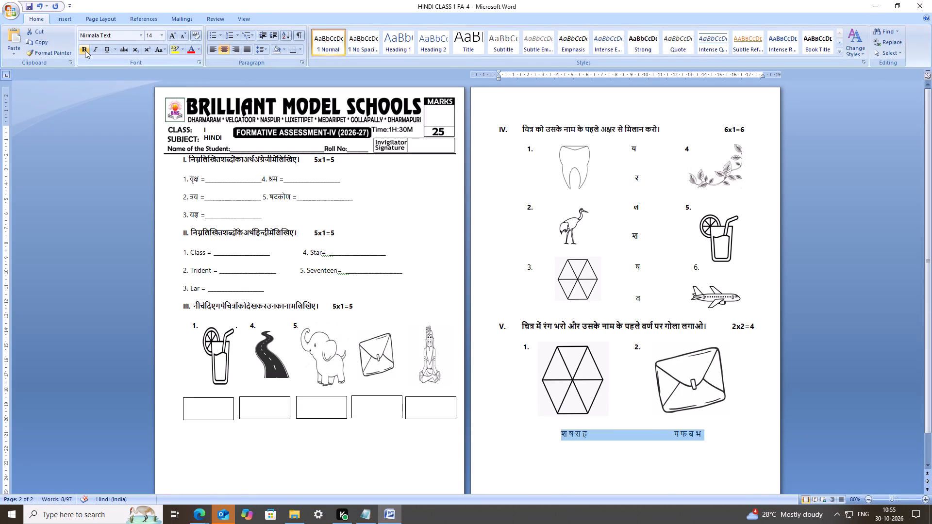
left_click(167, 37)
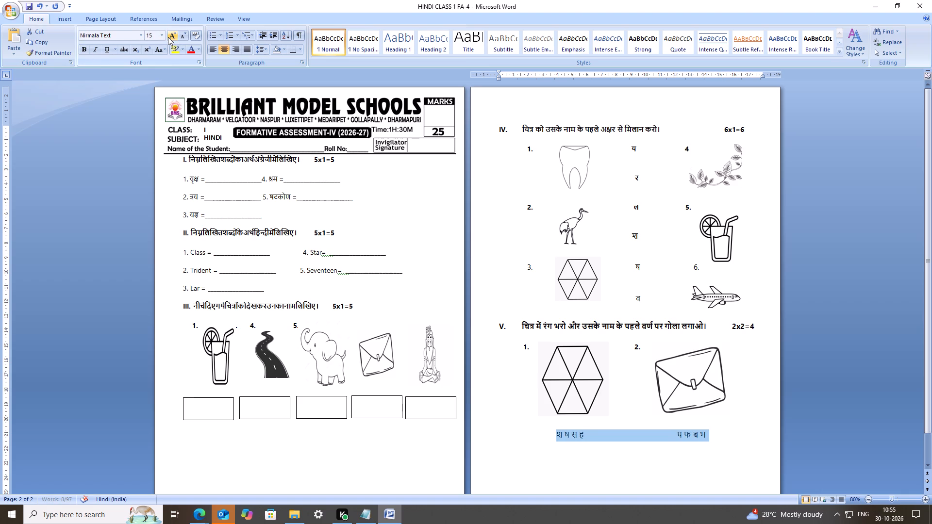
left_click(168, 37)
left_click(168, 37)
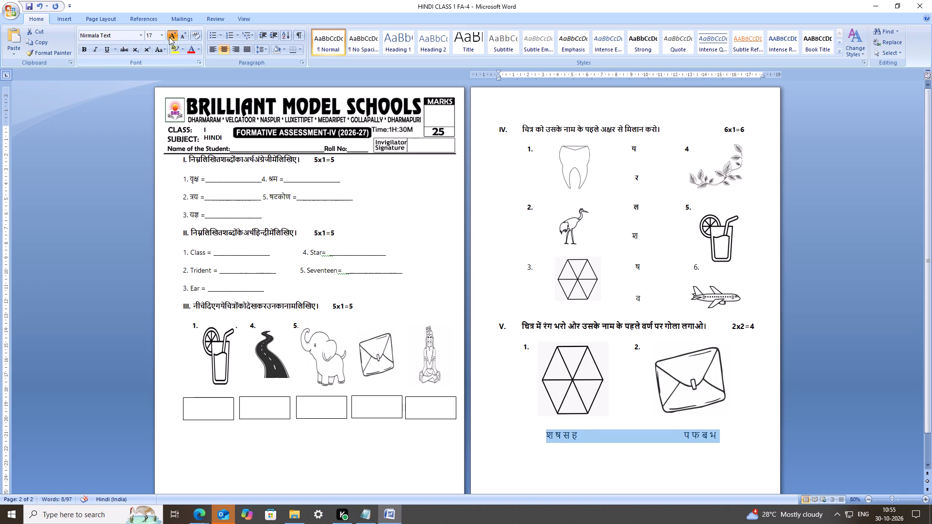
left_click(169, 37)
Spread out the letters श ष स ह in section V by adding four spaces between each neighbouring pair.
left_click(555, 437)
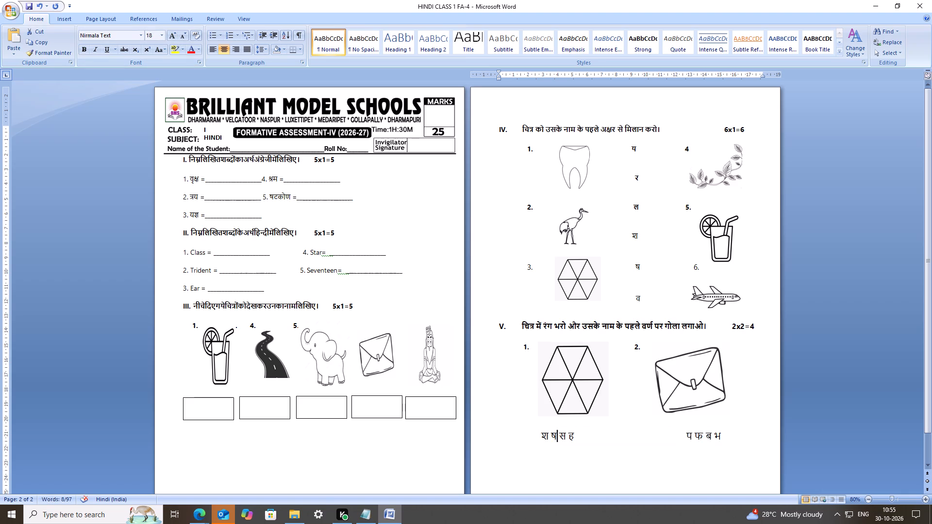
left_click(552, 436)
key("space")
key("space")
key("space")
key("space")
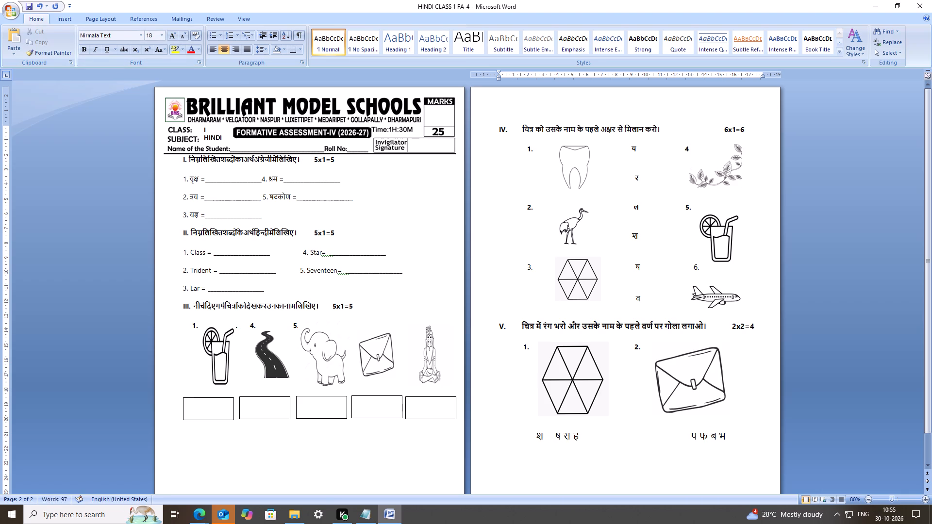
left_click(568, 437)
key("space")
key("space")
key("space")
key("space")
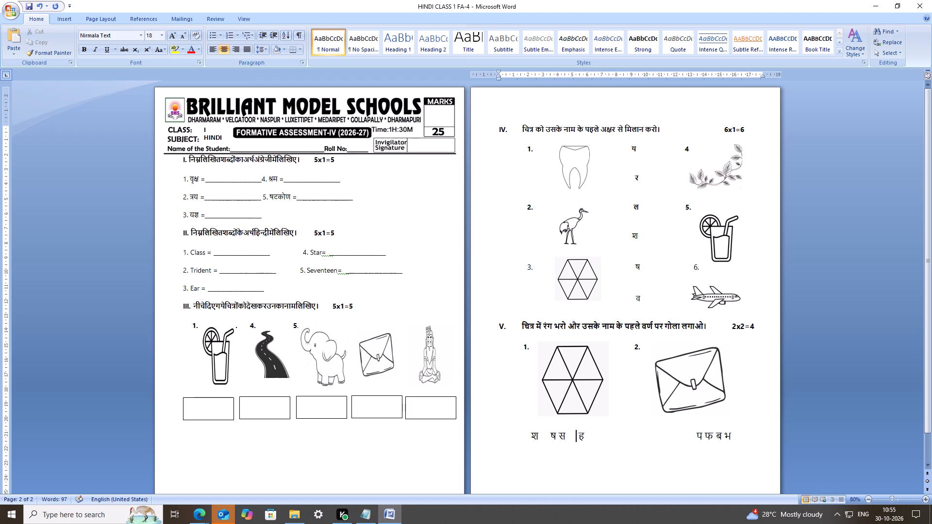
left_click(562, 435)
key("space")
key("space")
key("space")
key("space")
Delete 11 spaces from the gap between section V's two letter groups to bring them closer together.
left_click(702, 436)
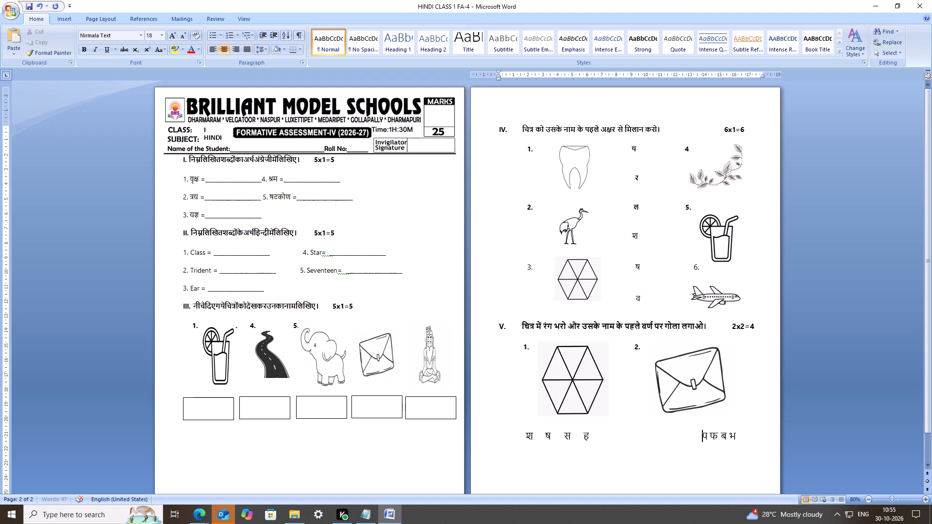
left_click(711, 439)
left_click(690, 442)
key("BackSpace")
key("BackSpace")
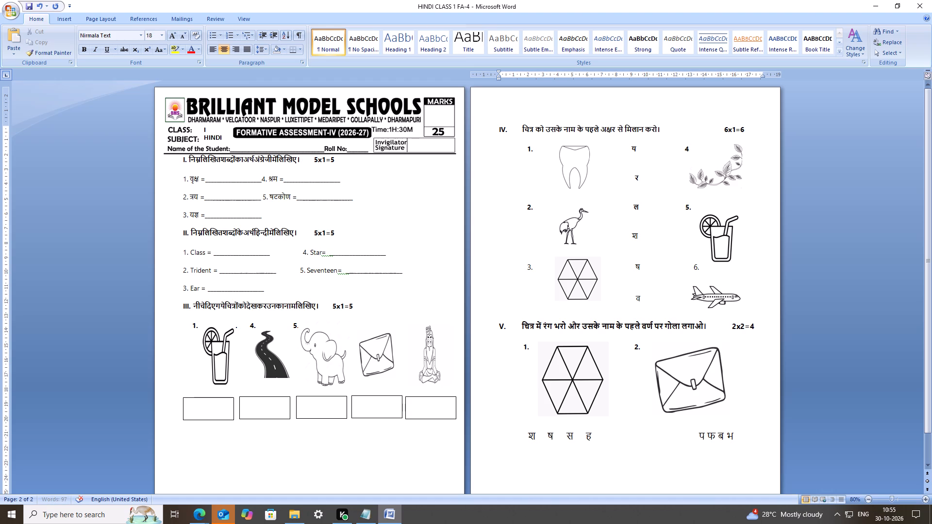
key("BackSpace")
key("BackSpace")
key("BackSpace")
key("BackSpace")
key("BackSpace")
key("BackSpace")
key("BackSpace")
key("BackSpace")
key("BackSpace")
Spread out the letters प फ ब भ in section V by adding five spaces between each neighbouring pair.
left_click(699, 439)
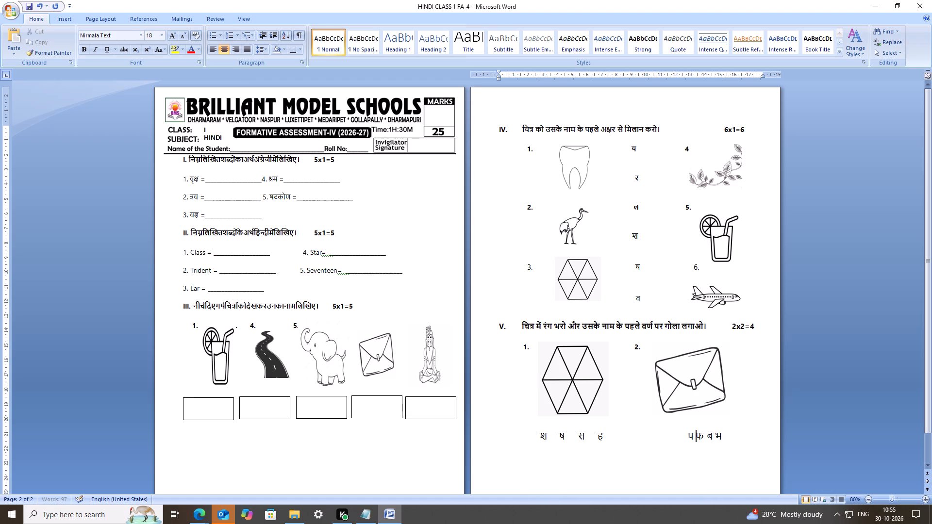
key("space")
key("space")
key("space")
key("space")
key("space")
left_click(714, 435)
key("space")
key("space")
key("space")
key("space")
key("space")
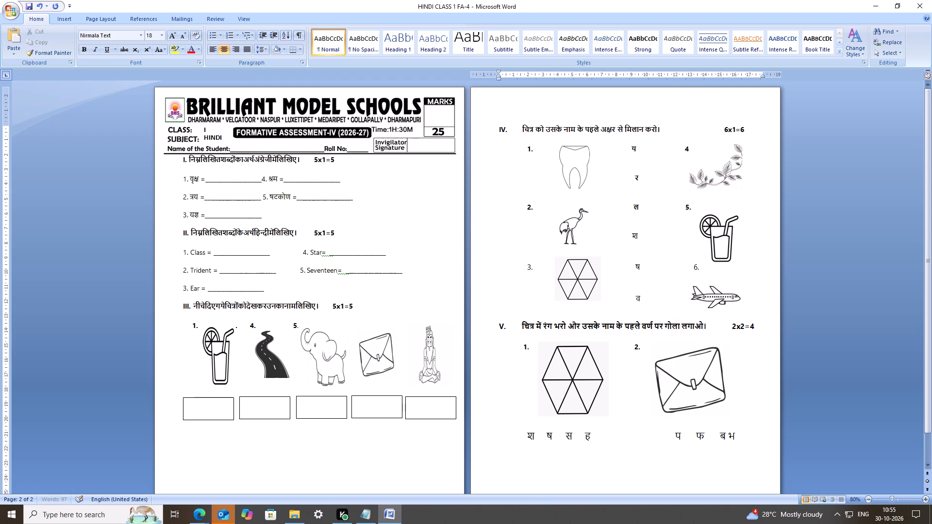
left_click(727, 437)
key("space")
key("space")
key("space")
key("space")
key("space")
left_click(678, 469)
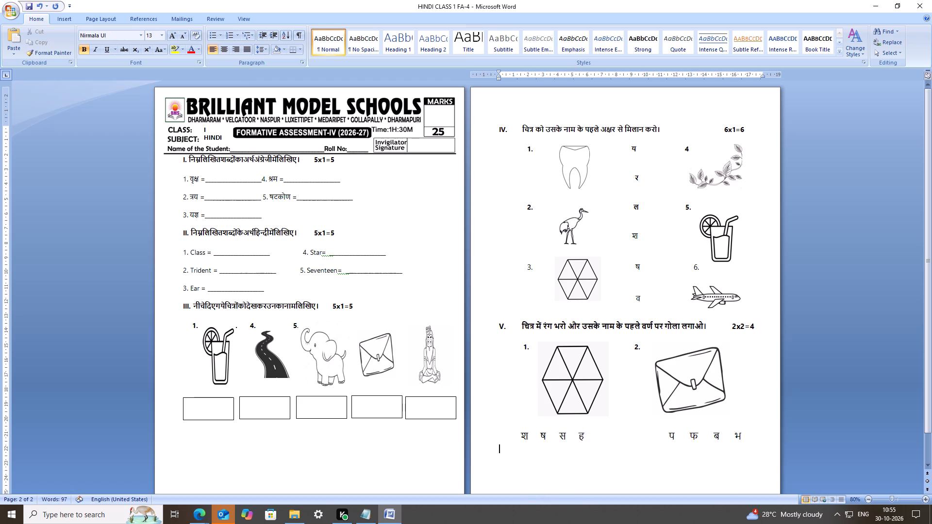
Insert eight spaces before श at the start of section V's letter line to shift the letters under their pictures.
left_click(515, 439)
key("space")
key("space")
key("space")
key("space")
key("space")
key("space")
key("space")
key("space")
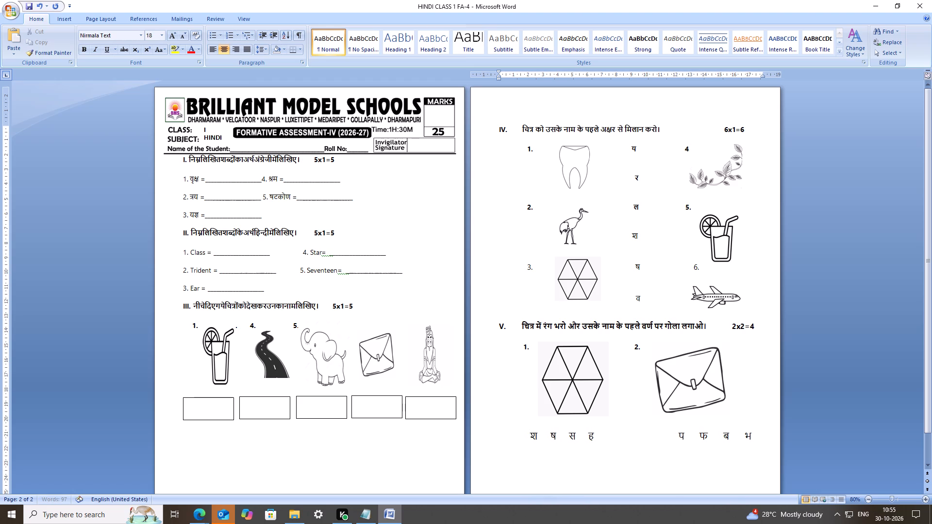
Delete 14 spaces from the gap before प so both letter groups sit centred under the hexagon and envelope pictures.
left_click(663, 436)
key("BackSpace")
key("BackSpace")
key("BackSpace")
key("BackSpace")
key("BackSpace")
key("BackSpace")
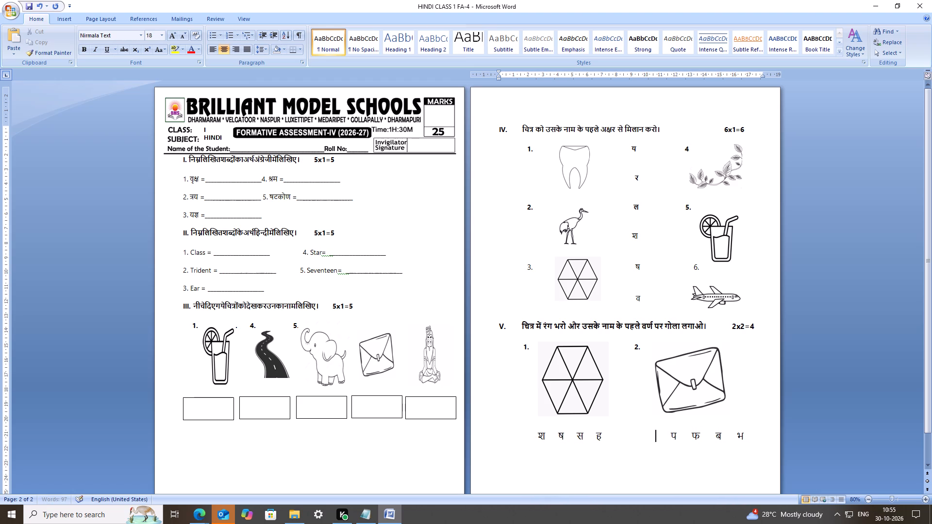
key("BackSpace")
key("BackSpace")
key("BackSpace")
key("BackSpace")
key("BackSpace")
key("BackSpace")
key("BackSpace")
key("BackSpace")
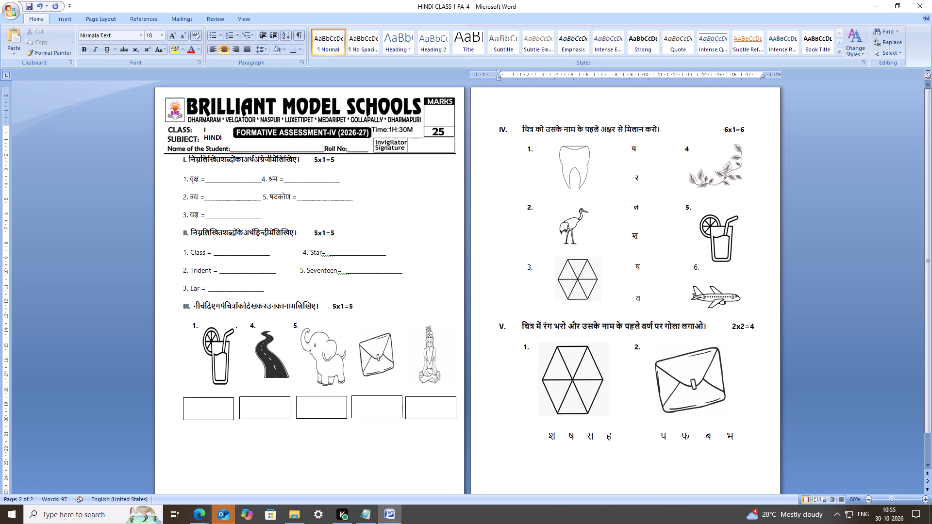
left_click(655, 484)
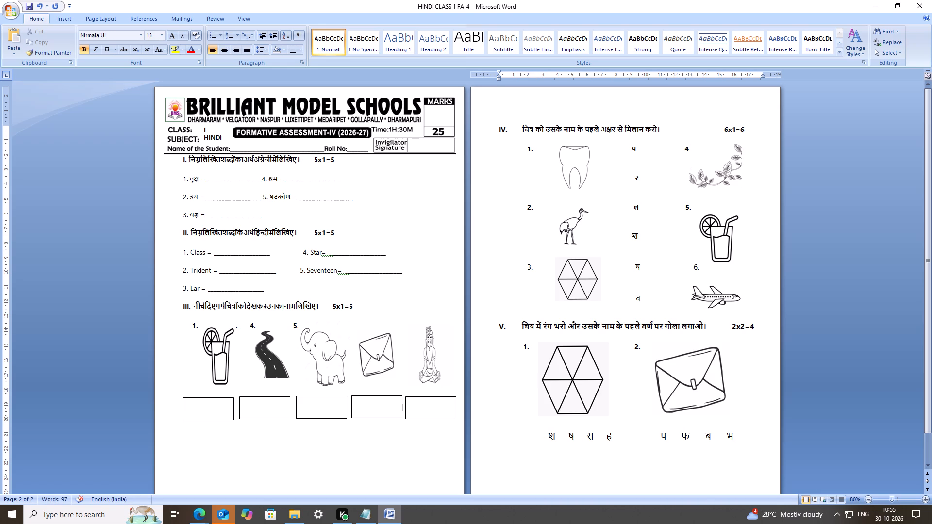
Save the Class 1 FA-4 question paper with the rearranged section V letters.
scroll(395, 418, "down", 4)
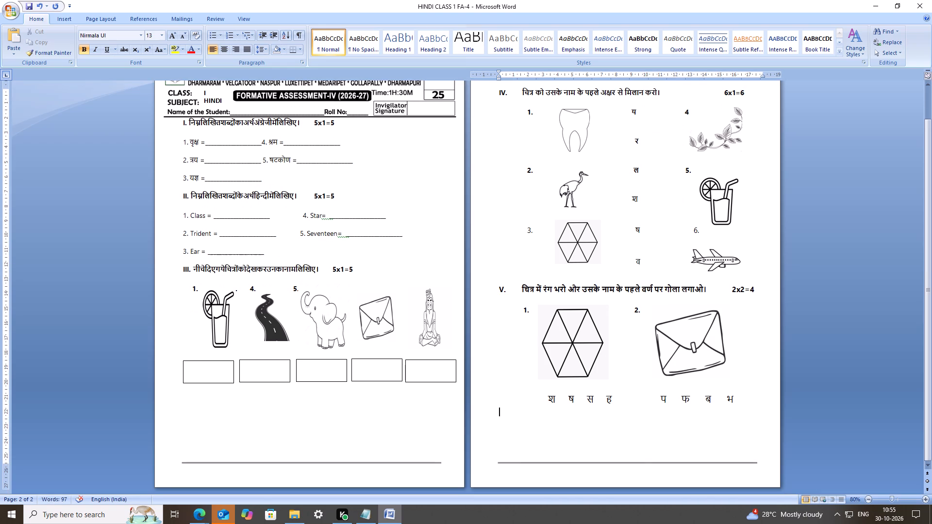
key("ctrl+s")
key("ctrl+s")
key("ctrl+s")
key("ctrl+s")
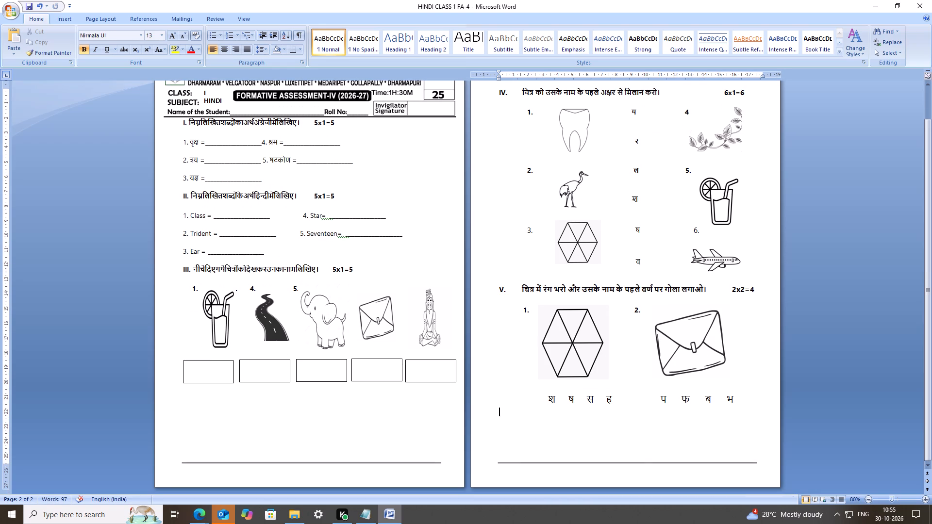
Insert spaces between the words of section I's heading so it reads निम्न लिखित शब्दों का अर्थ अंग्रेजी में लिखिए।.
left_click(199, 124)
key("space")
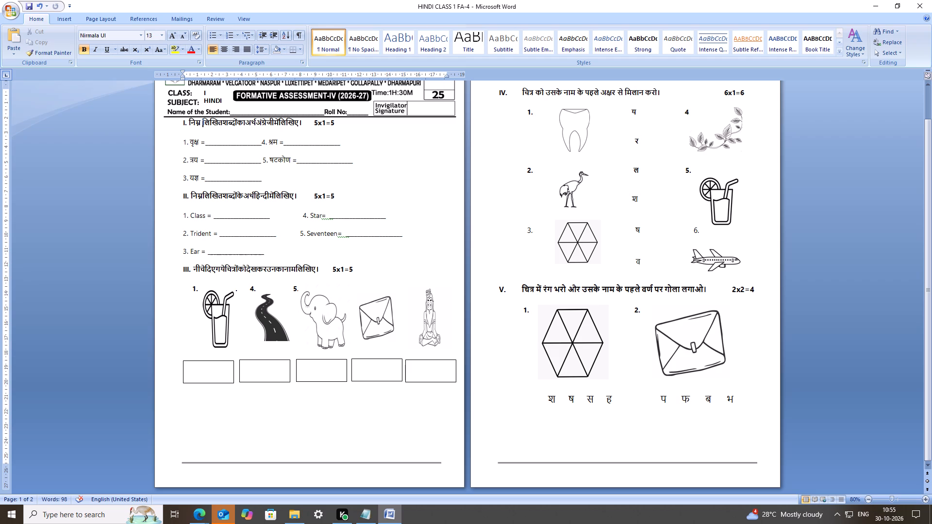
left_click(223, 123)
key("space")
left_click(240, 122)
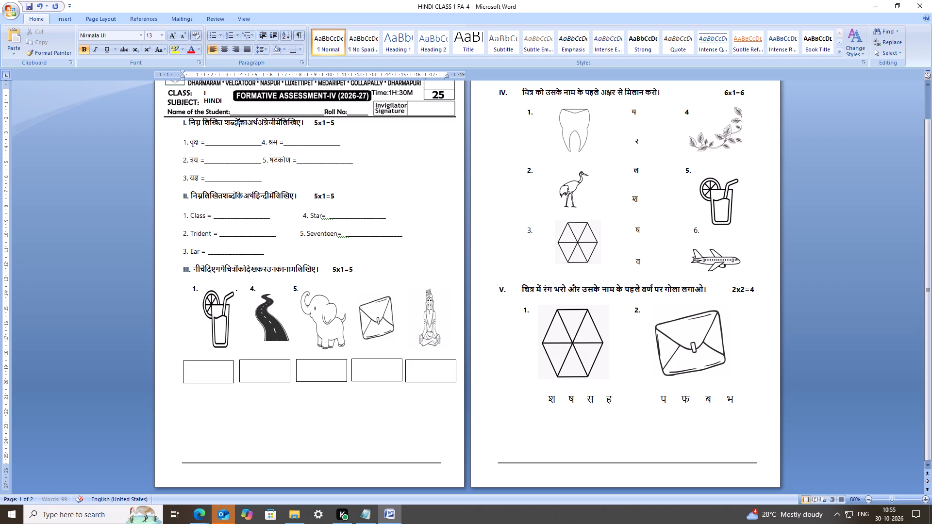
key("space")
left_click(250, 124)
key("space")
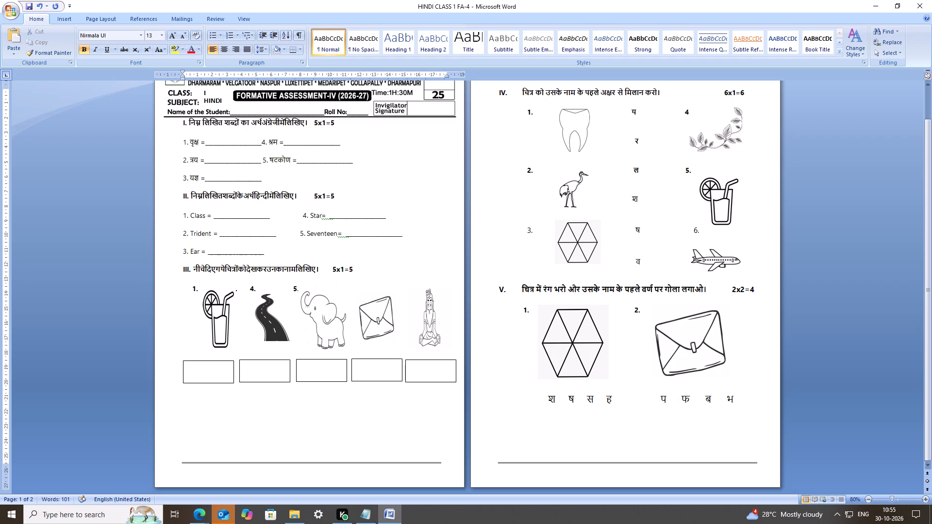
left_click(264, 122)
key("space")
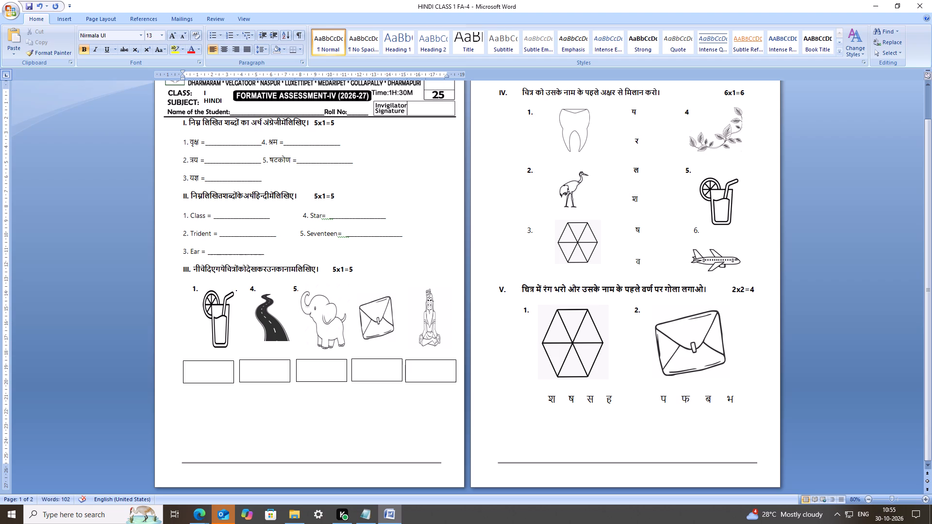
left_click(280, 121)
key("space")
left_click(297, 126)
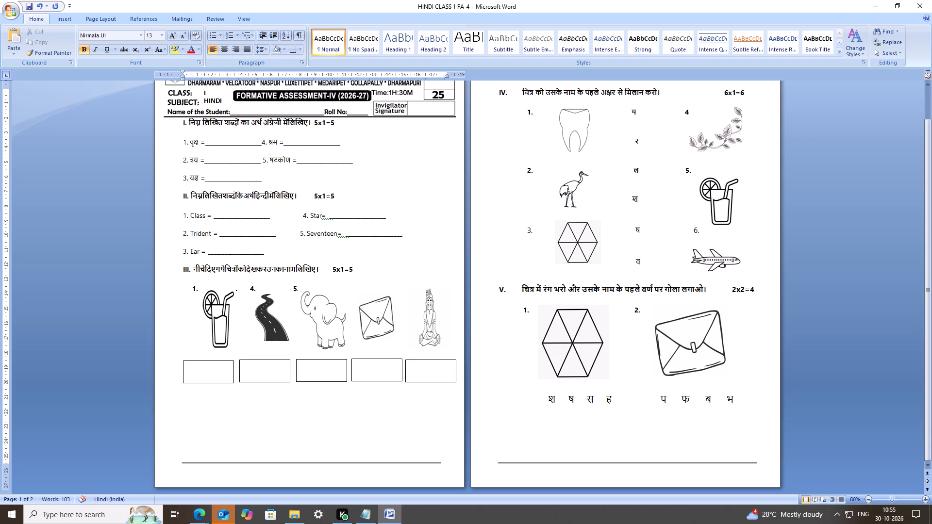
left_click(288, 122)
key("space")
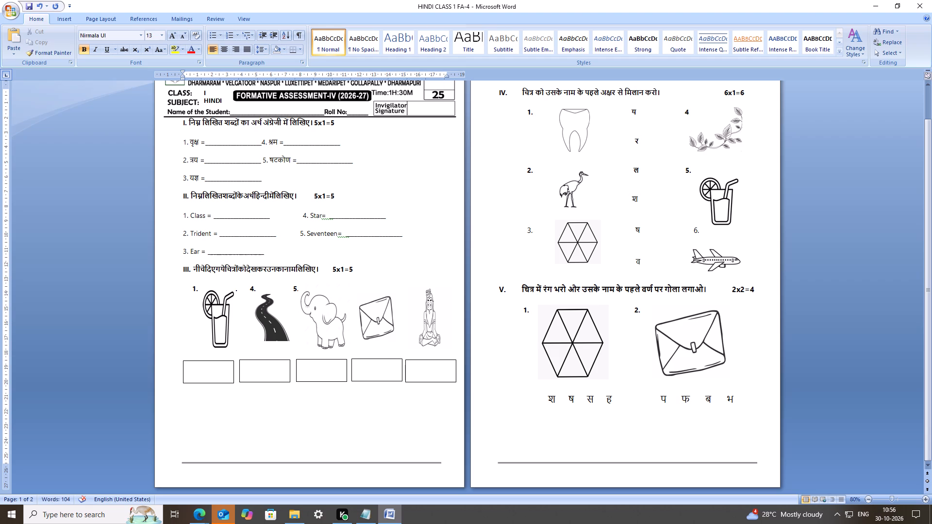
Insert 22 spaces before 5x1=5 in section I's heading to move the marks toward the right margin.
left_click(315, 122)
key("space")
key("space")
key("space")
key("space")
key("space")
key("space")
key("space")
key("space")
key("space")
key("space")
key("space")
key("space")
key("space")
key("space")
key("space")
key("space")
key("space")
key("space")
key("space")
key("space")
key("space")
key("space")
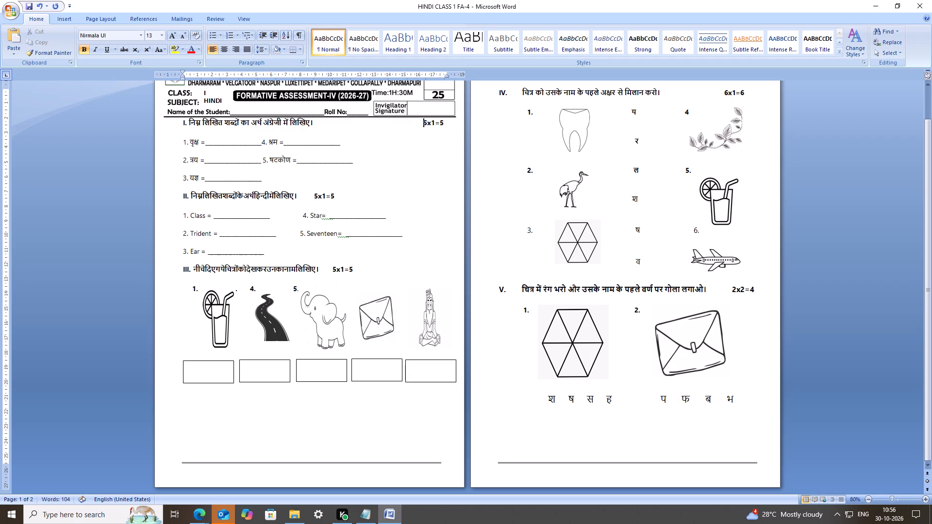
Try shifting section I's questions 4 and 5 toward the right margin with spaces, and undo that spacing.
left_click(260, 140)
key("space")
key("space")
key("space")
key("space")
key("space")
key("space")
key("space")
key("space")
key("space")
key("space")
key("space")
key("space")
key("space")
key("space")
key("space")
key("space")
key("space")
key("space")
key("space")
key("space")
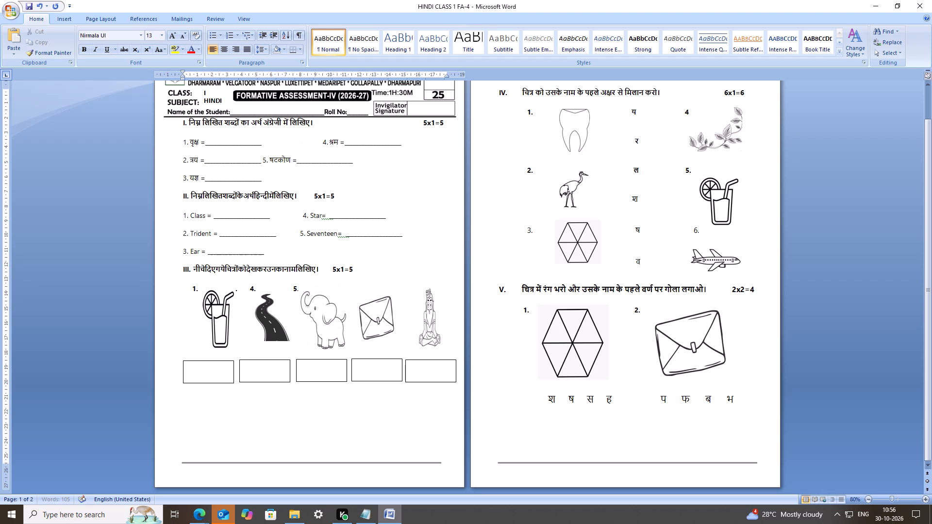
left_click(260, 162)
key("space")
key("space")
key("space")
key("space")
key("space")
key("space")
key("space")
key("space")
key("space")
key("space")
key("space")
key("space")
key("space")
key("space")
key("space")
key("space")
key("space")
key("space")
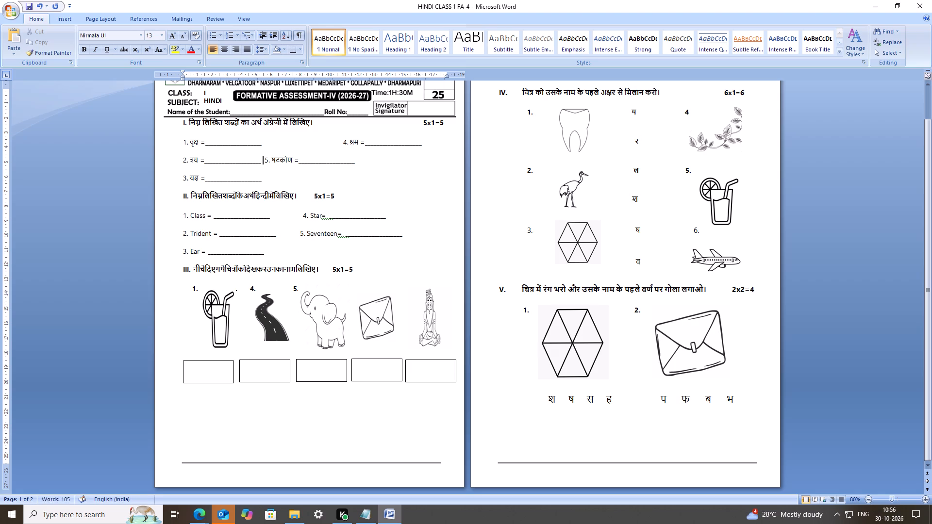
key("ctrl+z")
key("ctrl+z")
Indent question 1 (वृक्ष) in section I with four spaces.
left_click(183, 142)
key("space")
key("space")
key("space")
key("space")
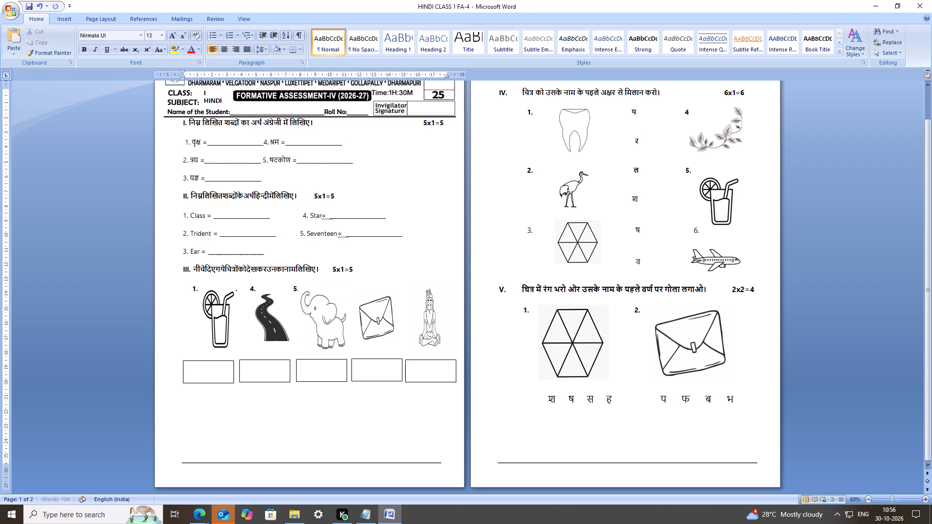
Insert five spaces between the numeral I. and the text of section I's heading.
left_click(189, 123)
key("space")
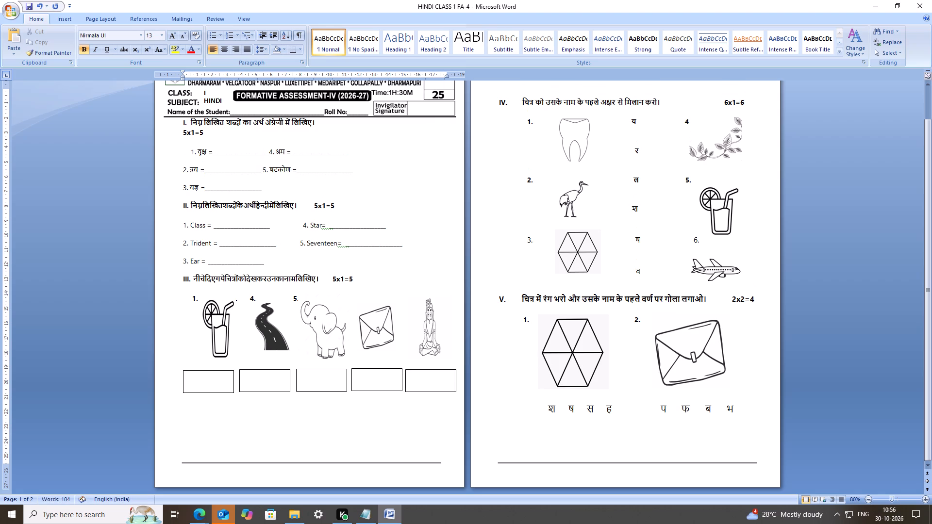
key("space")
key("space")
key("space")
key("space")
Delete 17 spaces from the gap before section I's marks so 5x1=5 sits on the heading line.
left_click_drag(404, 129, 382, 128)
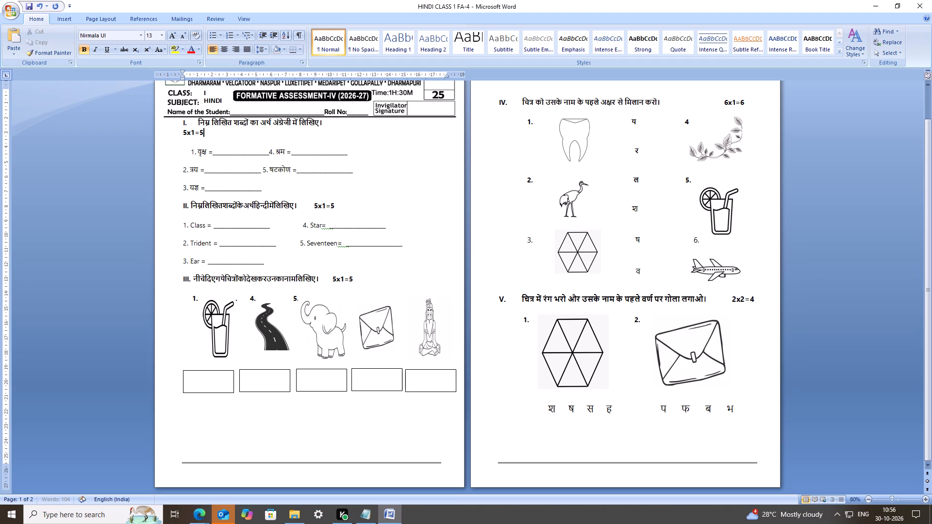
left_click(399, 126)
key("BackSpace")
key("BackSpace")
key("BackSpace")
key("BackSpace")
key("BackSpace")
key("BackSpace")
key("BackSpace")
key("BackSpace")
key("BackSpace")
key("BackSpace")
key("BackSpace")
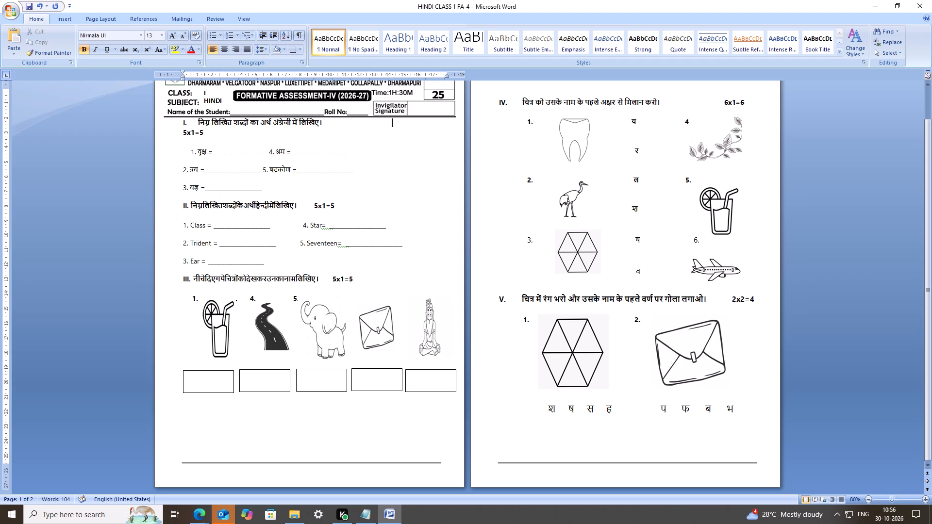
key("BackSpace")
key("BackSpace")
key("BackSpace")
key("BackSpace")
key("BackSpace")
key("BackSpace")
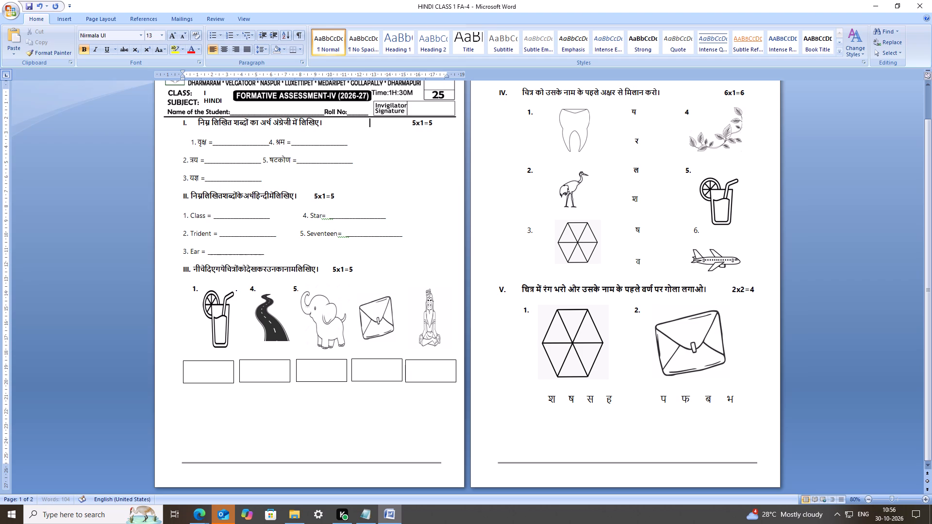
Align section I's questions under the heading text, adding two spaces before question 1, six before question 2 and five before question 3.
left_click(189, 142)
key("space")
key("space")
left_click(182, 159)
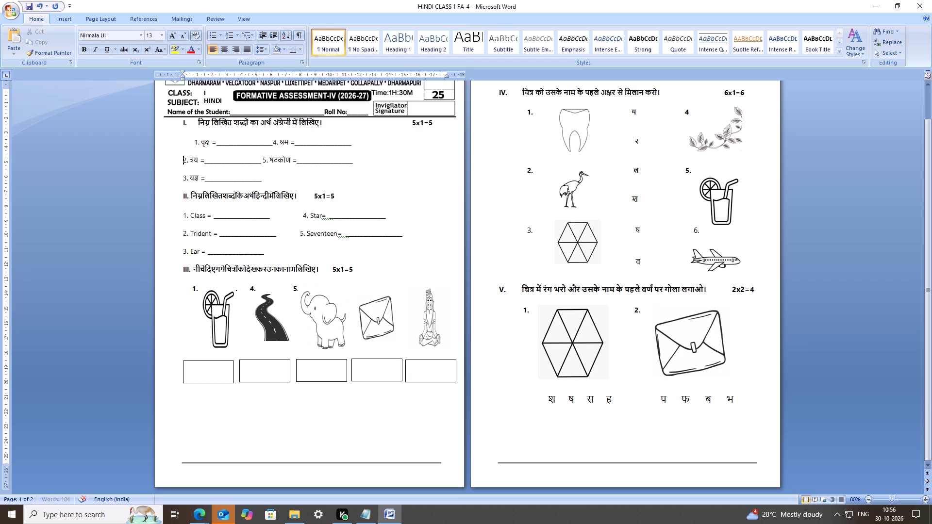
key("space")
key("space")
key("space")
key("space")
key("space")
key("space")
left_click(177, 179)
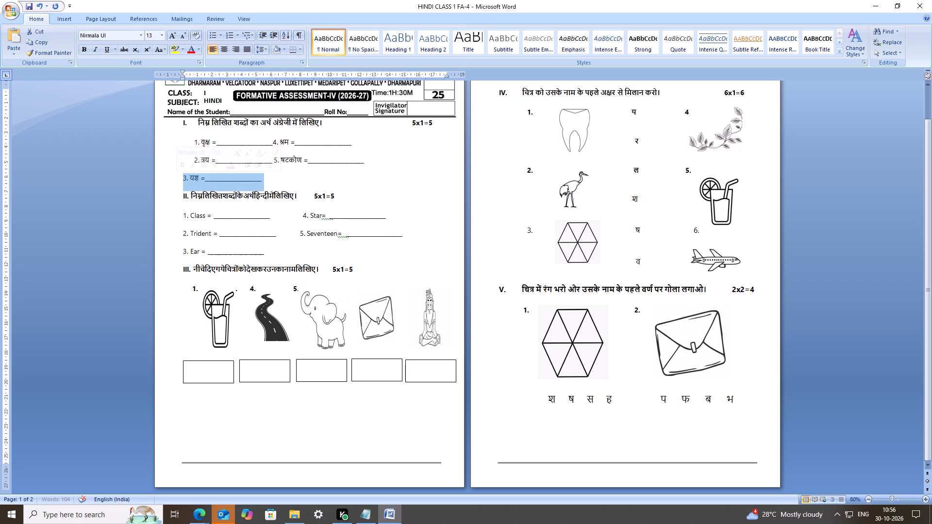
left_click(181, 180)
key("space")
key("space")
key("space")
key("space")
key("space")
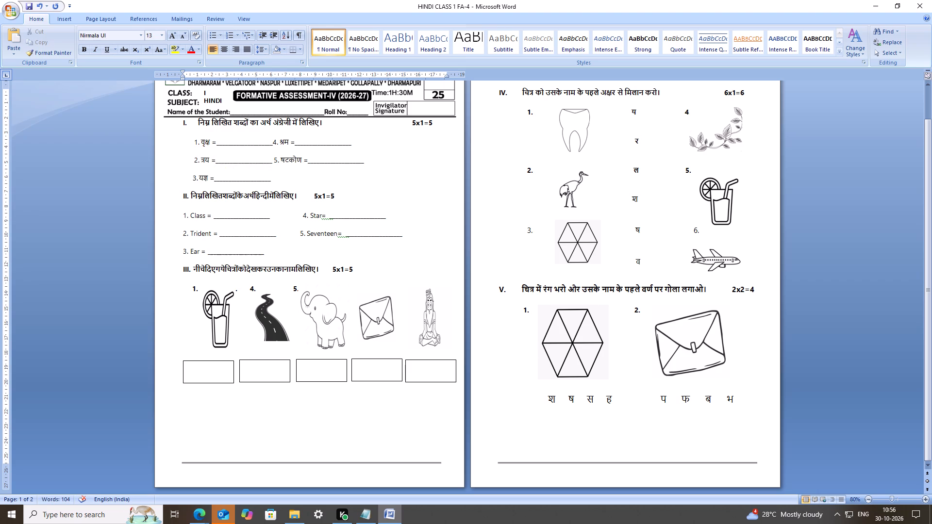
Insert 12 spaces before question 4 (श्रम) in section I to separate it from question 1's blank.
left_click(273, 144)
key("space")
key("space")
key("space")
key("space")
key("space")
key("space")
key("space")
key("space")
key("space")
key("space")
key("space")
key("space")
Insert 11 spaces before question 5 (षटकोण) in section I so it lines up under question 4.
left_click(275, 161)
key("space")
key("space")
key("space")
key("space")
key("space")
key("space")
key("space")
key("space")
key("space")
key("space")
key("space")
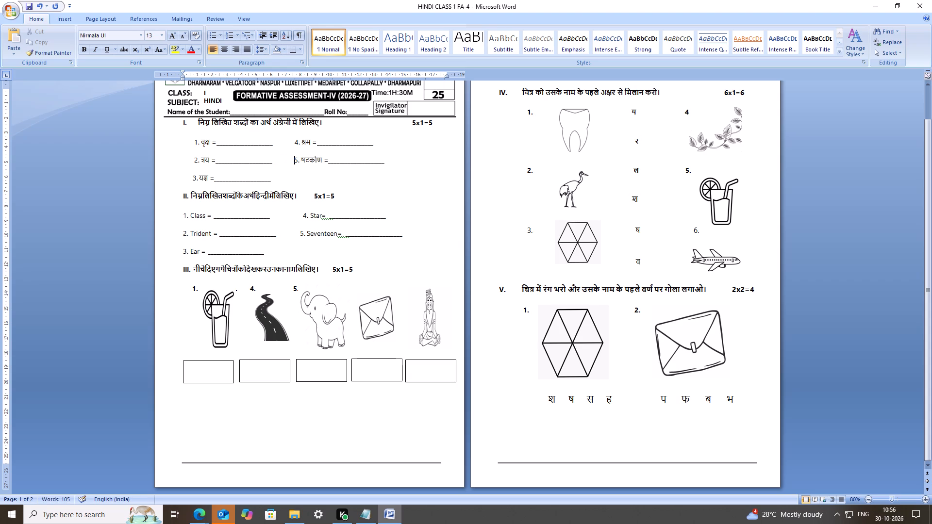
Add one more space before question 3 (यज्ञ) so it lines up with questions 1 and 2.
left_click(188, 179)
key("space")
Save the Class 1 FA-4 question paper with section I's new spacing.
key("ctrl+s")
key("ctrl+s")
key("ctrl+s")
Insert six spaces between the numeral II. and the text of section II's heading.
left_click(190, 196)
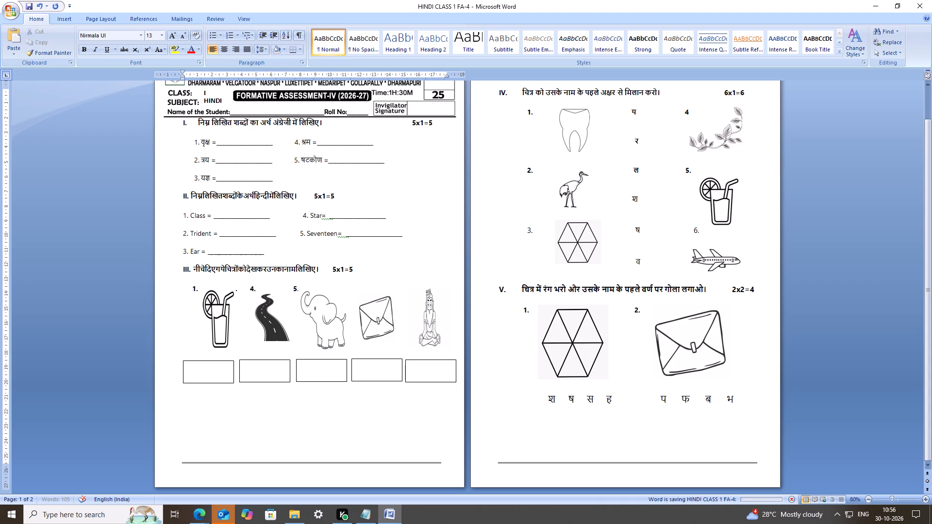
key("space")
key("space")
key("space")
key("space")
key("space")
key("space")
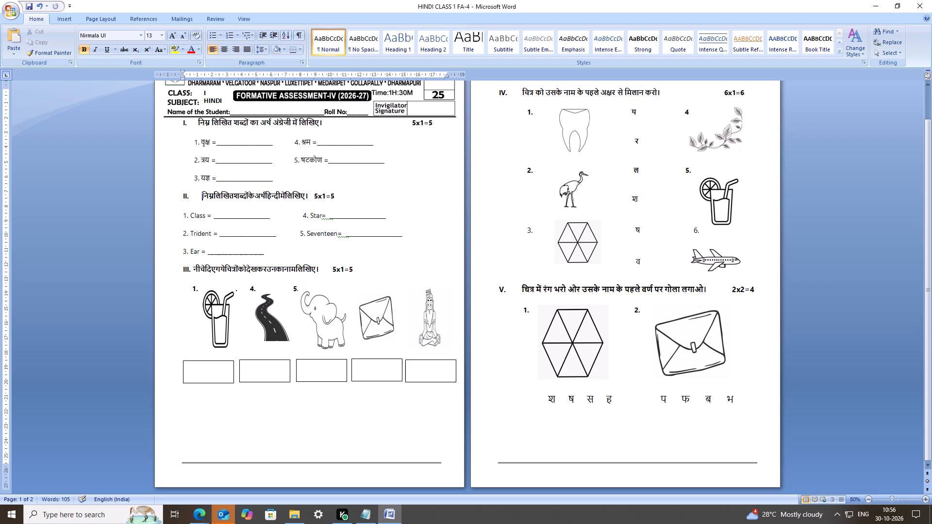
Separate the run-together words of section II's heading with single spaces so it reads निम्न लिखित शब्दों के अर्थ हिन्दी में लिखिए।.
left_click(213, 193)
left_click(214, 195)
key("space")
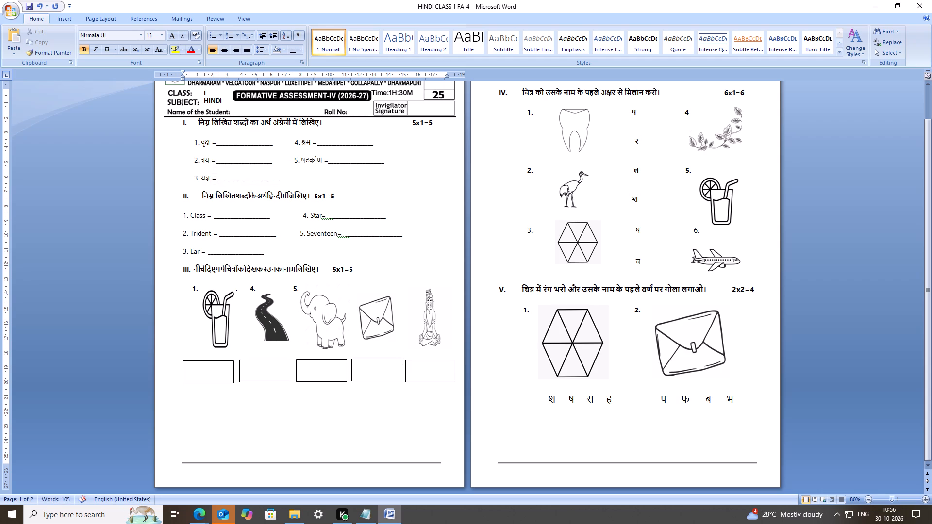
left_click(233, 194)
left_click(236, 196)
key("space")
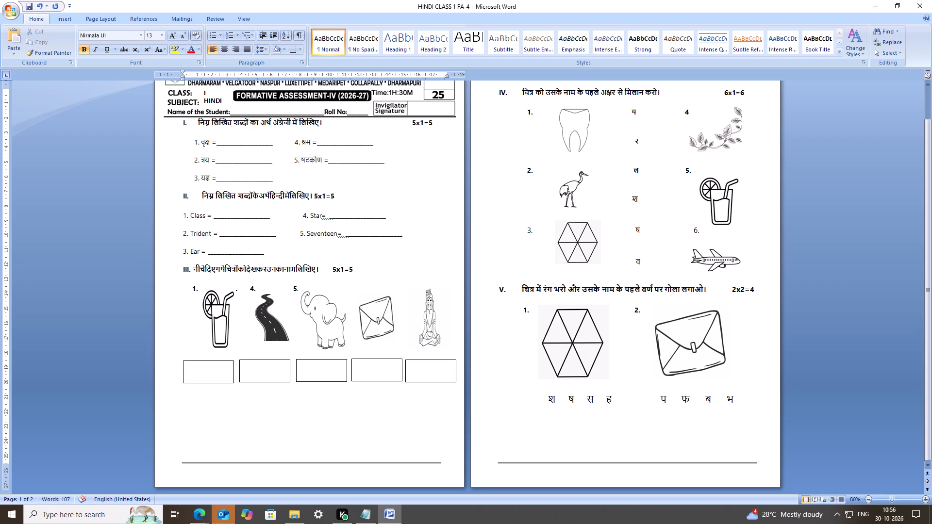
left_click(253, 195)
key("space")
left_click(260, 196)
key("space")
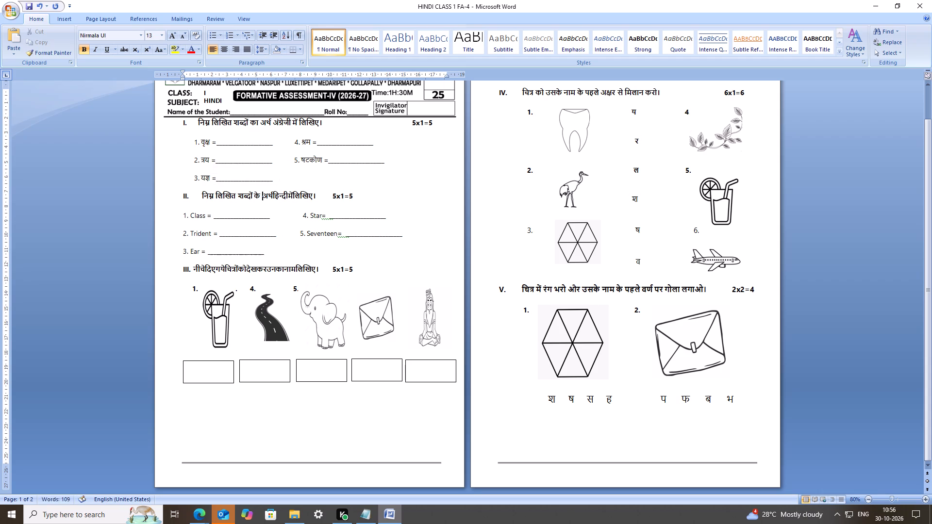
left_click(272, 195)
key("space")
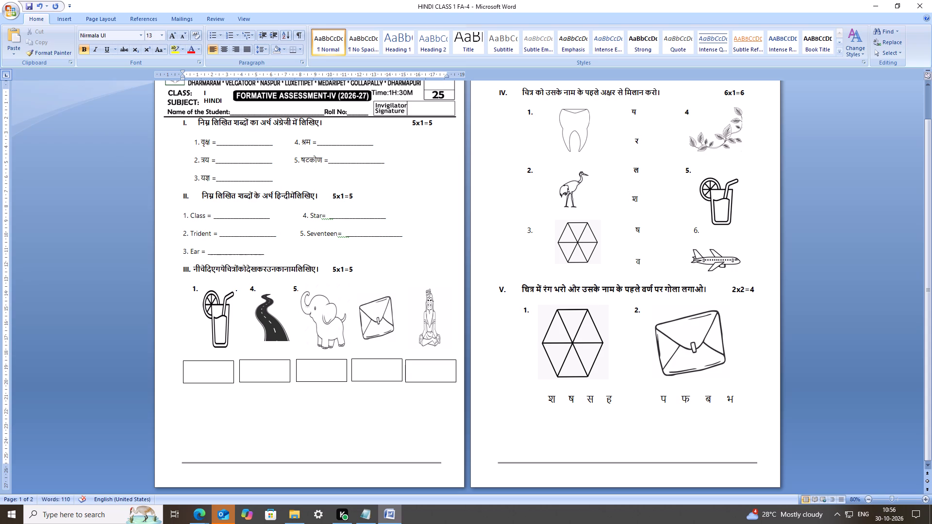
left_click(290, 196)
key("space")
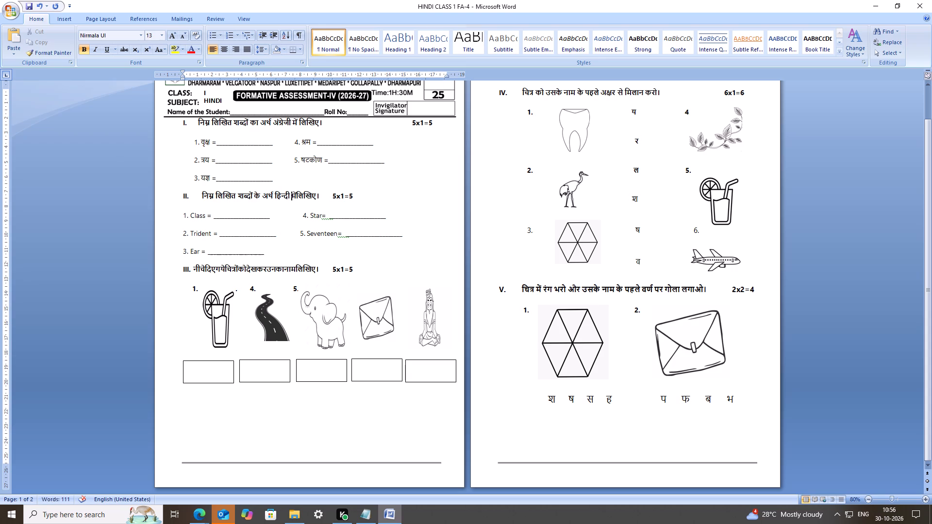
left_click(298, 195)
key("space")
Insert 20 spaces before the marks 5x1=5 in section II's heading to bring them near section I's marks.
left_click(332, 196)
key("space")
key("space")
key("space")
key("space")
key("space")
key("space")
key("space")
key("space")
key("space")
key("space")
key("space")
key("space")
key("space")
key("space")
key("space")
key("space")
key("space")
key("space")
key("space")
key("space")
Save the Class 1 FA-4 question paper with section II's heading spacing.
key("ctrl+s")
key("ctrl+s")
key("ctrl+s")
key("ctrl+s")
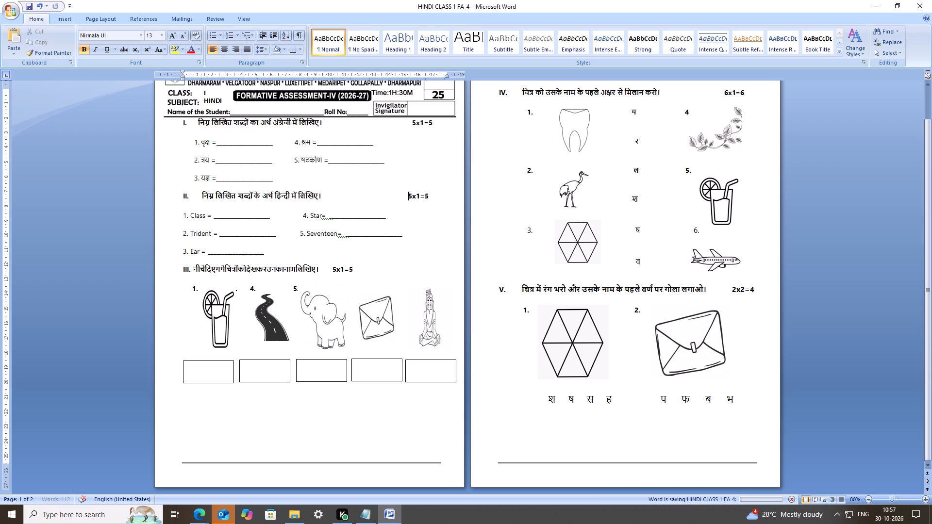
Indent section II's three question lines (Class, Trident and Ear) by five spaces each.
left_click(182, 214)
key("space")
key("space")
key("space")
key("space")
key("space")
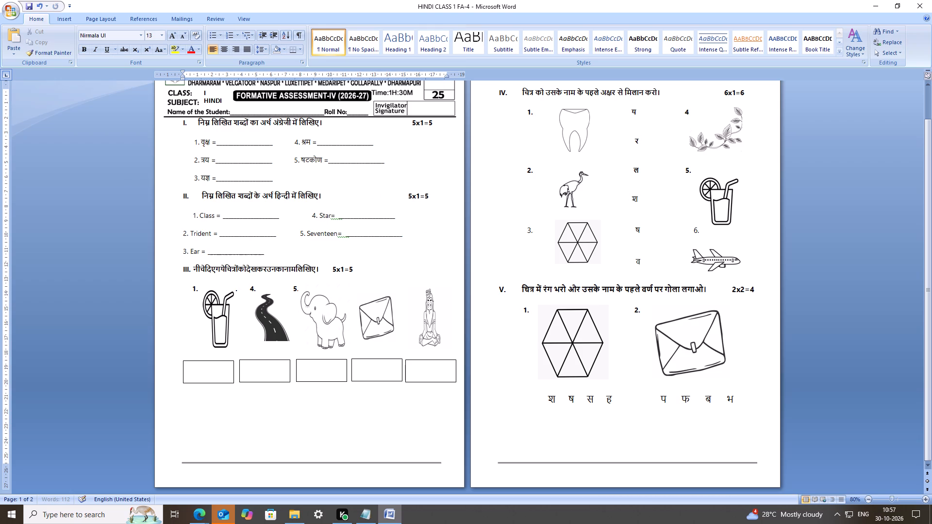
left_click(179, 235)
key("space")
key("space")
key("space")
key("space")
key("space")
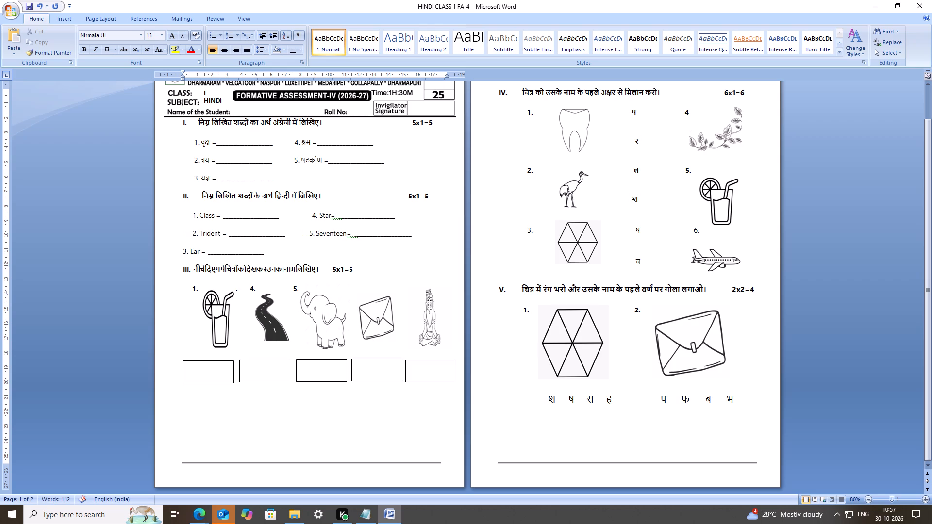
left_click(178, 250)
key("space")
key("space")
key("space")
key("space")
key("space")
Add one space before question 5 (Seventeen) in section II to line it up under question 4, and save the paper.
left_click(306, 239)
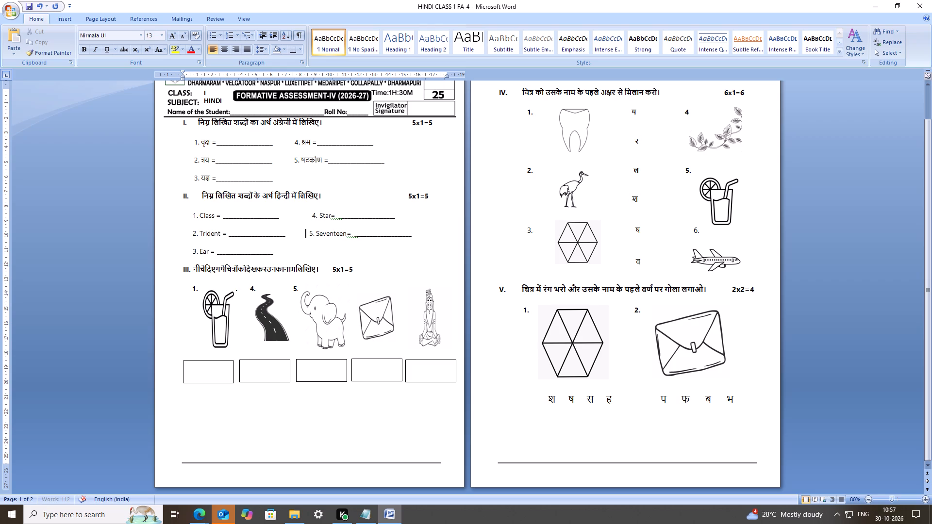
key("space")
key("ctrl+s")
key("ctrl+s")
key("ctrl+s")
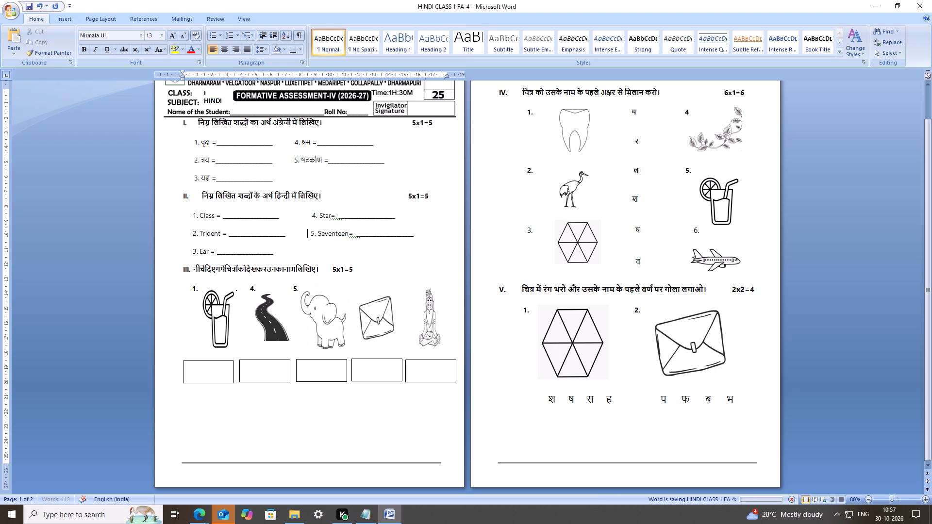
key("ctrl+s")
key("ctrl+s")
key("ctrl+s")
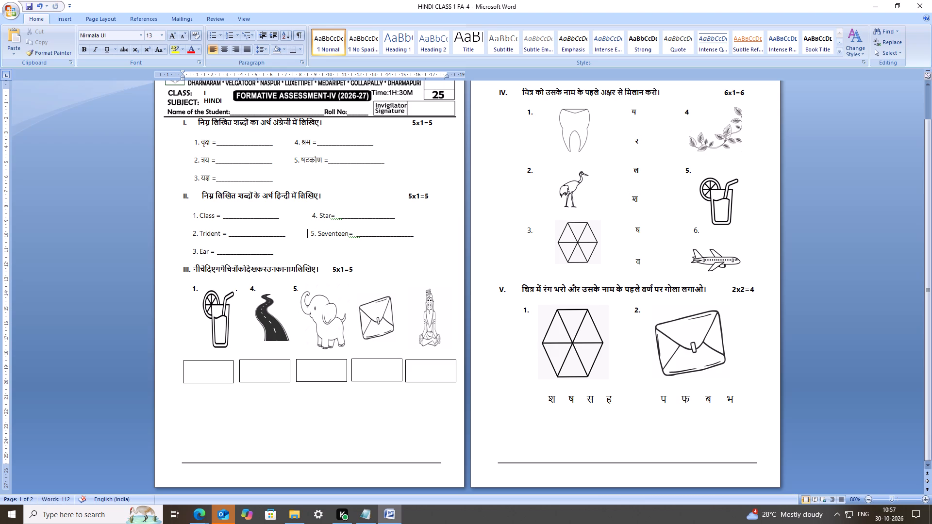
Reduce the height of the envelope picture in section III by lowering its top edge slightly.
left_click(370, 311)
left_click_drag(377, 294, 379, 299)
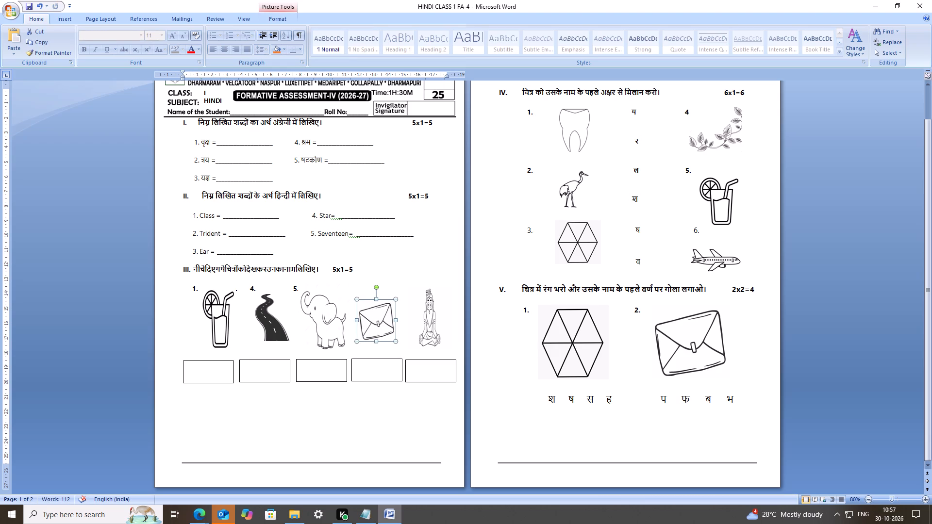
Move section III's juice glass picture down clear of the numbers and insert 21 spaces between numbers 1. and 2.
left_click_drag(225, 298, 230, 314)
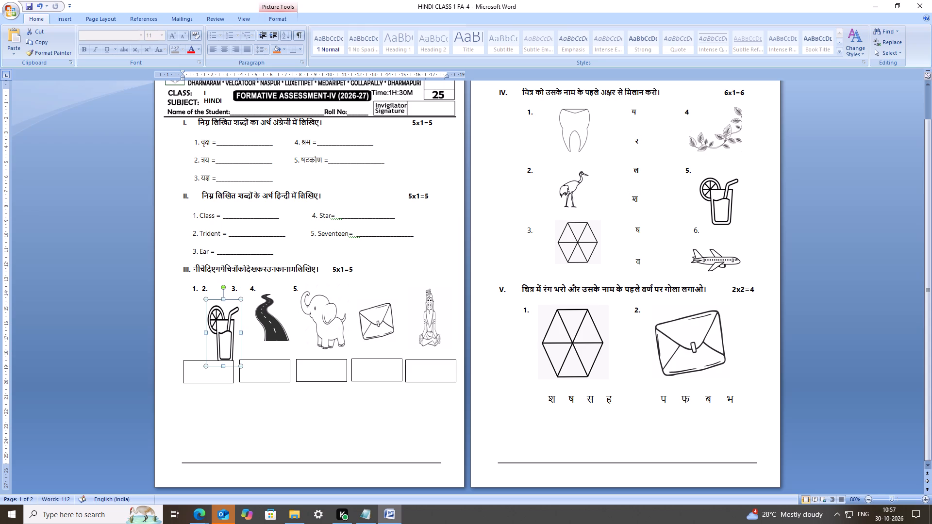
left_click(202, 290)
key("space")
key("space")
key("space")
key("space")
key("space")
key("space")
key("space")
key("space")
key("space")
key("space")
key("space")
key("space")
key("space")
key("space")
key("space")
key("space")
key("space")
key("space")
key("space")
key("space")
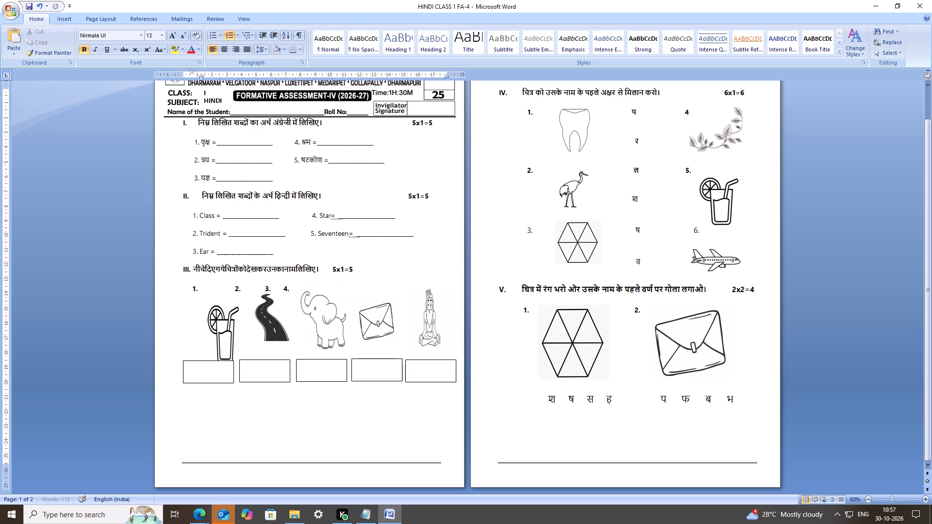
key("space")
Move the juice glass picture back up beside number 1, clear of the first answer box.
left_click_drag(230, 326, 226, 315)
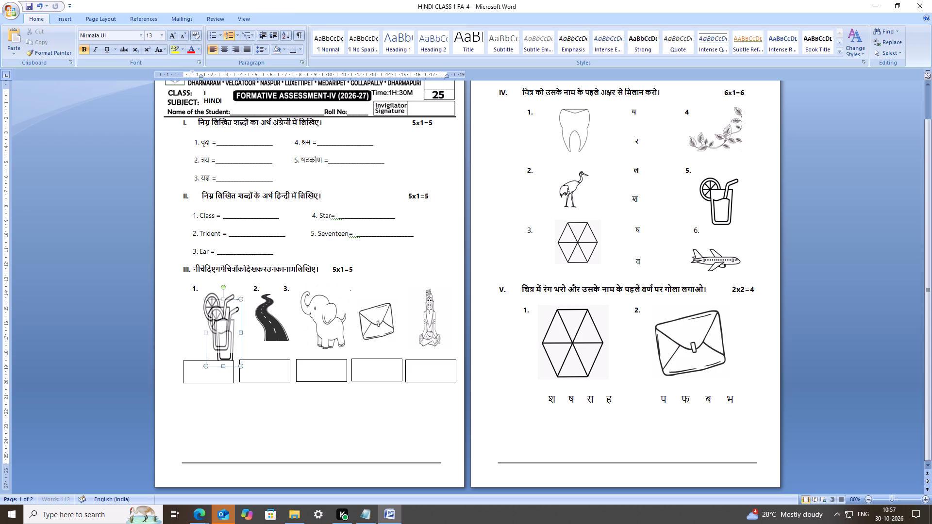
left_click_drag(226, 315, 224, 308)
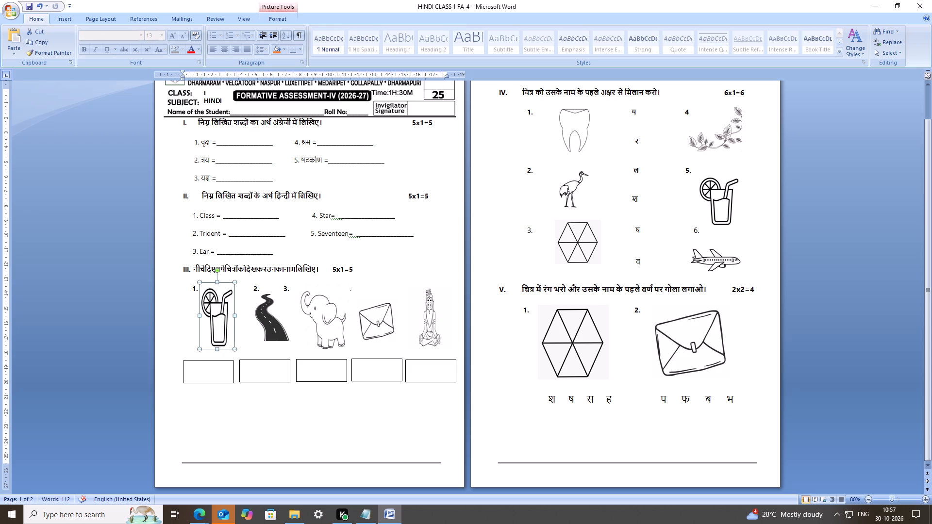
Reduce the height of section III's elephant picture by lowering its top edge below the row of numbers.
left_click(330, 313)
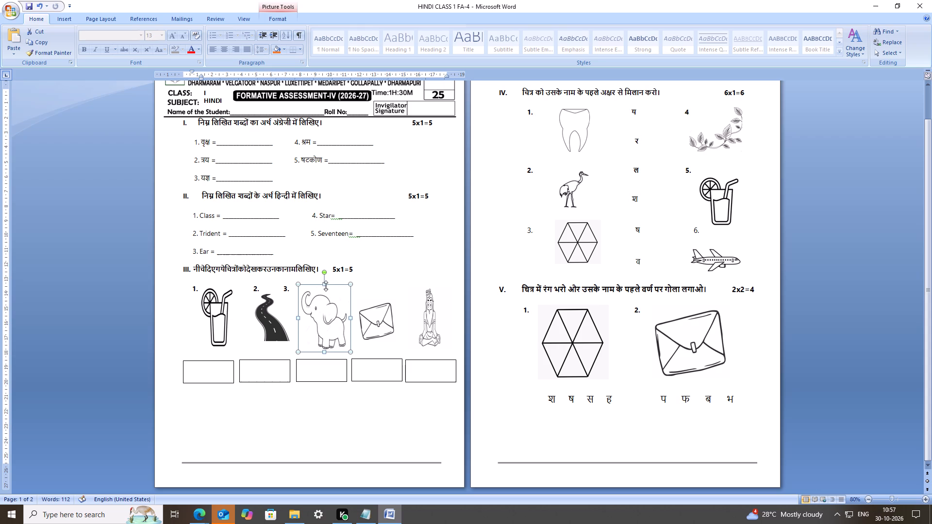
left_click_drag(325, 284, 326, 292)
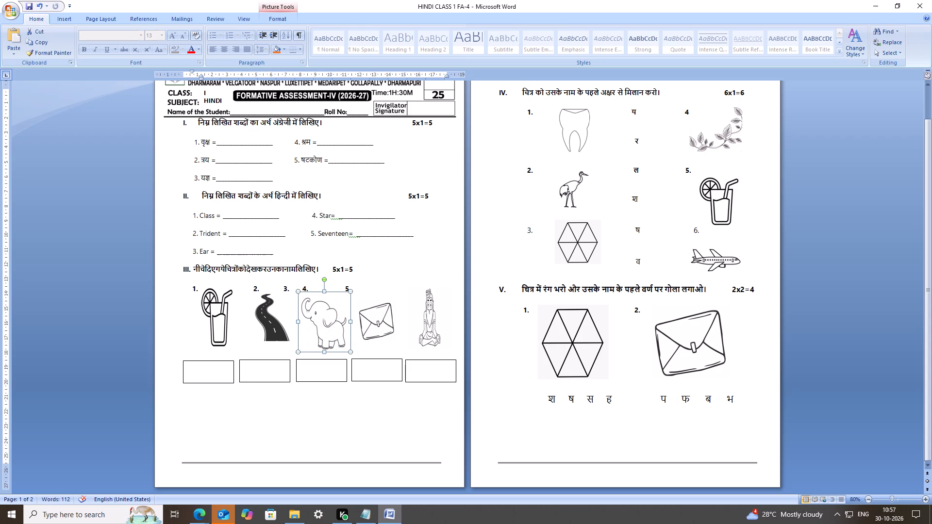
Insert seven spaces before number 3. in section III to place it above the elephant picture's near corner.
left_click(300, 286)
left_click(282, 286)
key("space")
key("space")
key("space")
key("space")
key("space")
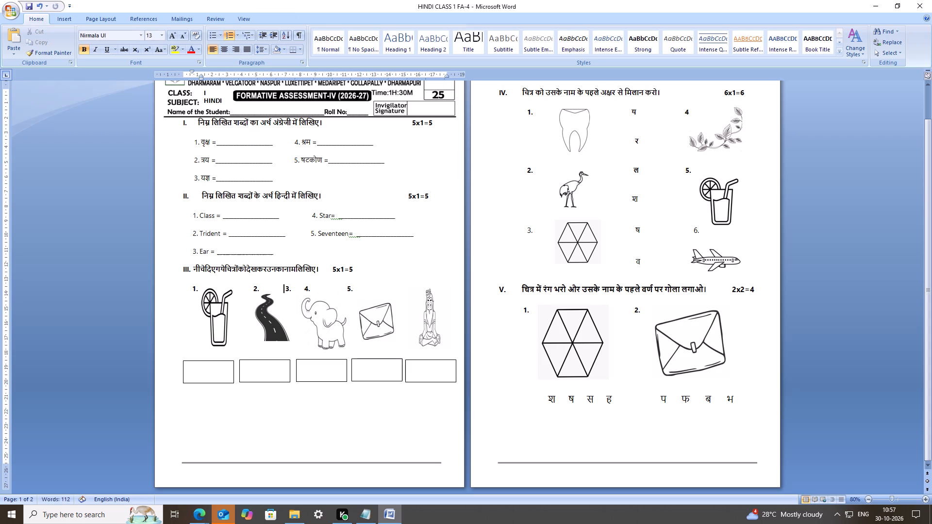
key("space")
key("space")
Widen the gap between numbers 3. and 4. in section III by 12 spaces so 4. sits beside the envelope picture.
left_click(312, 289)
key("space")
key("space")
key("space")
key("space")
key("space")
key("space")
key("space")
key("space")
key("space")
key("space")
key("space")
key("space")
key("space")
key("space")
key("space")
key("space")
key("space")
key("space")
key("space")
key("space")
key("BackSpace")
key("BackSpace")
key("BackSpace")
key("BackSpace")
key("BackSpace")
key("BackSpace")
key("BackSpace")
key("BackSpace")
Reduce the height of the seated deity picture in section III by lowering its top edge below number 5's line.
left_click(434, 304)
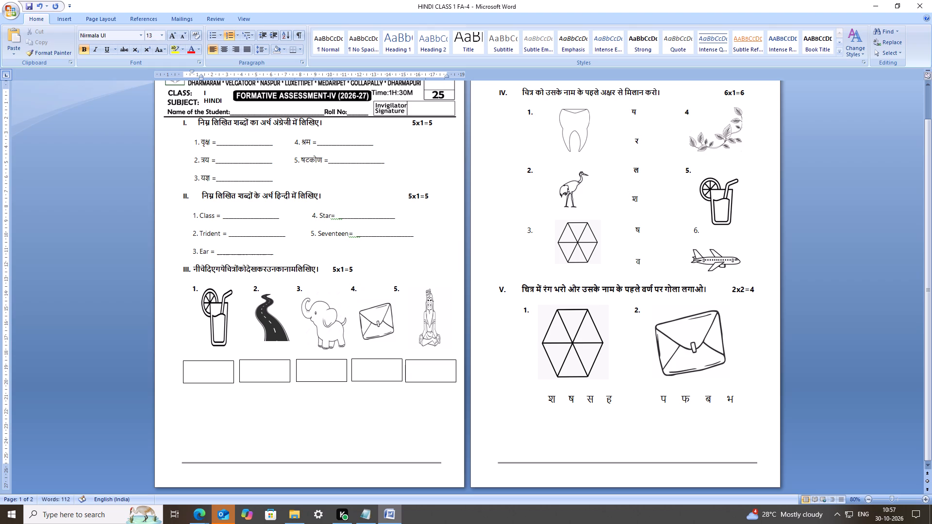
left_click_drag(430, 287, 433, 295)
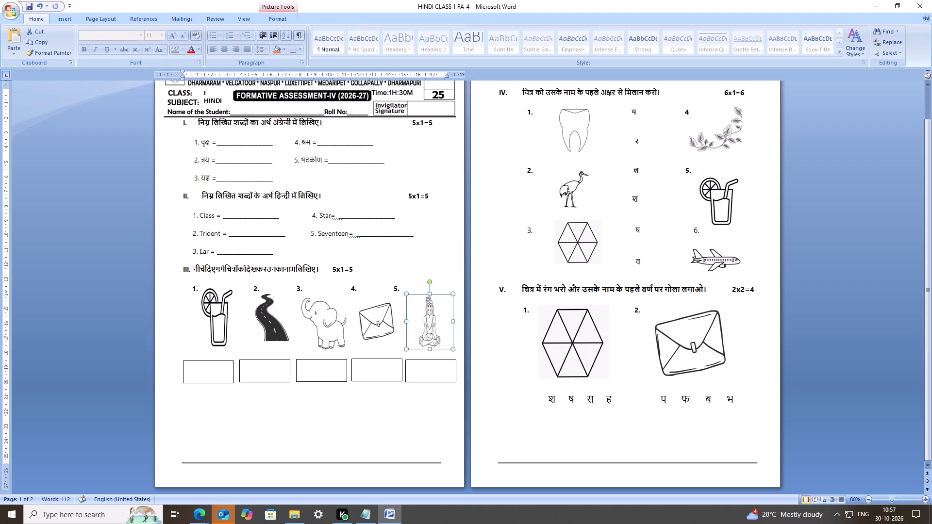
Insert 20 spaces before the marks 5x1=5 in section III's heading to bring them near section II's marks.
left_click(441, 271)
left_click(329, 271)
key("space")
key("space")
key("space")
key("space")
key("space")
key("space")
key("space")
key("space")
key("space")
key("space")
key("space")
key("space")
key("space")
key("space")
key("space")
key("space")
key("space")
key("space")
key("space")
key("space")
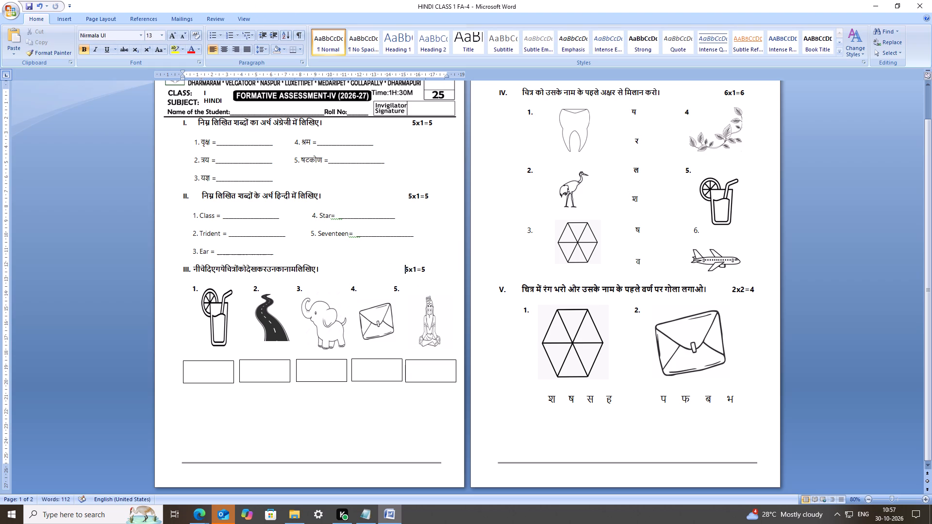
Save the Class 1 FA-4 question paper with section III's new layout.
key("ctrl+s")
key("ctrl+s")
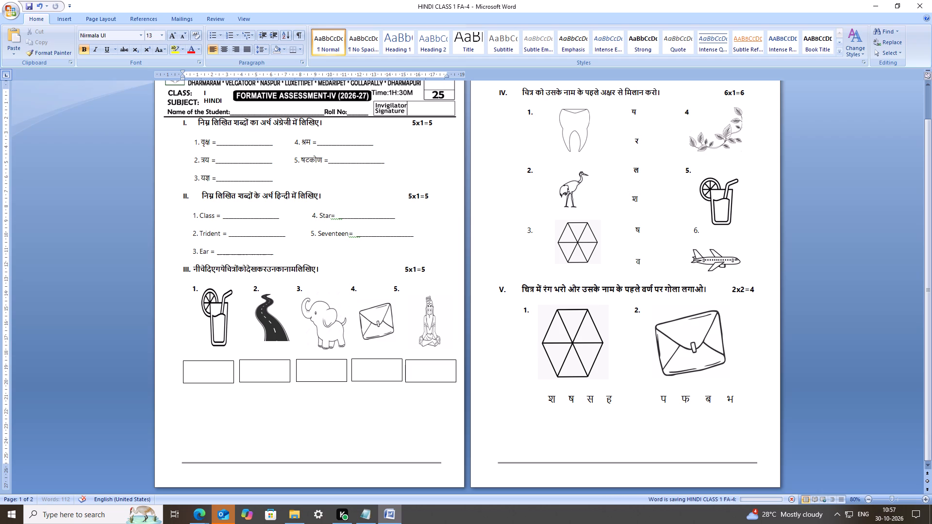
Separate the run-together words of section III's heading with spaces so it reads नीचे दिए गये चित्रों को देखकर उनका नाम लिखिए।.
left_click(204, 272)
key("space")
key("space")
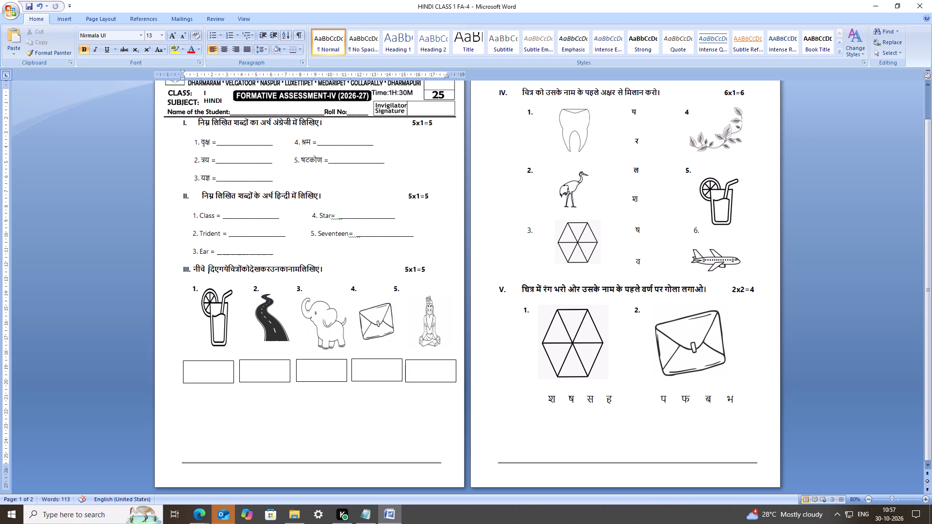
left_click(229, 268)
key("space")
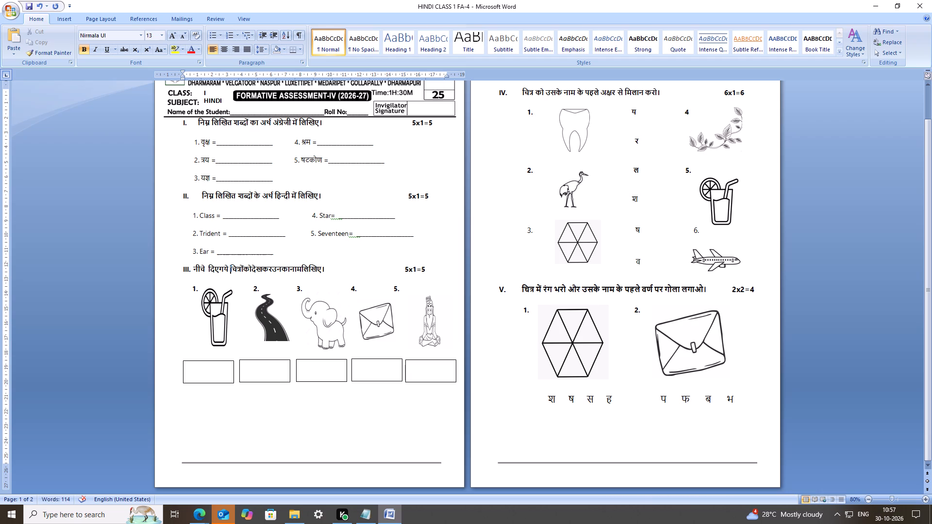
left_click(219, 268)
key("space")
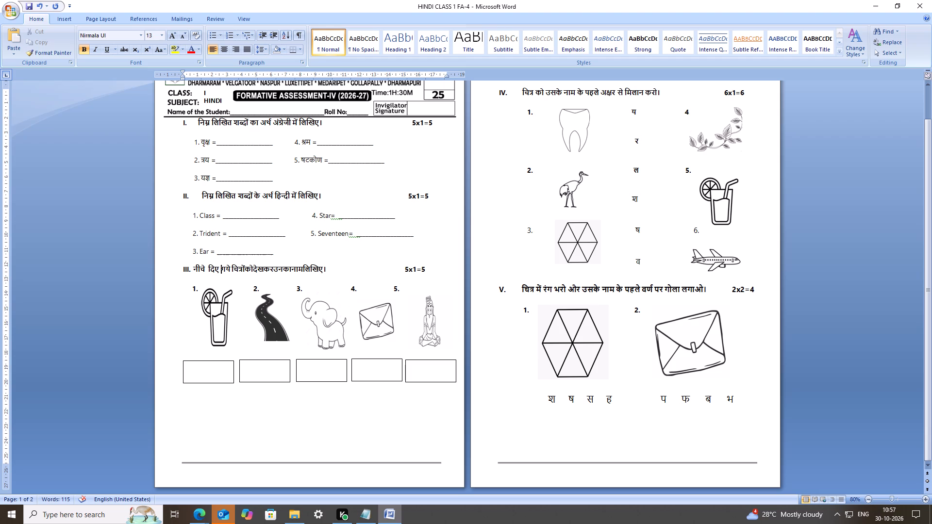
left_click(247, 270)
key("space")
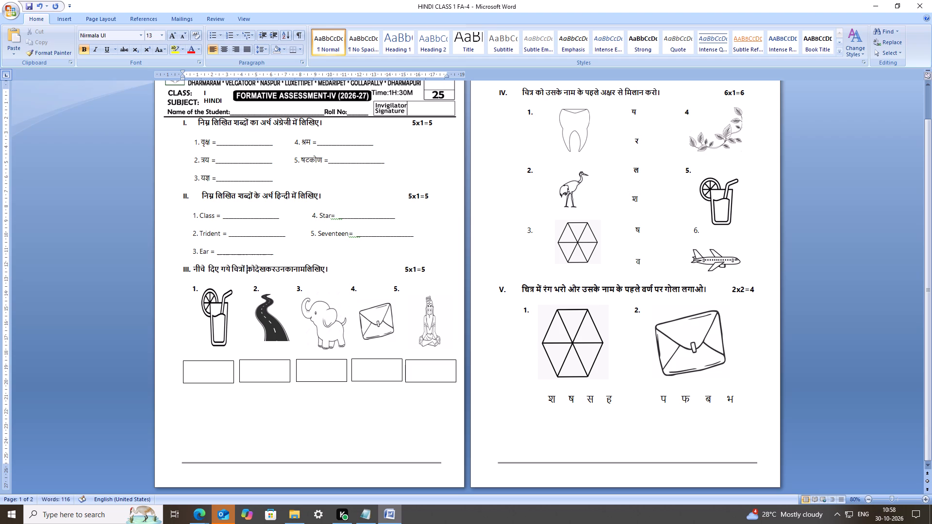
left_click(256, 268)
key("space")
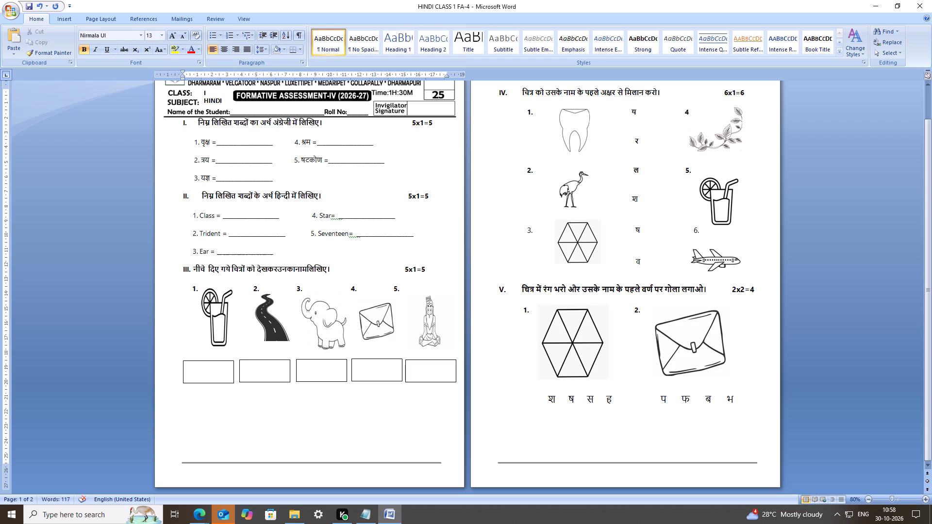
left_click(273, 268)
left_click(277, 268)
key("space")
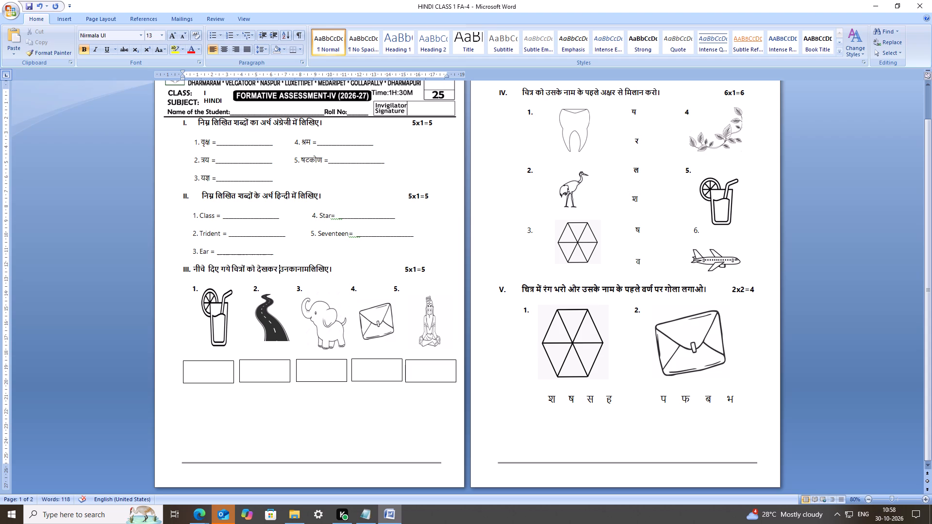
left_click(298, 270)
key("space")
left_click(311, 269)
key("space")
Insert 5 spaces between the numeral III. and its heading text to align it with section II's heading.
left_click(197, 270)
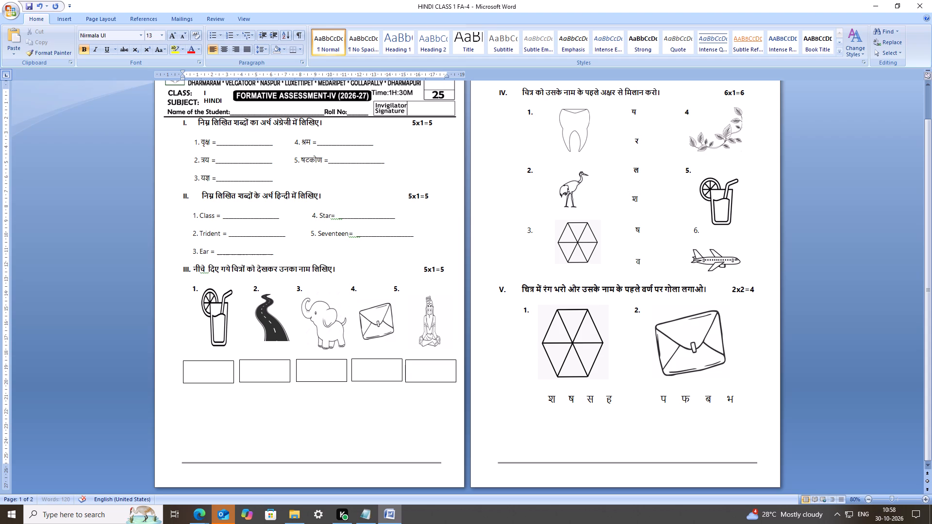
left_click(193, 271)
key("space")
key("space")
key("space")
key("space")
key("space")
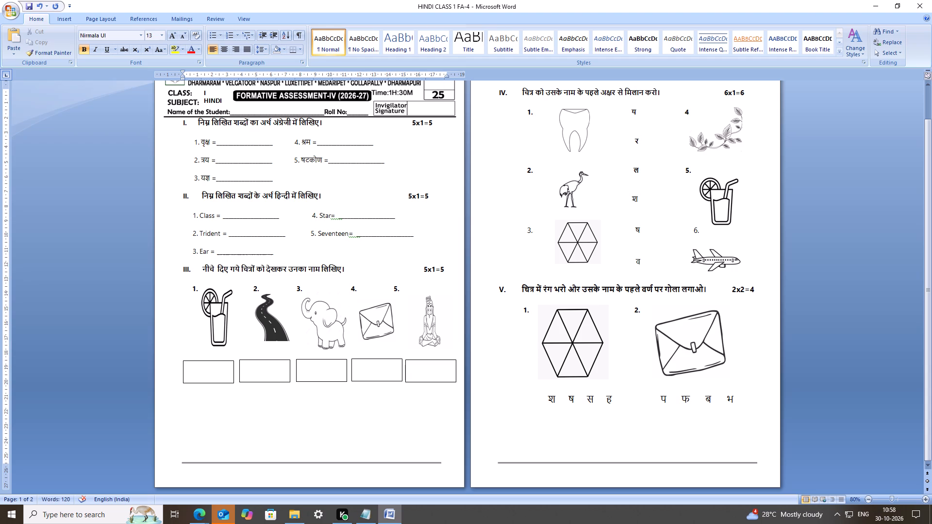
Save the Class 1 FA-4 question paper, check its layout and close it.
key("ctrl+s")
key("ctrl+s")
key("ctrl+s")
key("ctrl+s")
key("ctrl+s")
key("ctrl+s")
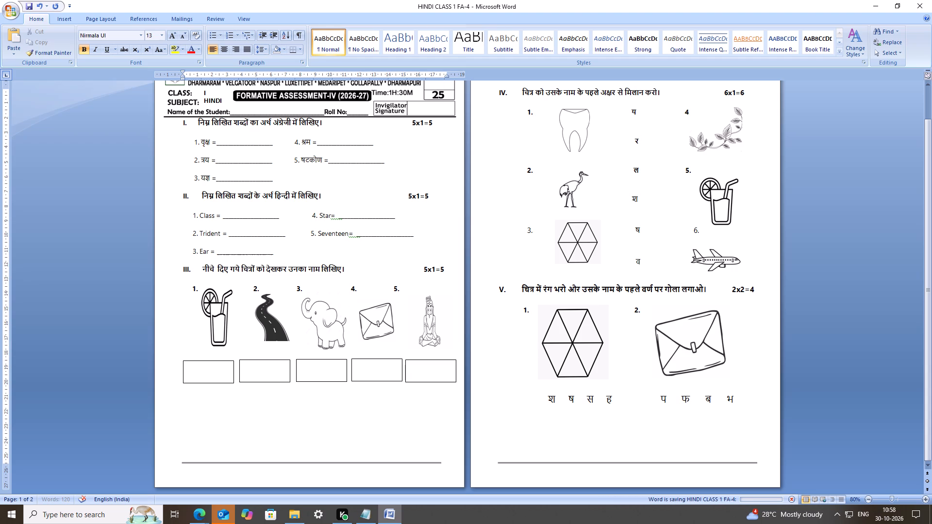
key("ctrl+s")
scroll(586, 257, "up", 4)
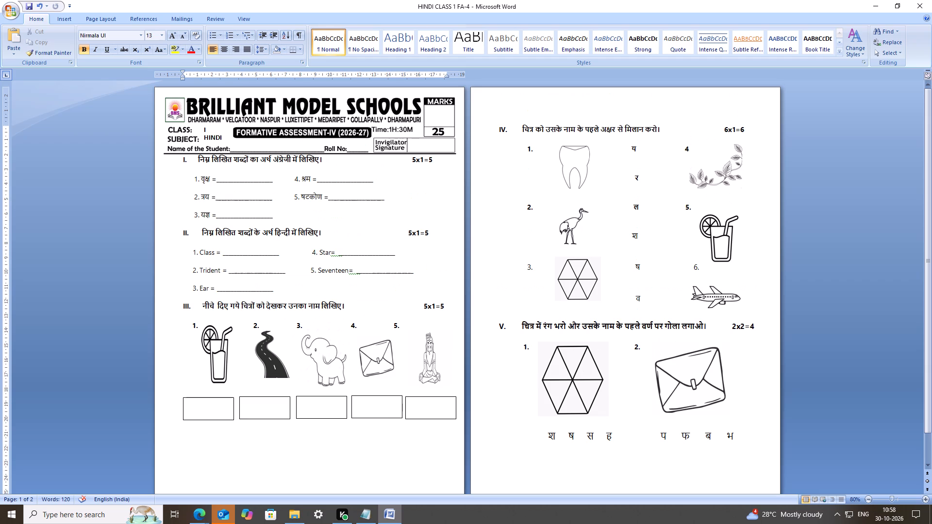
scroll(585, 253, "down", 4)
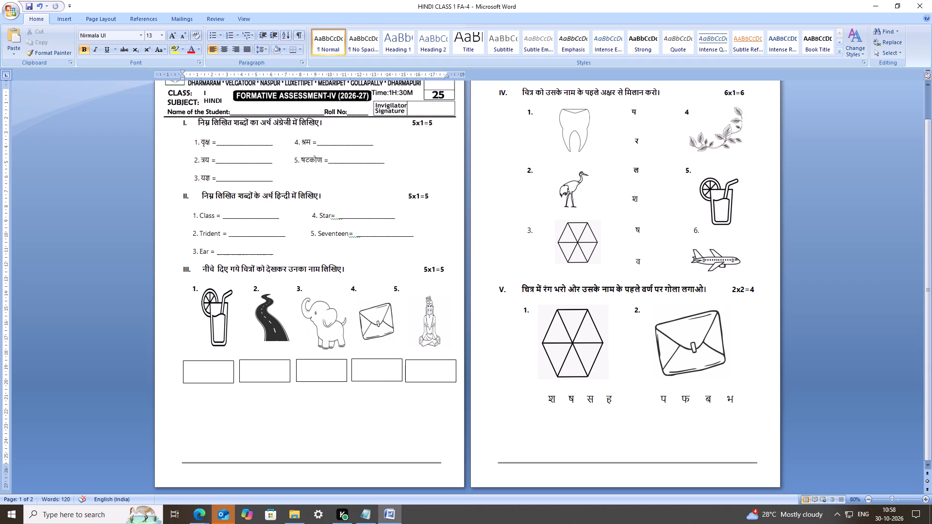
scroll(587, 249, "up", 3)
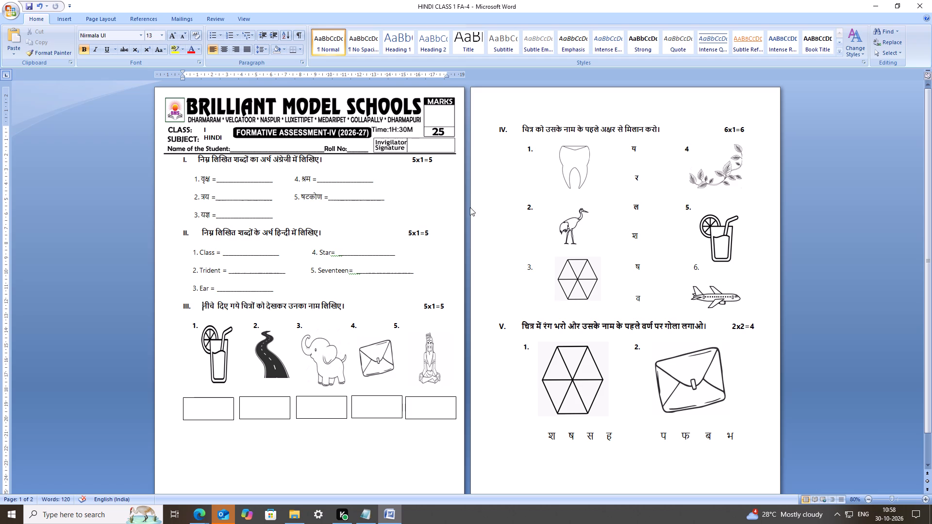
left_click(931, 0)
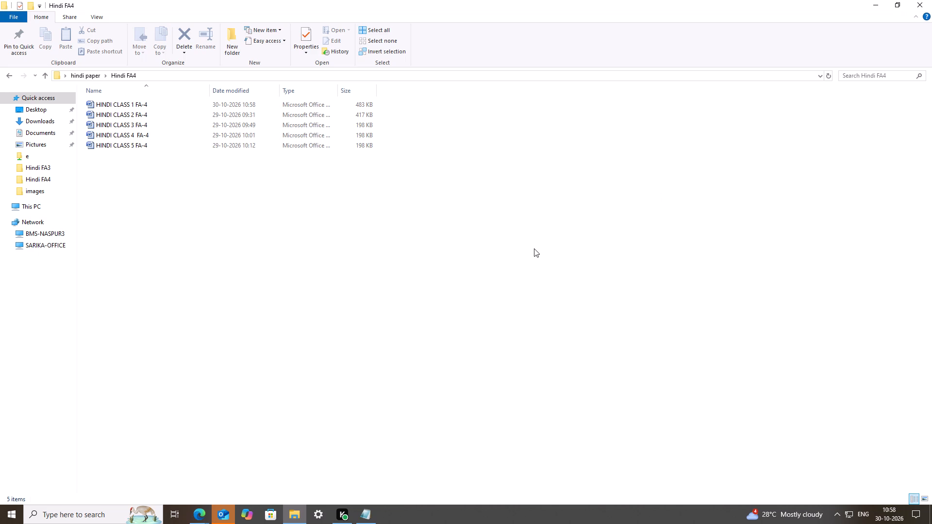
Open the HINDI CLASS 4 FA-3 question paper from the Hindi FA3 folder inside hindi paper.
left_click(345, 248)
left_click(87, 77)
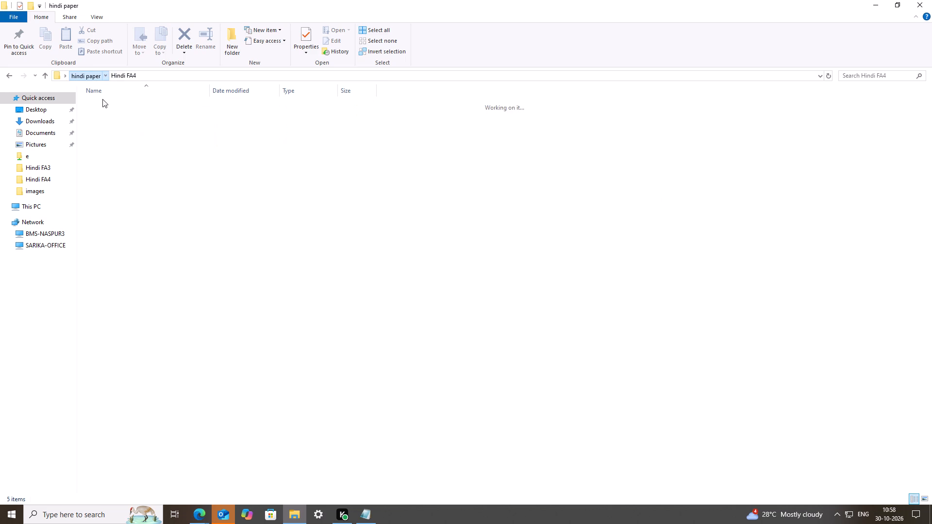
double_click(123, 117)
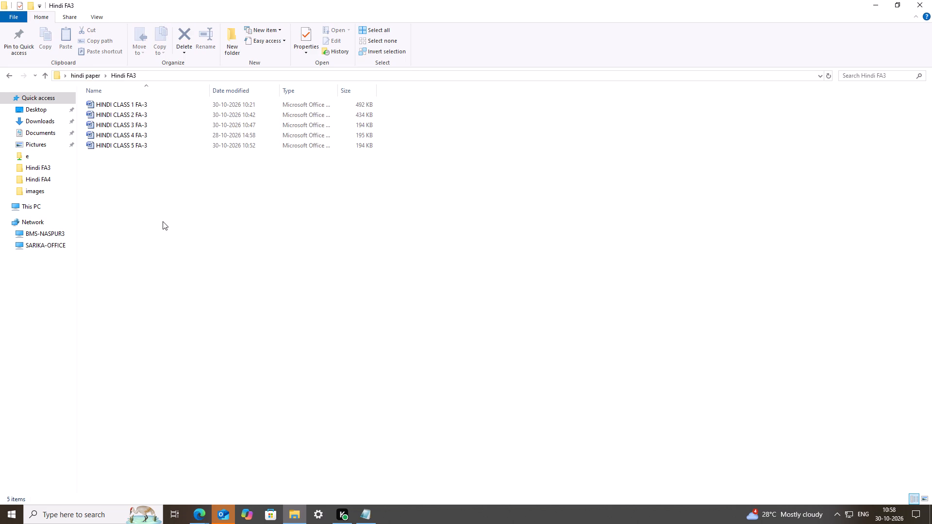
left_click(163, 221)
double_click(150, 133)
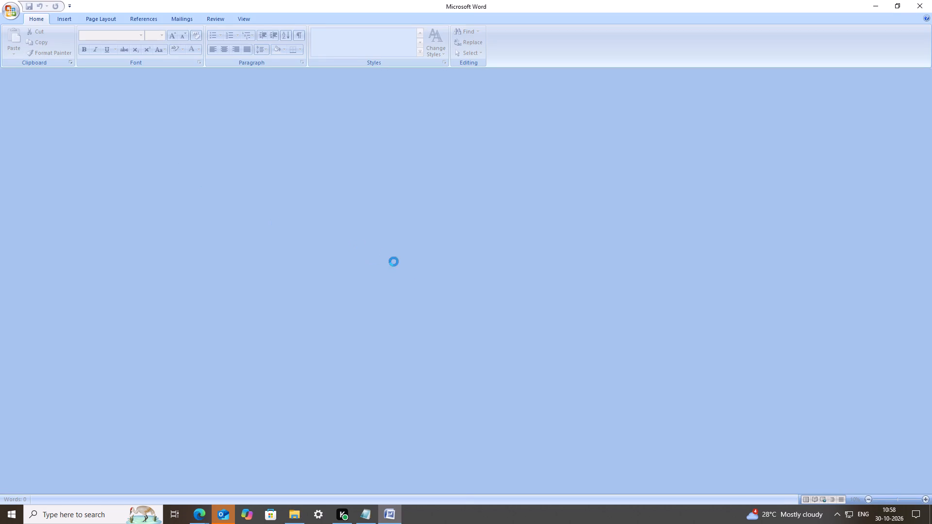
Insert six blank lines before section IV's heading to push the whole section onto the second page.
scroll(476, 290, "down", 6)
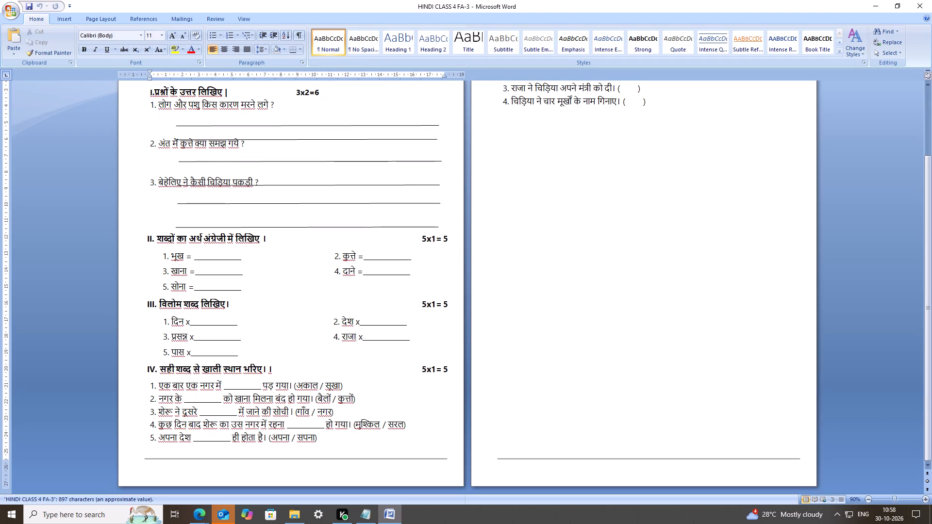
left_click(147, 368)
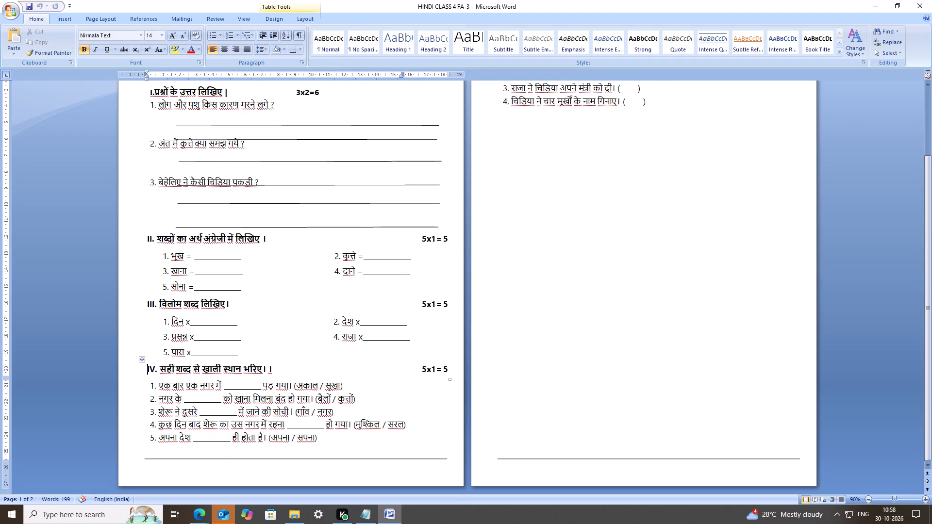
key("Return")
key("Return")
key("Return")
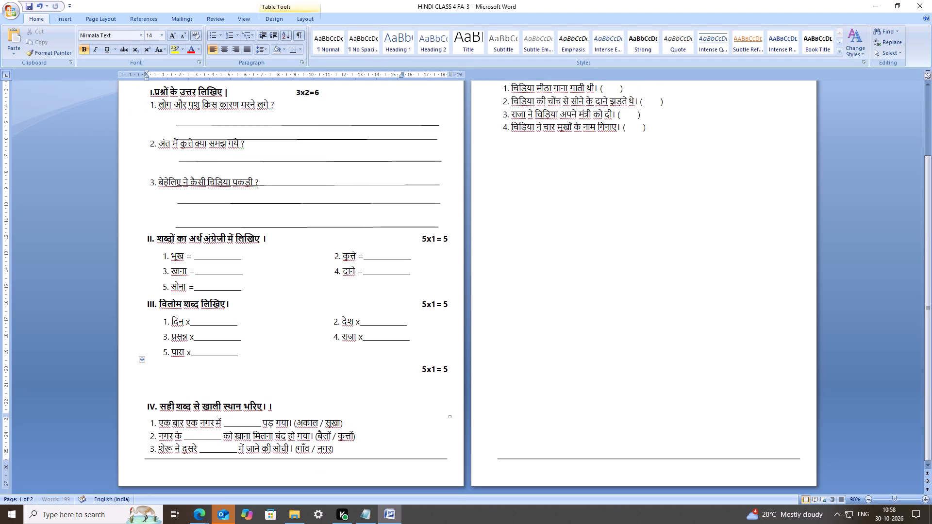
key("Return")
key("Return")
key("Return")
key("Return")
scroll(524, 330, "up", 5)
key("BackSpace")
key("BackSpace")
key("BackSpace")
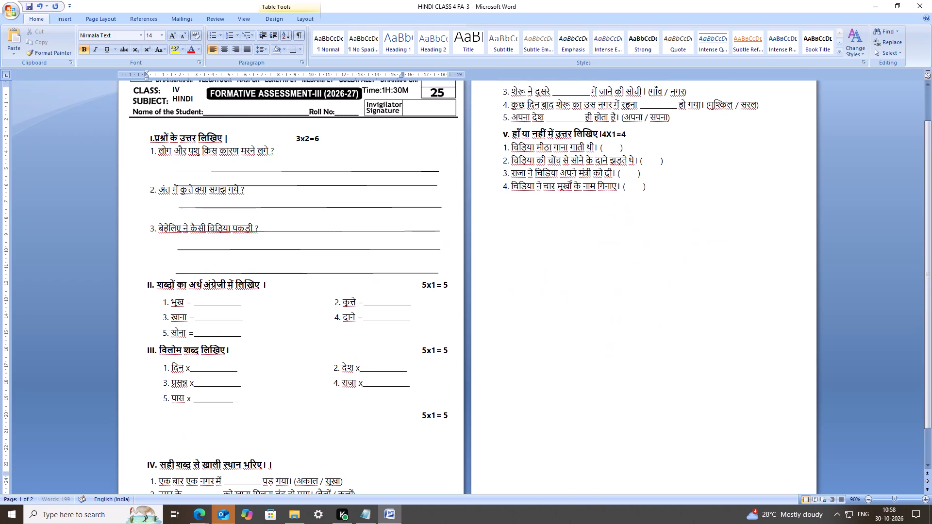
scroll(542, 321, "up", 6)
key("Return")
key("Return")
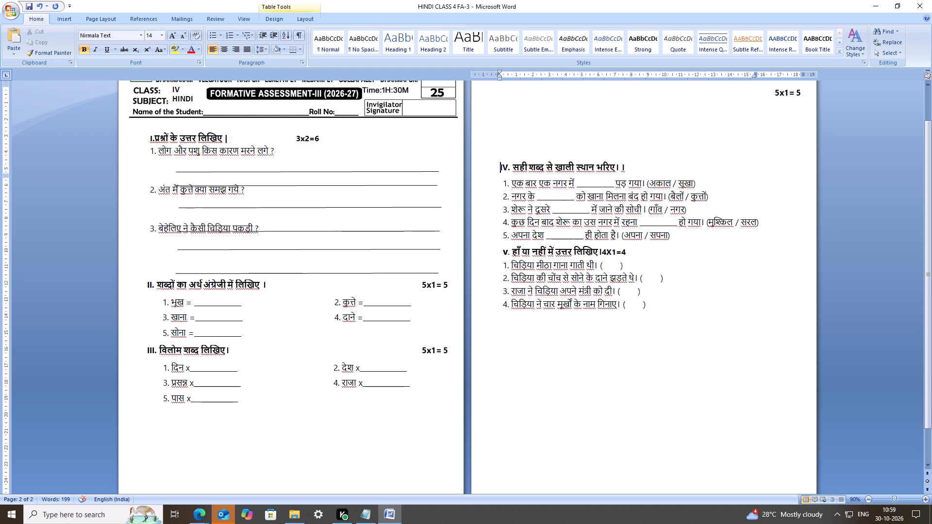
Indent question 1 of section I by 8 spaces.
left_click(150, 152)
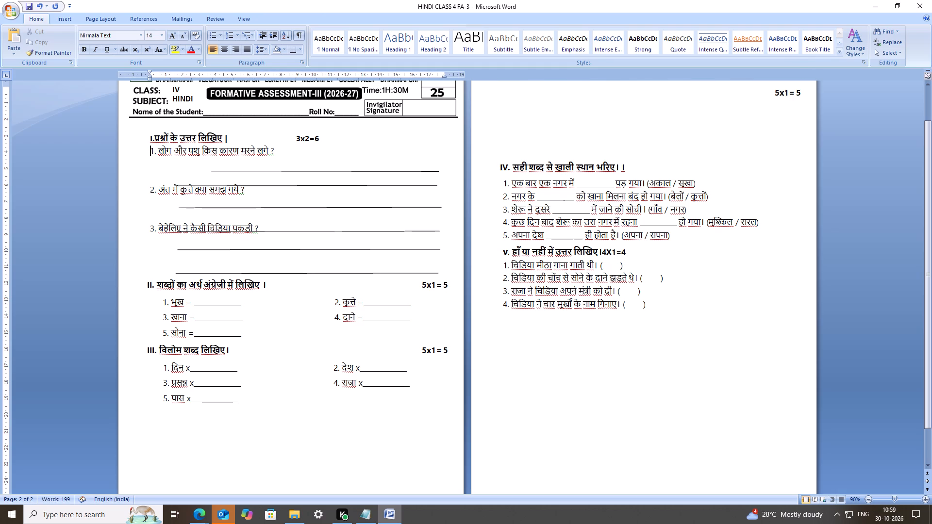
key("space")
key("space")
key("space")
key("space")
key("space")
key("space")
key("space")
key("space")
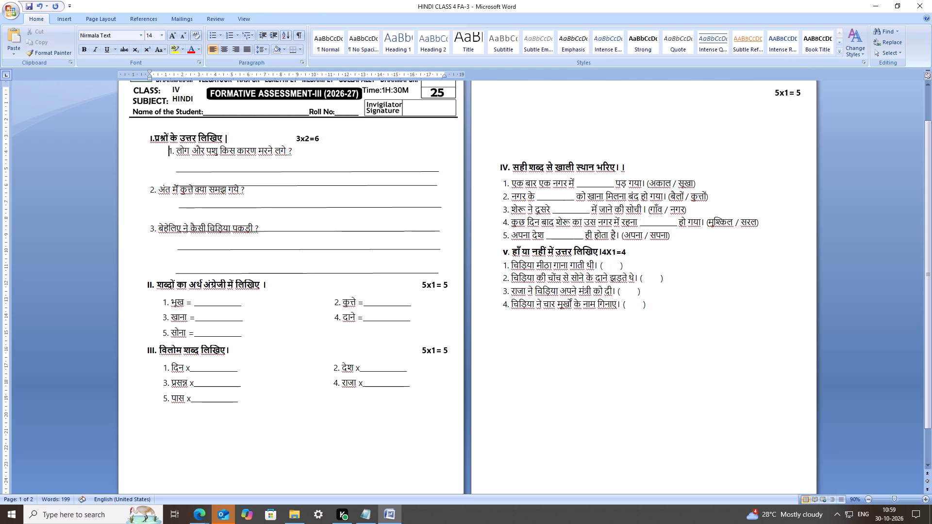
Indent question 2 of section I by 9 spaces to line it up with question 1.
left_click(142, 189)
left_click(149, 190)
key("space")
key("space")
key("space")
key("space")
key("space")
key("space")
key("space")
key("space")
key("space")
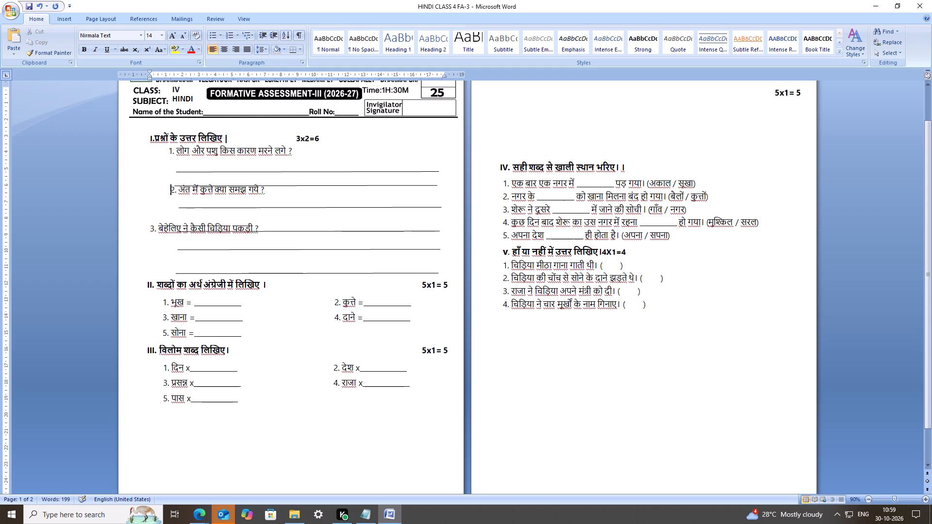
Indent question 3 of section I by 9 spaces to line it up with question 2.
left_click(150, 228)
key("space")
key("space")
key("space")
key("space")
key("space")
key("space")
key("space")
key("space")
key("space")
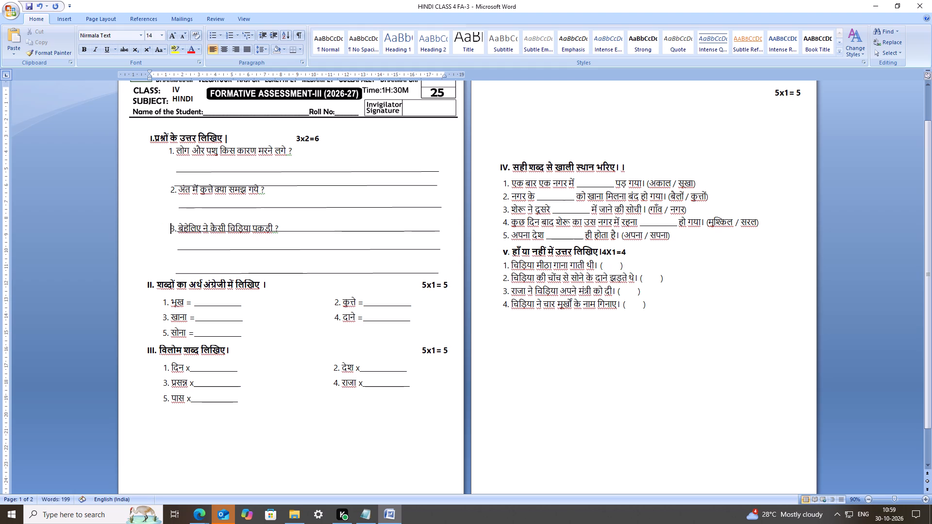
Insert one space before section I's numeral and 7 spaces between the numeral and its heading text.
left_click(149, 140)
key("space")
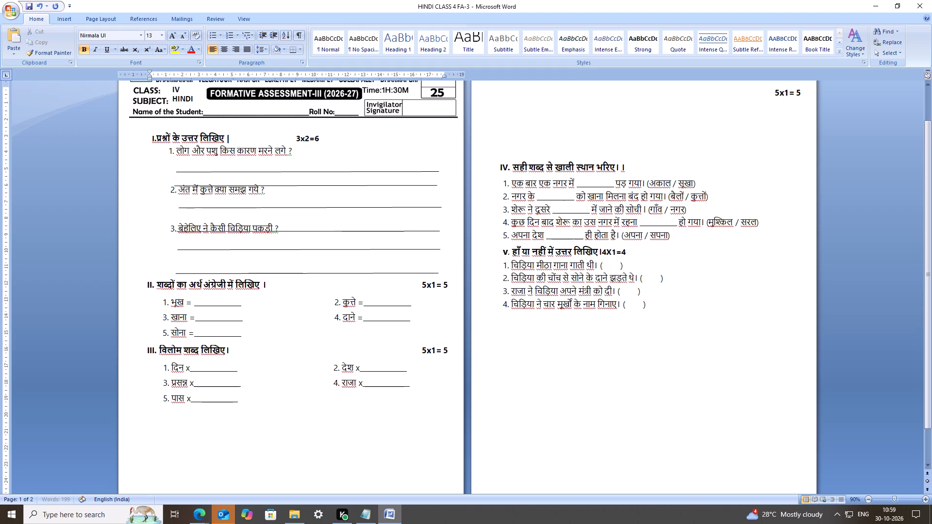
left_click(157, 137)
key("space")
key("space")
key("space")
key("space")
key("space")
key("space")
key("space")
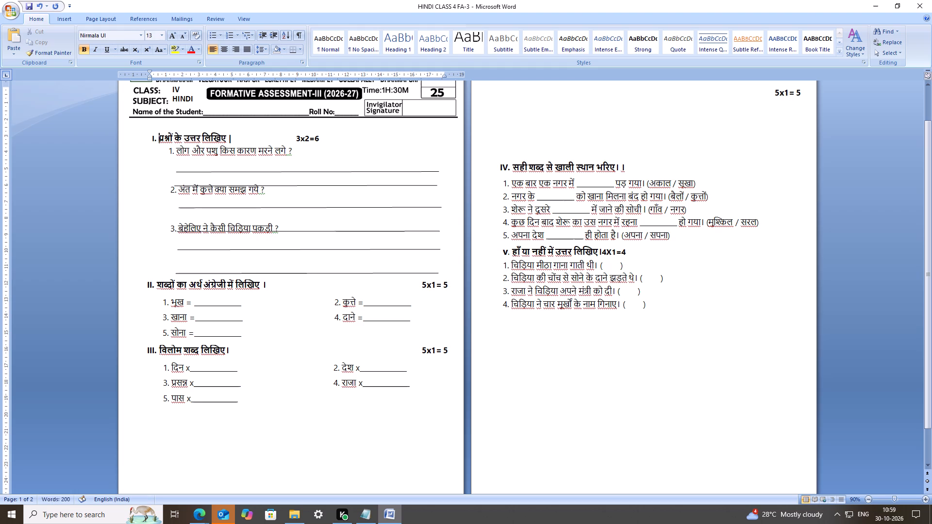
Insert spaces before the marks 3x2=6 in section I's heading to bring them close to section II's marks column.
left_click(316, 137)
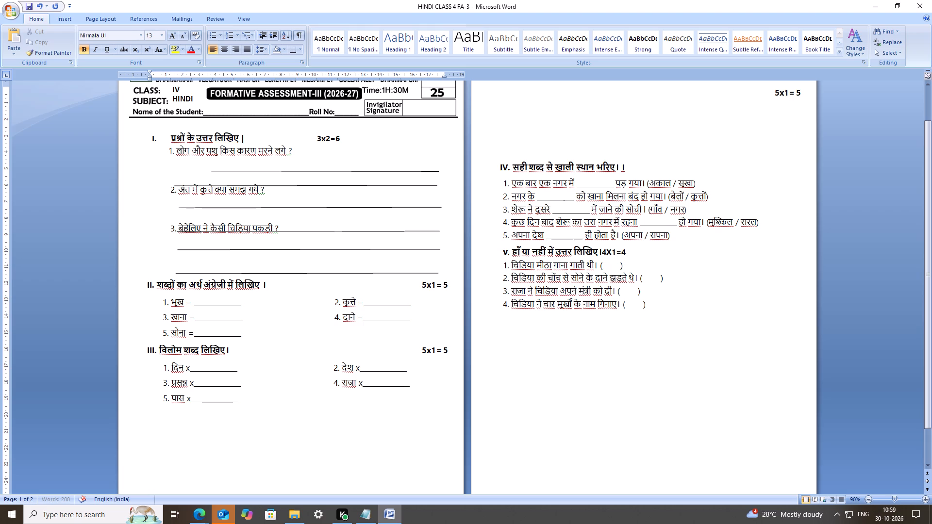
key("space")
key("space")
key("space")
key("space")
key("space")
key("space")
key("space")
key("space")
key("space")
key("space")
key("space")
key("space")
key("space")
key("space")
key("space")
key("space")
key("space")
key("space")
key("space")
key("space")
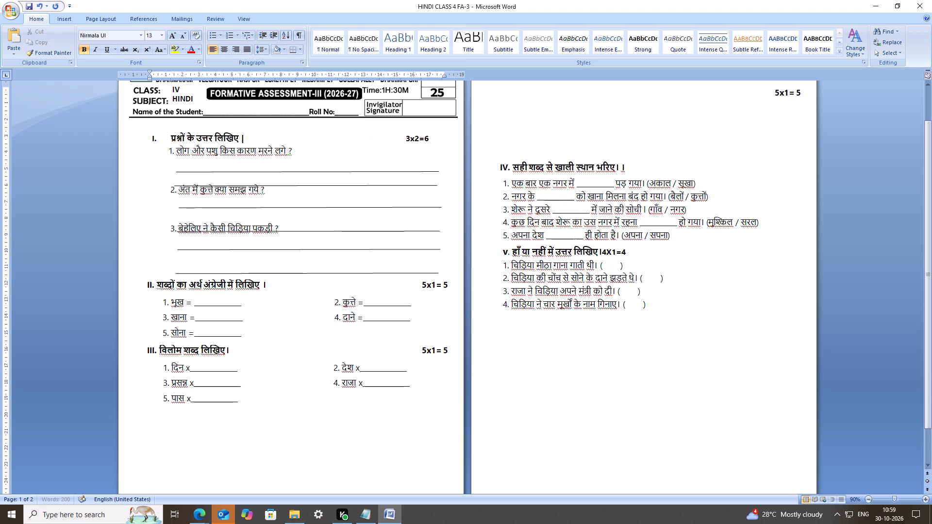
key("BackSpace")
key("BackSpace")
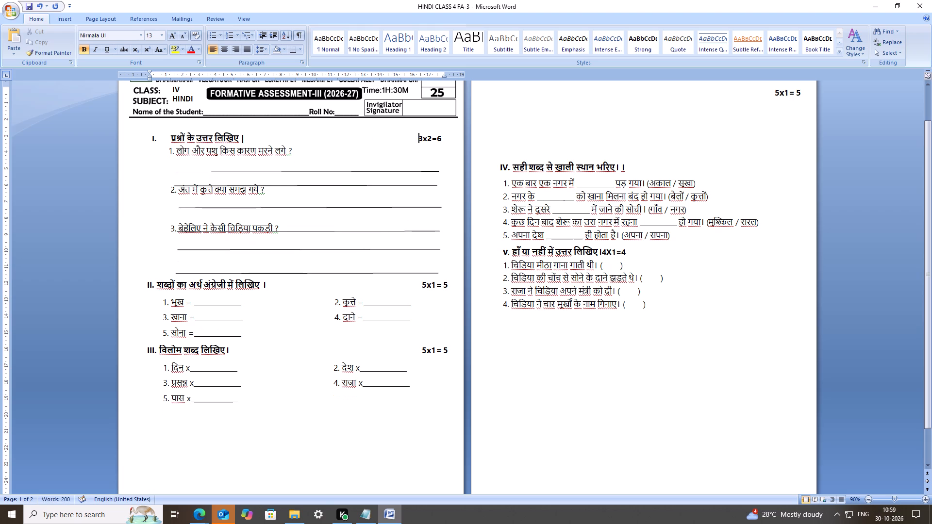
Save the Class 4 FA-3 question paper with section I's new spacing.
key("ctrl+s")
key("ctrl+s")
key("ctrl+s")
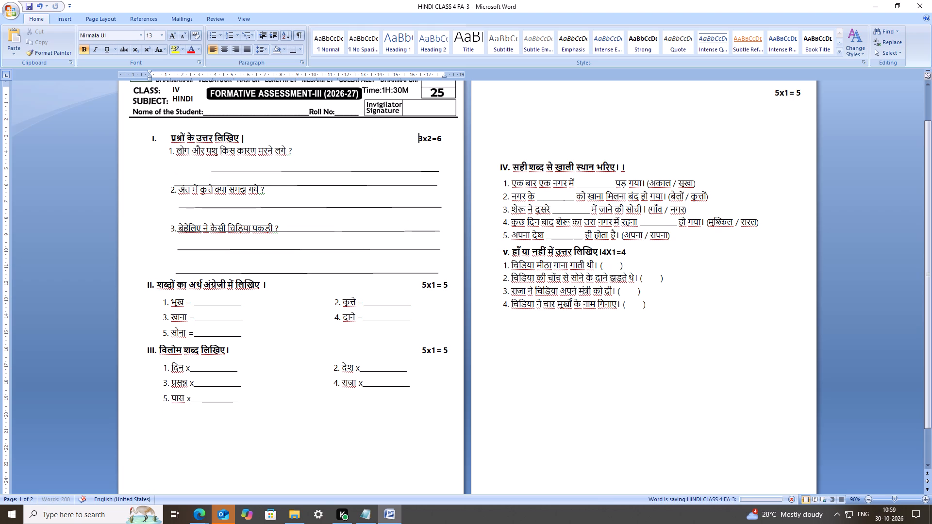
Add a blank line above question 2 of section I and indent the question by 11 spaces.
left_click(247, 184)
left_click(271, 185)
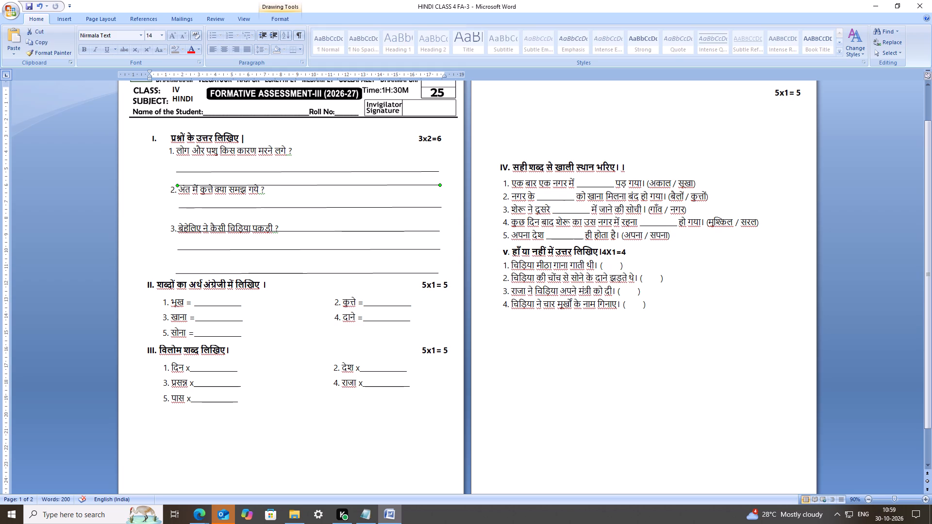
left_click(274, 185)
left_click(170, 191)
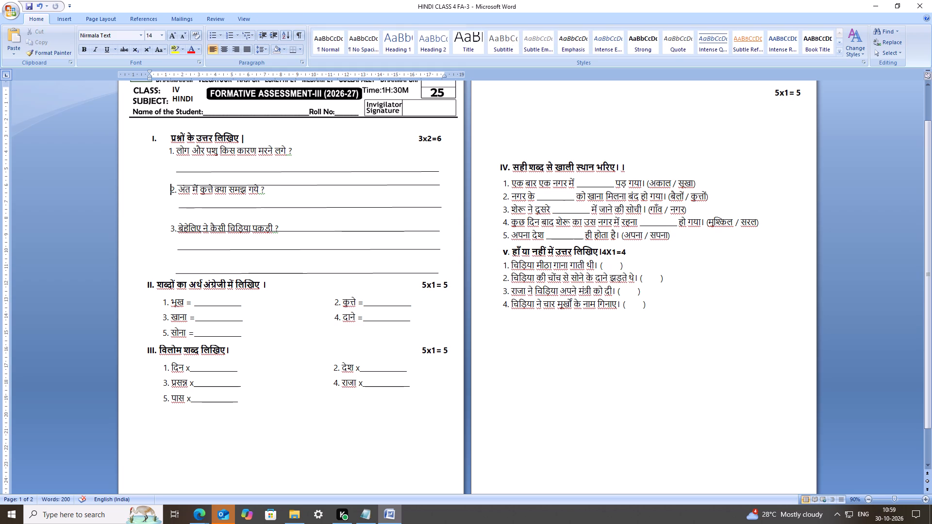
key("Return")
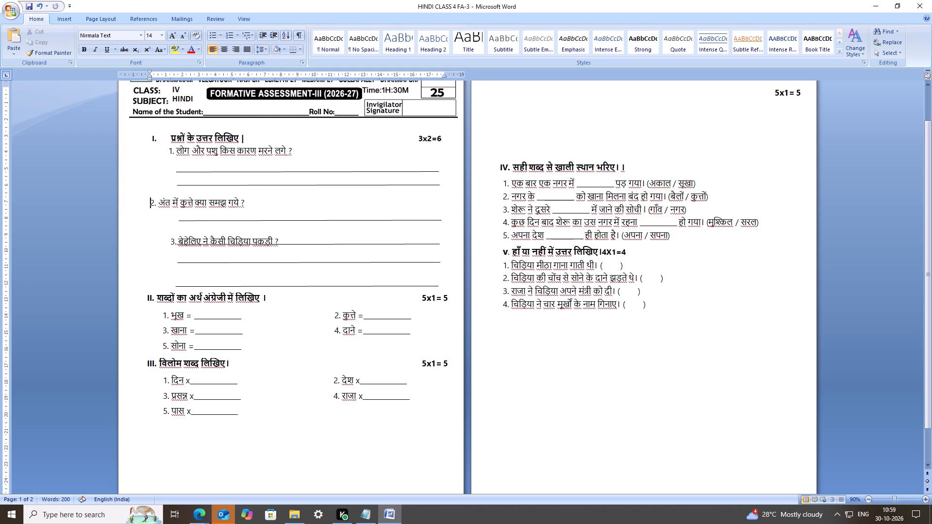
key("space")
key("space")
key("space")
key("space")
key("space")
key("space")
key("space")
key("space")
key("space")
key("space")
key("space")
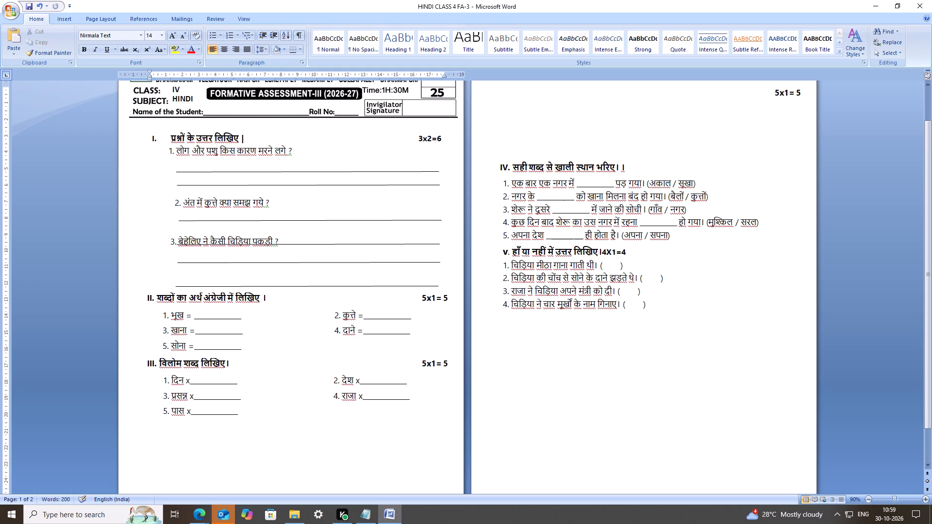
Add a blank line above question 3 of section I and indent the question by 10 spaces.
left_click(170, 242)
key("Return")
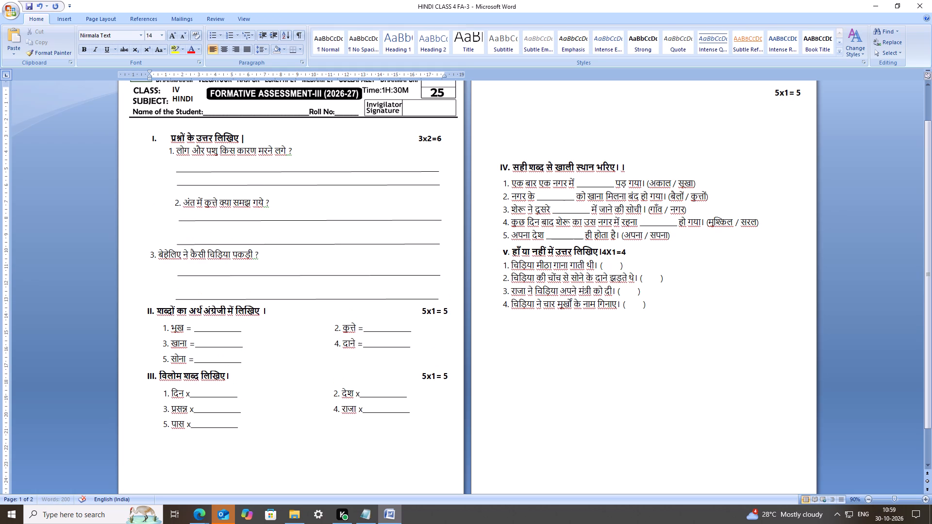
key("space")
key("space")
key("space")
key("space")
key("space")
key("space")
key("space")
key("space")
key("space")
key("space")
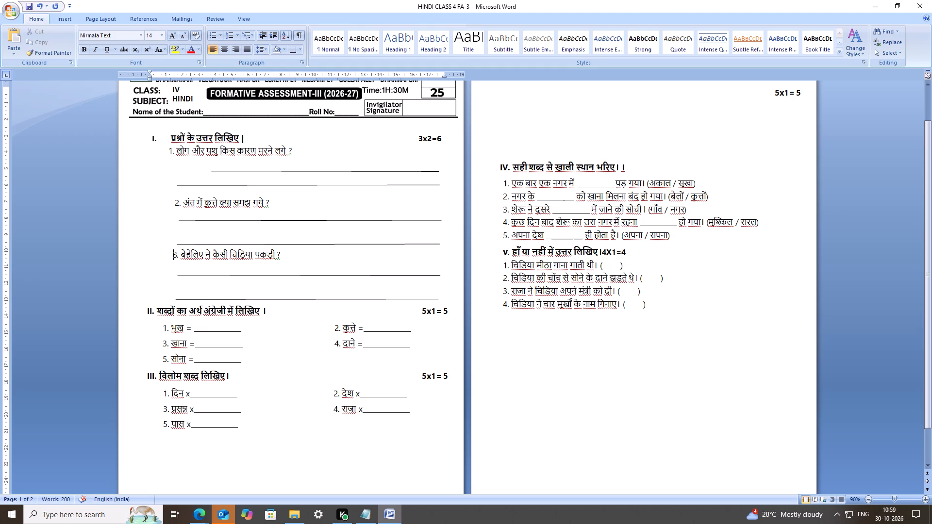
Reposition question 1's two answer lines so they align with each other and sit evenly between questions 1 and 2.
left_click_drag(221, 171, 220, 166)
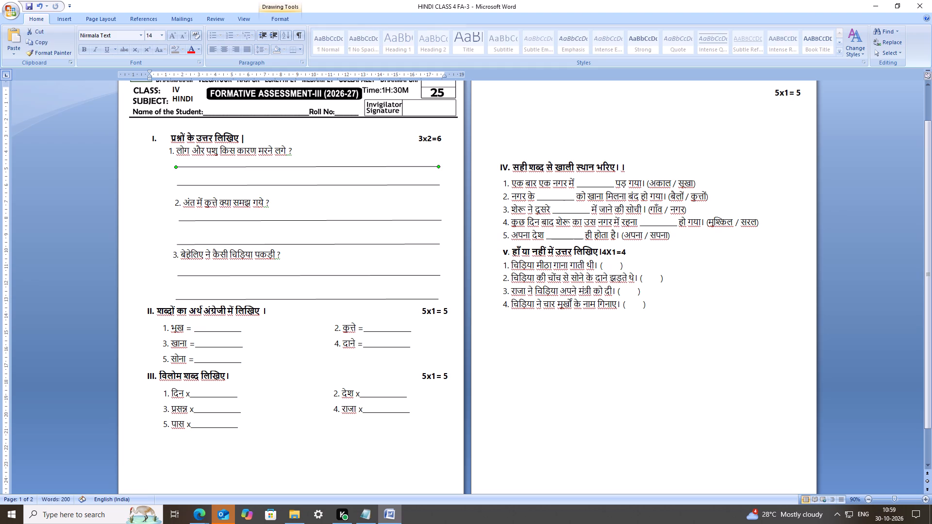
left_click_drag(217, 185, 219, 193)
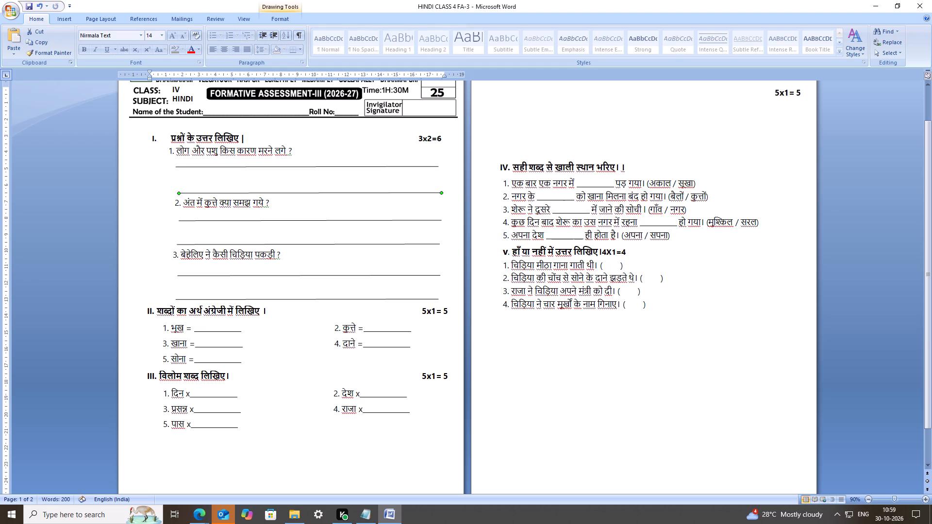
left_click_drag(209, 167, 213, 174)
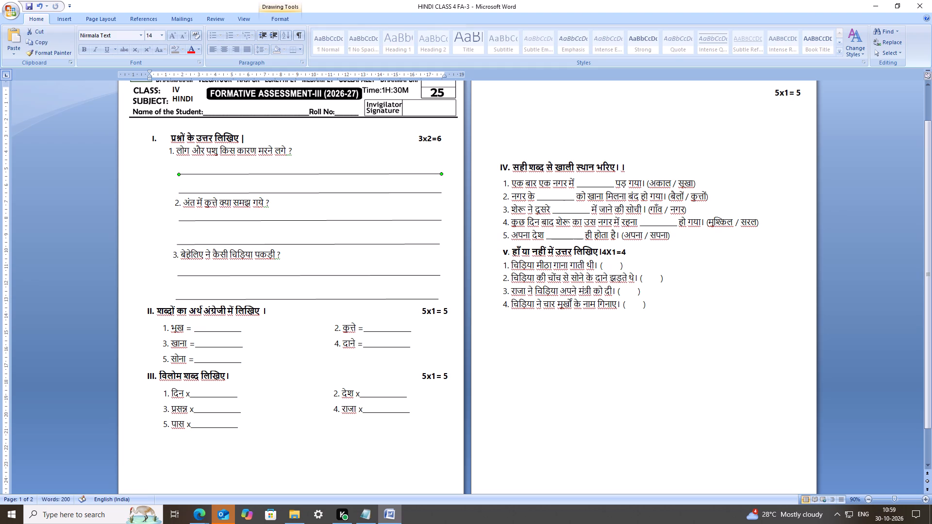
left_click(206, 282)
Set the line spacing of sections II and III, headings and word tables included, to 2.0.
scroll(288, 287, "down", 2)
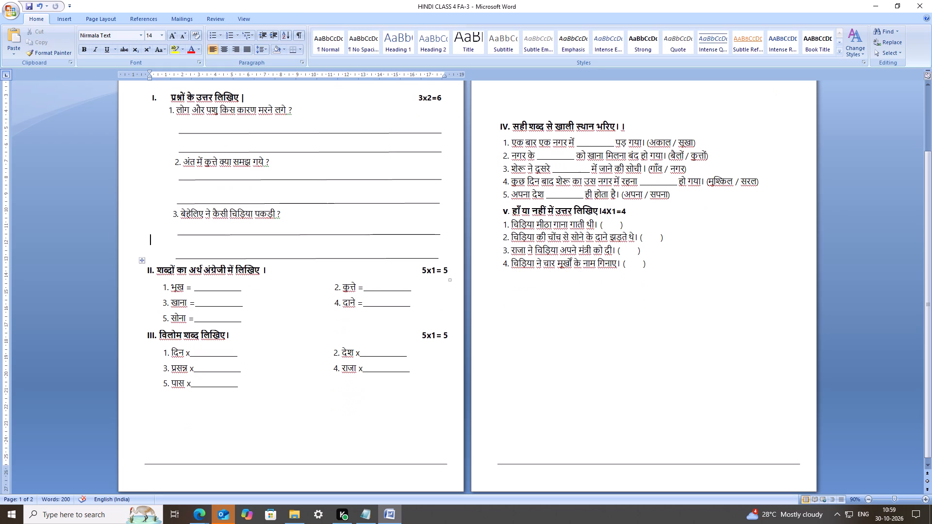
left_click(435, 405)
left_click_drag(445, 400, 120, 269)
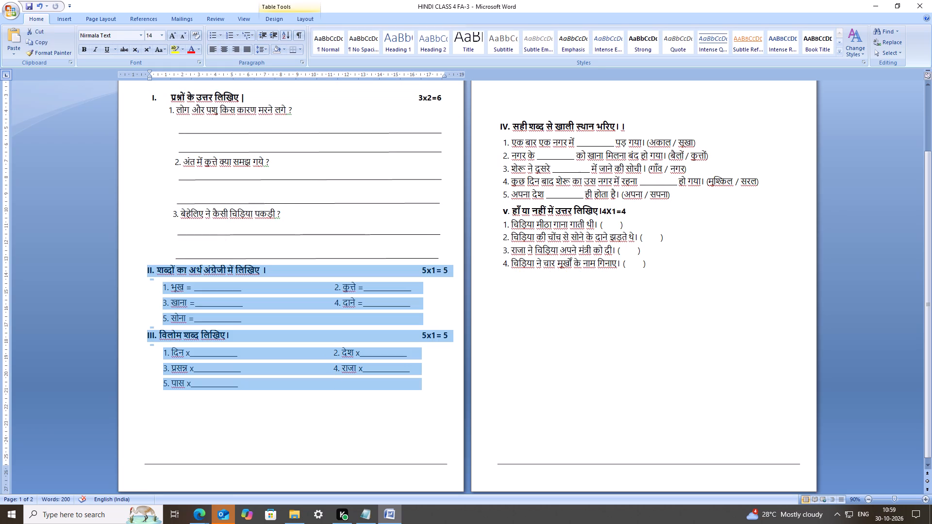
left_click(264, 49)
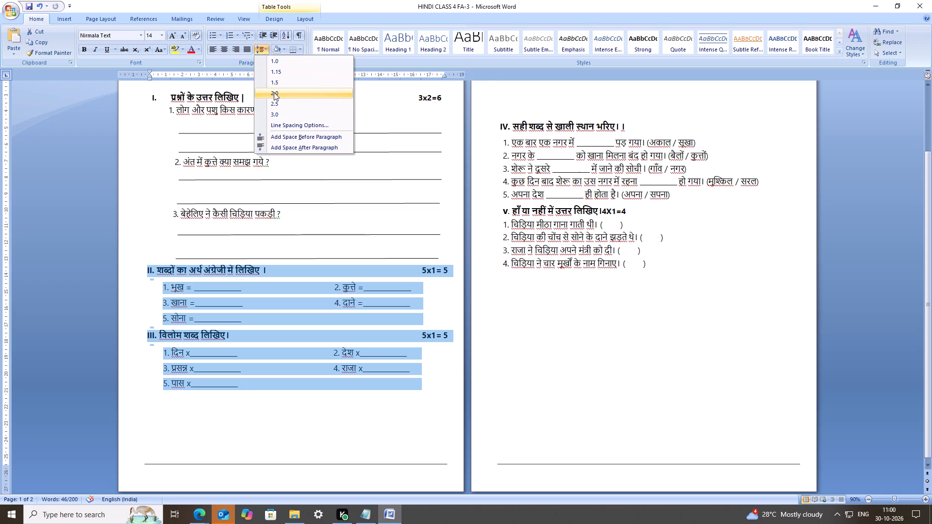
left_click(274, 92)
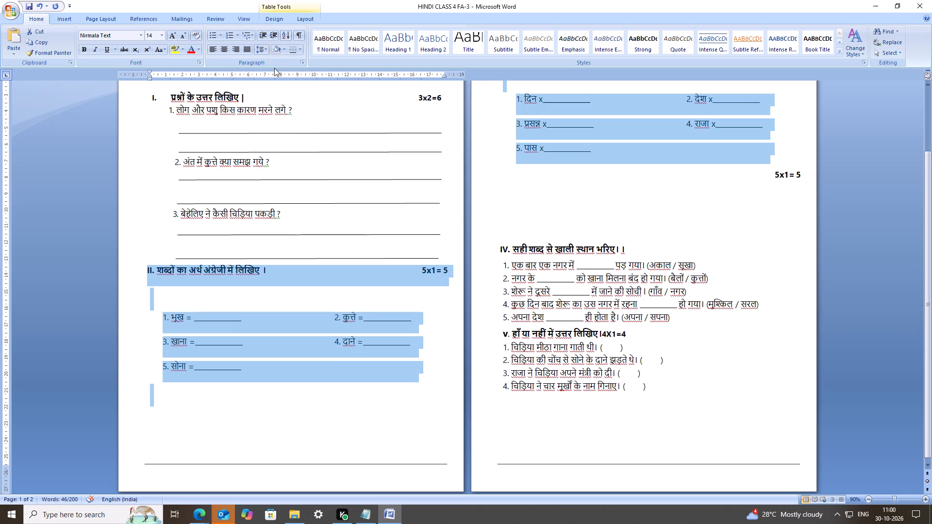